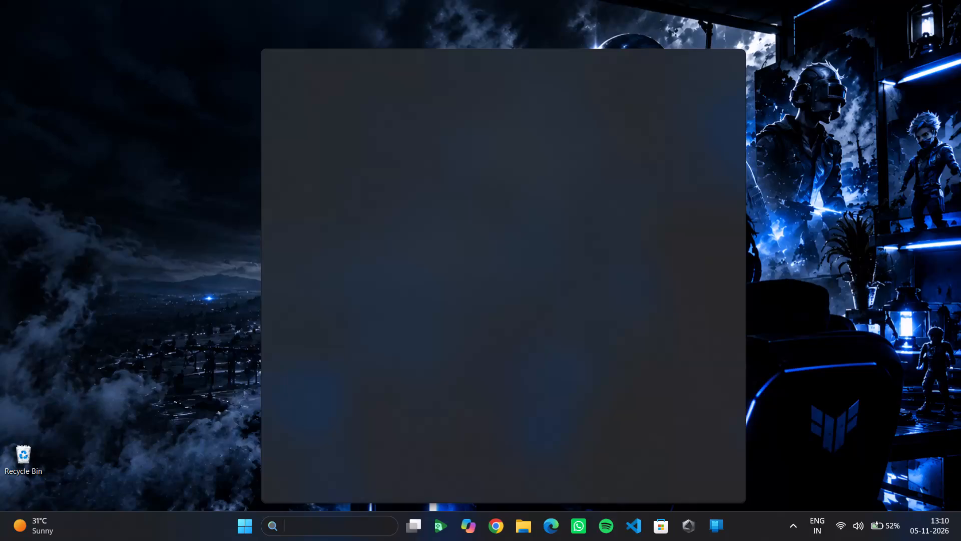
Search the computer for "kur" and launch the Kuro app.
key(k)
text(ur)
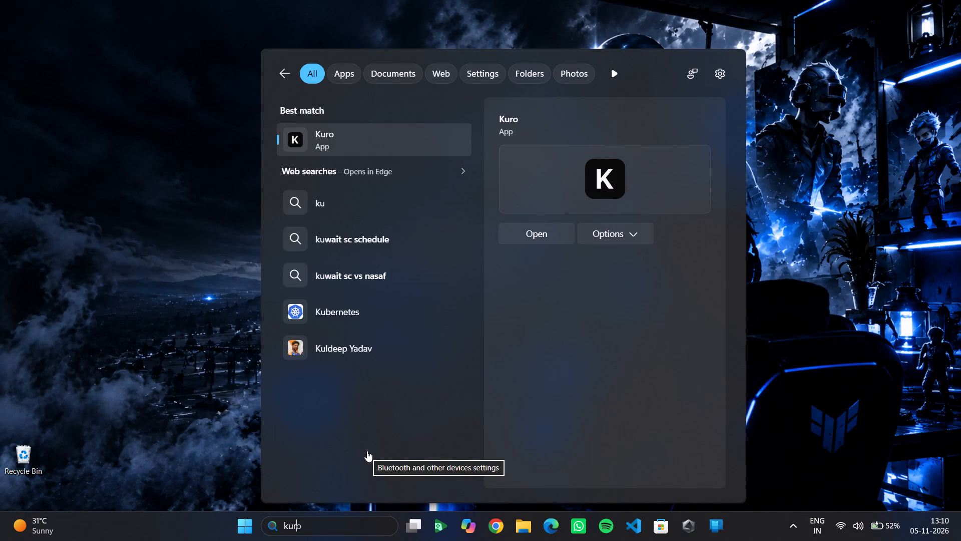
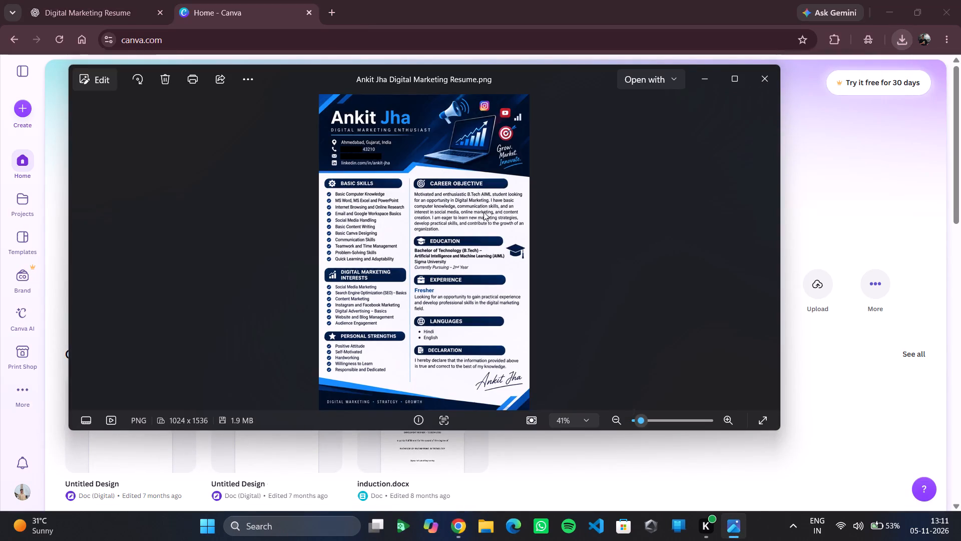
click(493, 239)
click(757, 77)
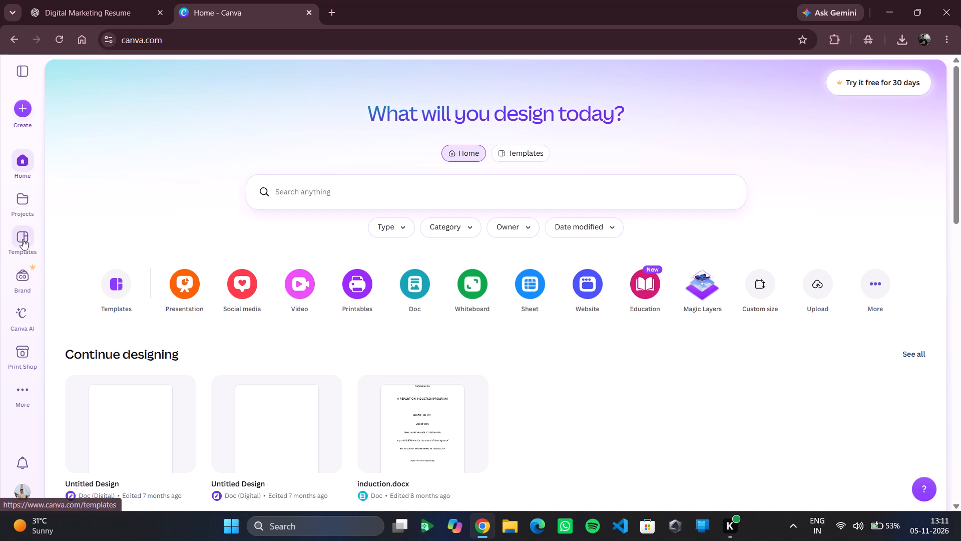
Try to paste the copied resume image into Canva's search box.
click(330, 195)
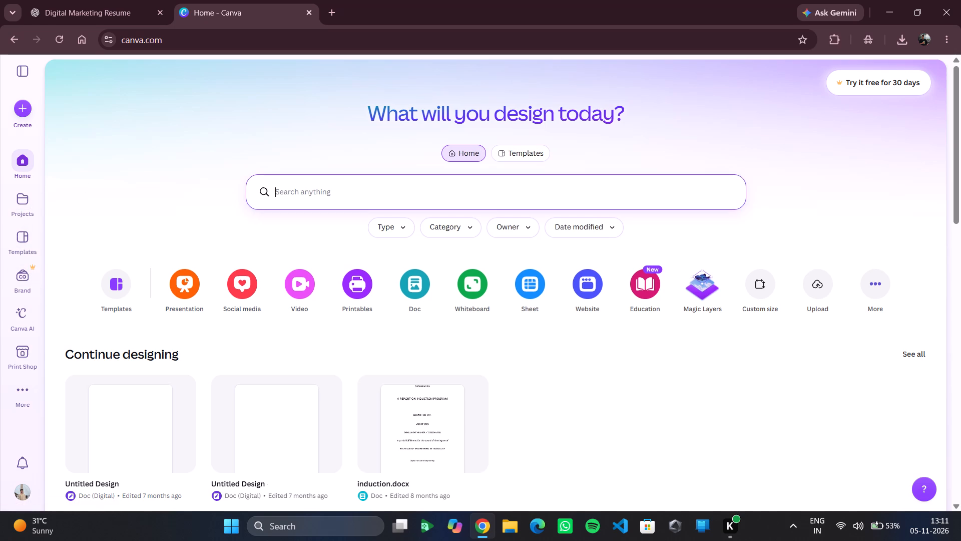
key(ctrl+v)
Browse Canva's templates and open the black and white software developer CV template for editing.
click(523, 147)
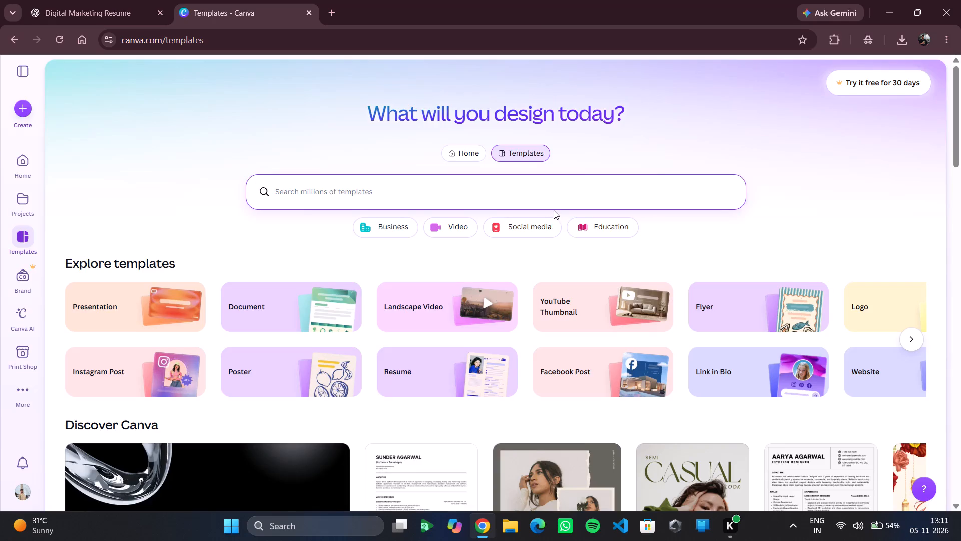
scroll(554, 210, down, 6)
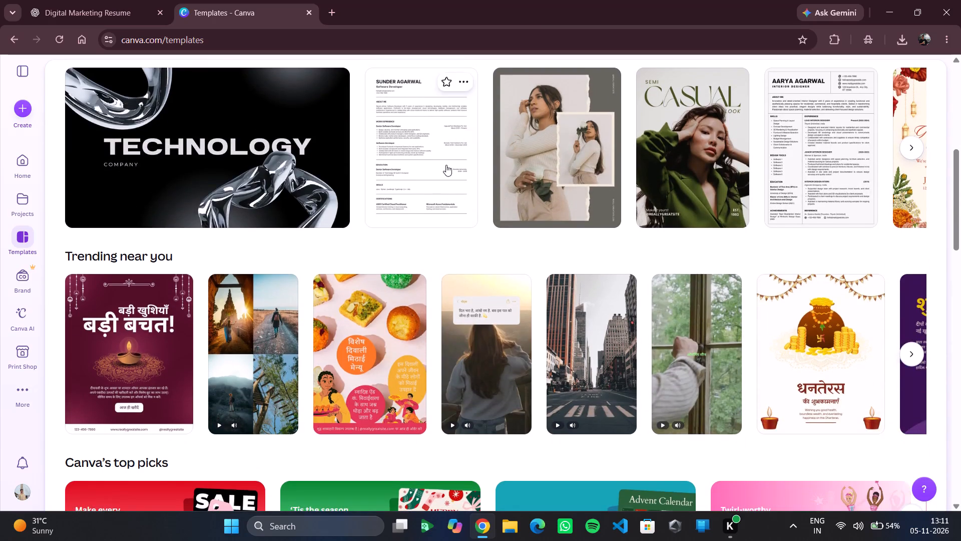
click(446, 165)
click(745, 201)
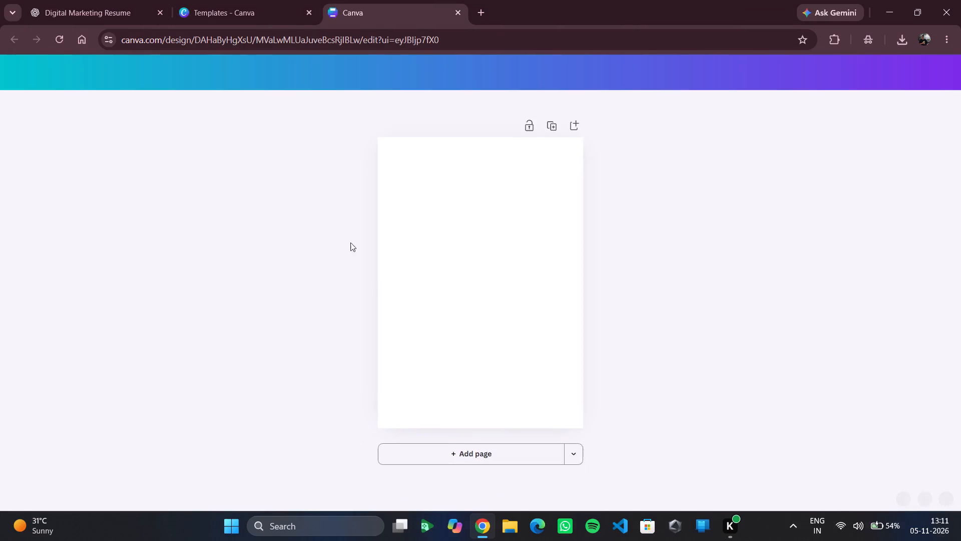
Add a second page and paste the copied resume image onto it, allowing Canva clipboard access.
click(492, 468)
right_click(454, 224)
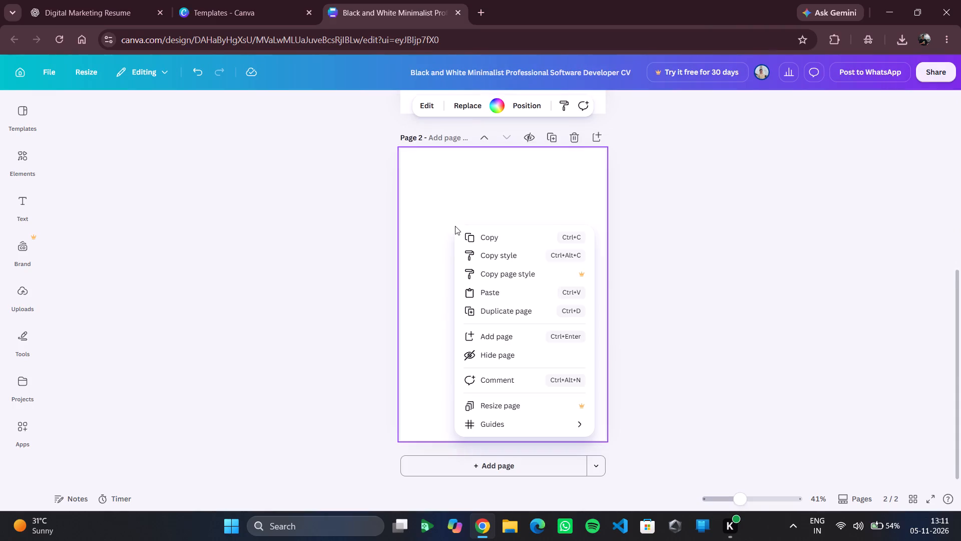
click(495, 296)
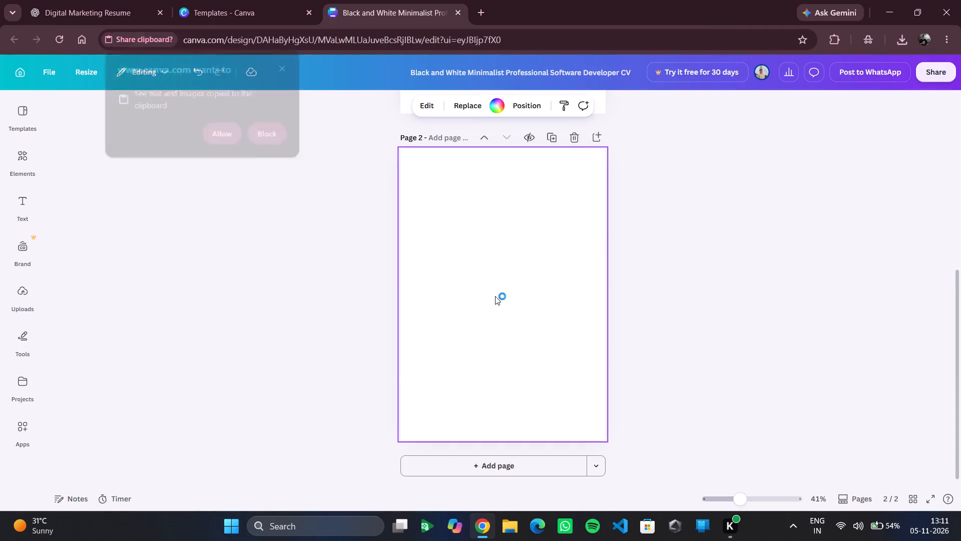
click(228, 137)
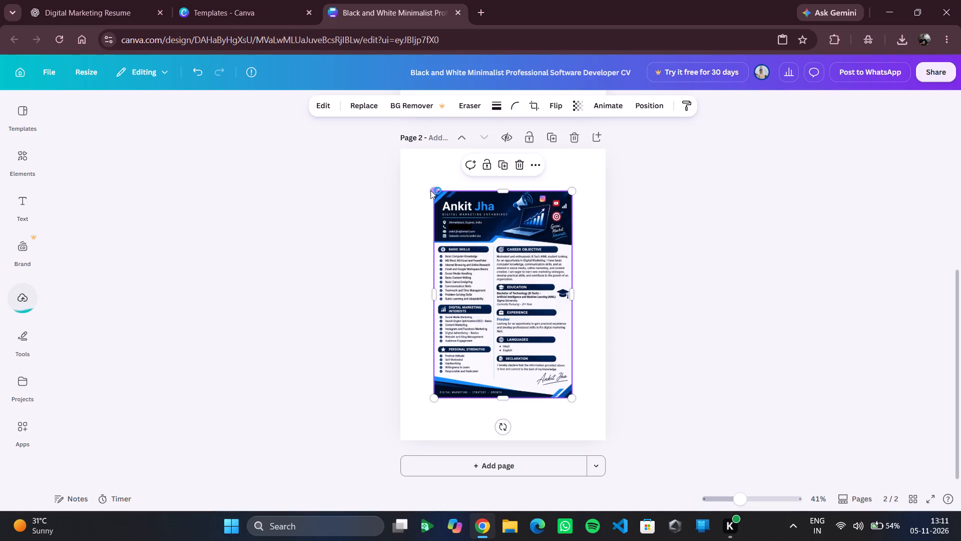
Enlarge the pasted resume image from its upper corners to about 17.8 wide by 26.8 high.
drag(431, 190, 385, 159)
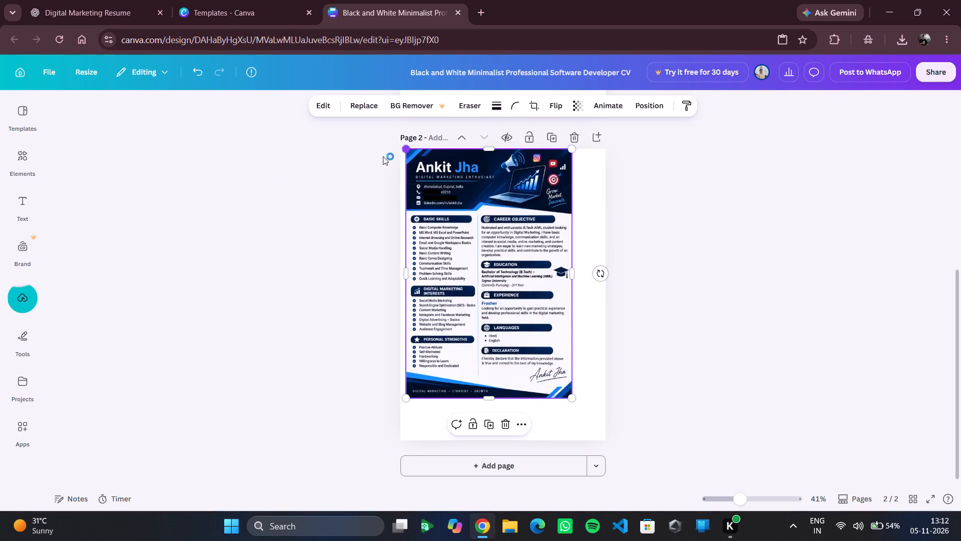
drag(572, 152, 620, 161)
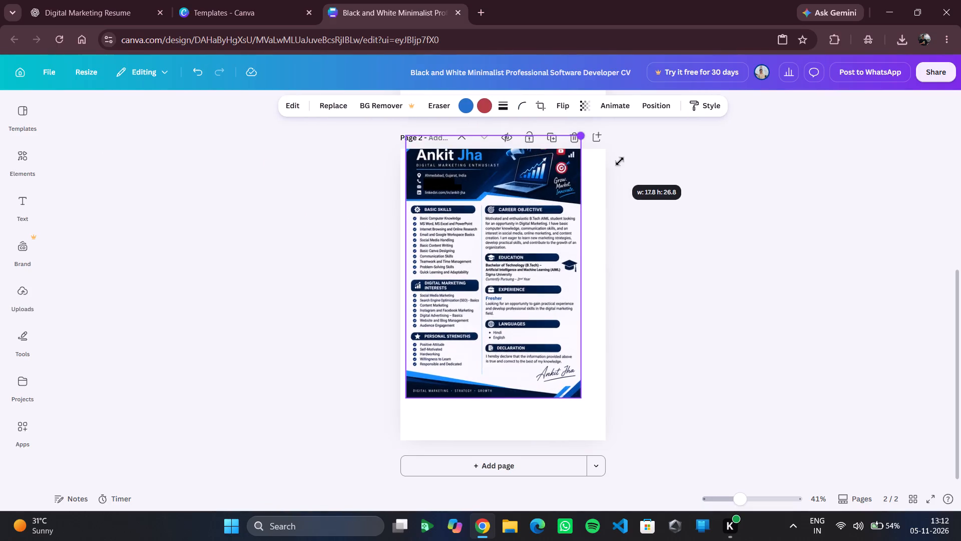
drag(620, 161, 620, 167)
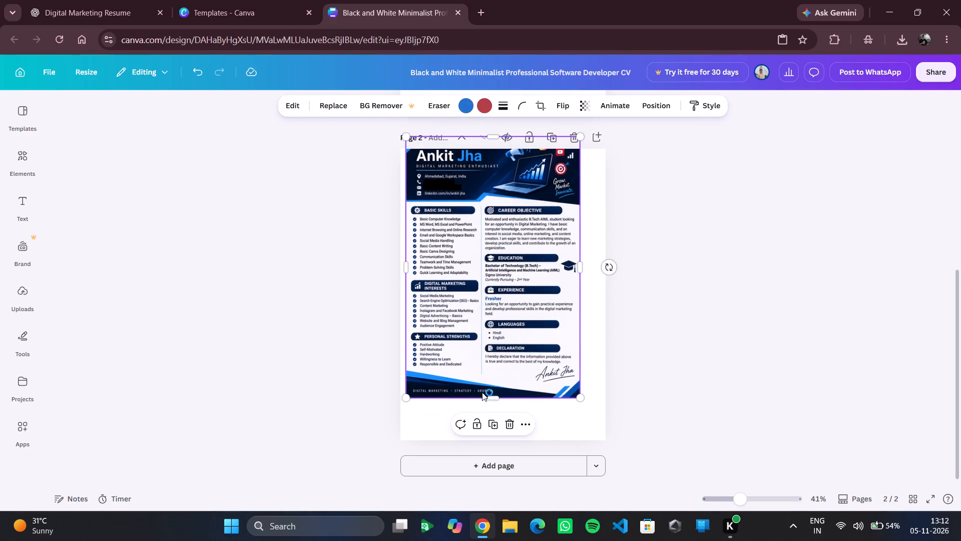
Crop the resume image at its bottom and top edges to about 17.8 by 24.1, aligning its top with the page.
drag(491, 398, 508, 423)
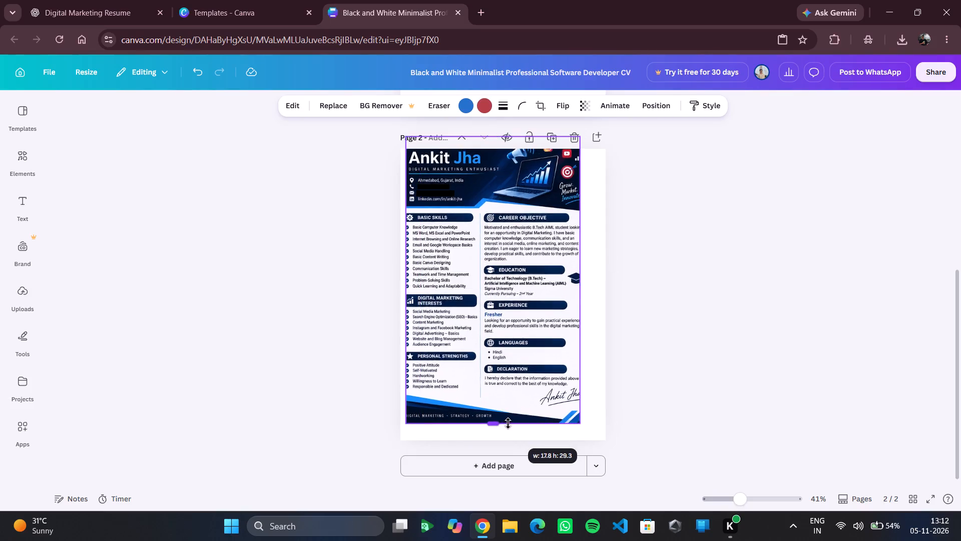
drag(508, 423, 553, 385)
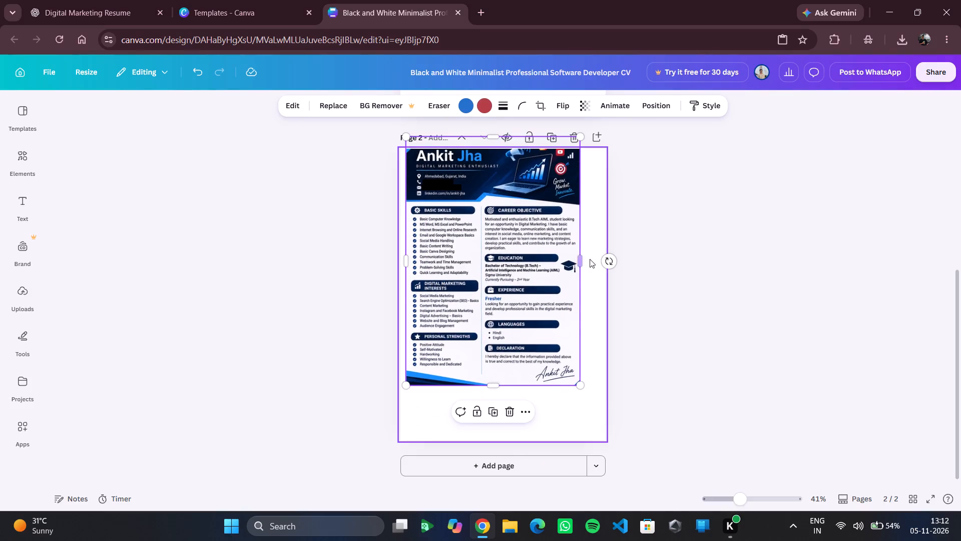
drag(496, 134, 505, 163)
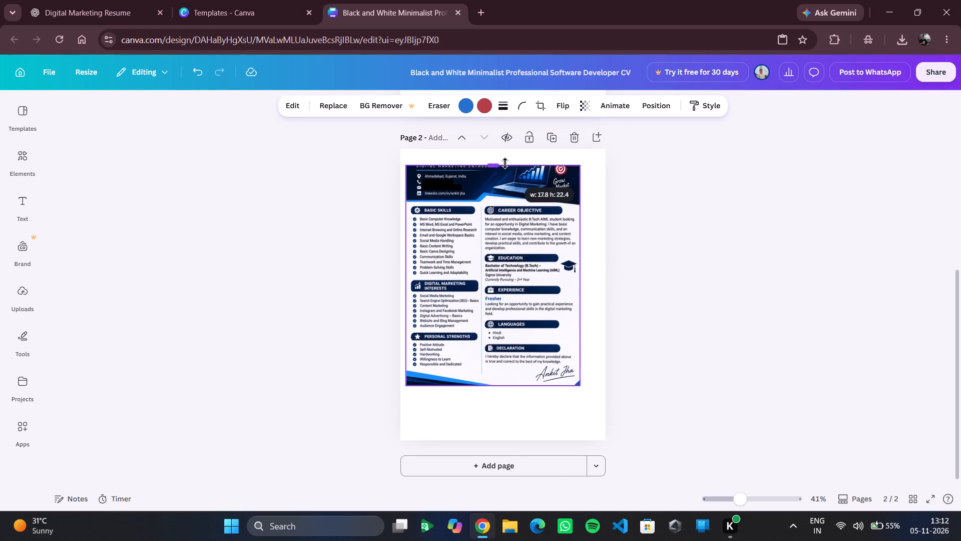
drag(505, 163, 512, 148)
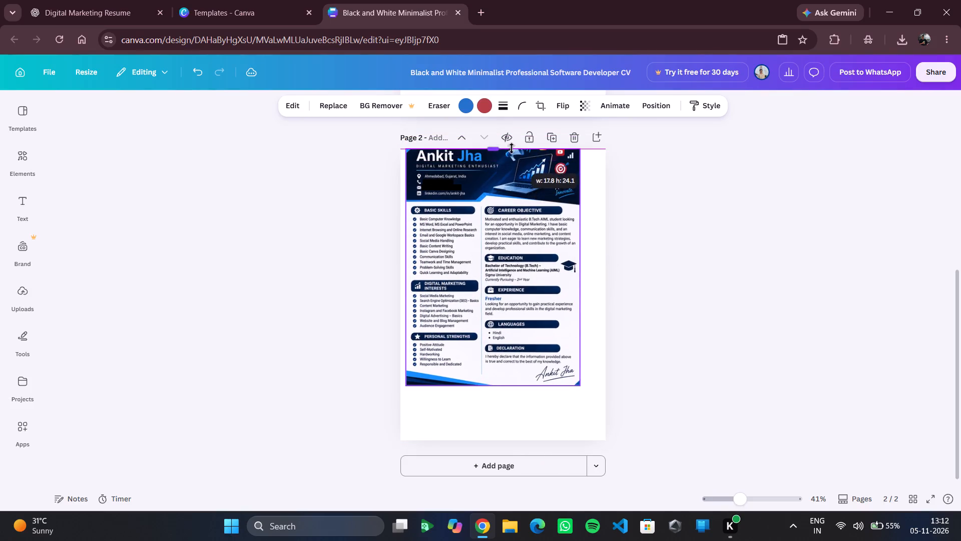
drag(512, 148, 512, 147)
Move the resume image down to the middle of page 2 and extend its top edge to about 25.6 high.
drag(480, 208, 488, 229)
drag(488, 229, 491, 238)
drag(505, 176, 505, 160)
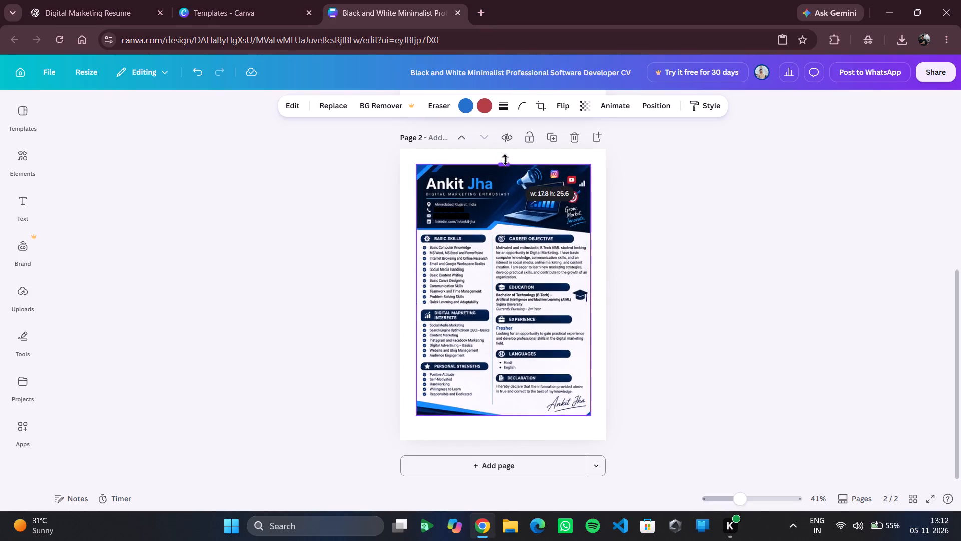
drag(505, 160, 521, 160)
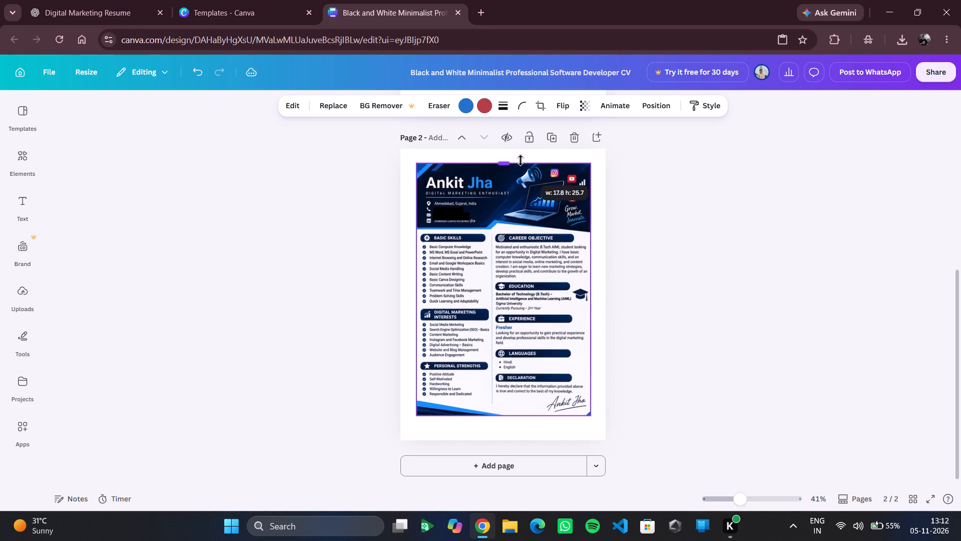
drag(521, 160, 521, 162)
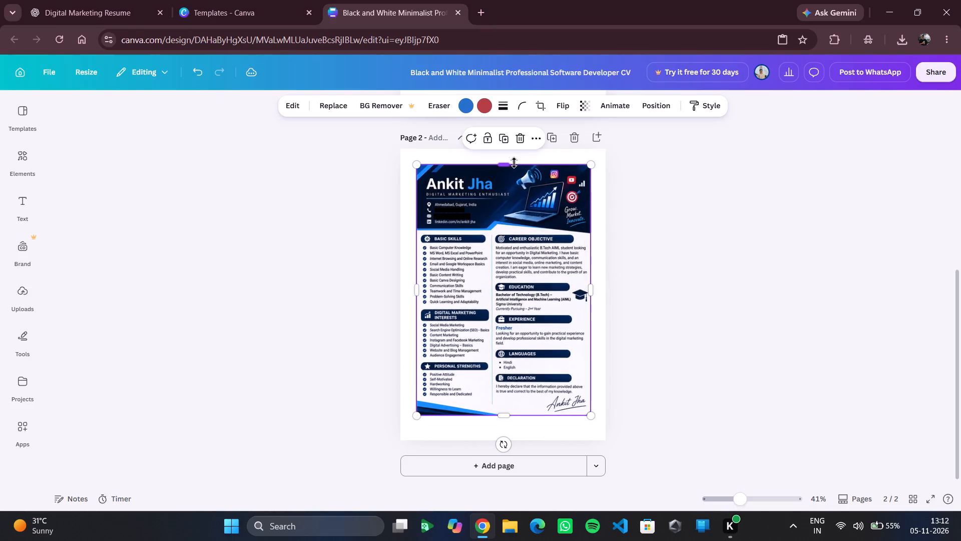
Enlarge the resume image from its upper-right corner to about 18.9 by 27.2, reaching the page's top edge.
drag(594, 162, 603, 154)
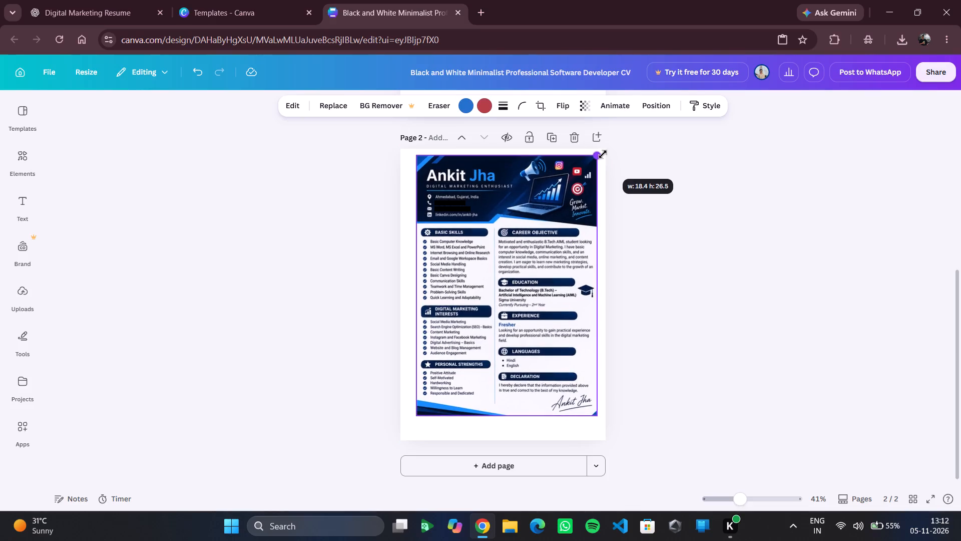
drag(603, 154, 606, 150)
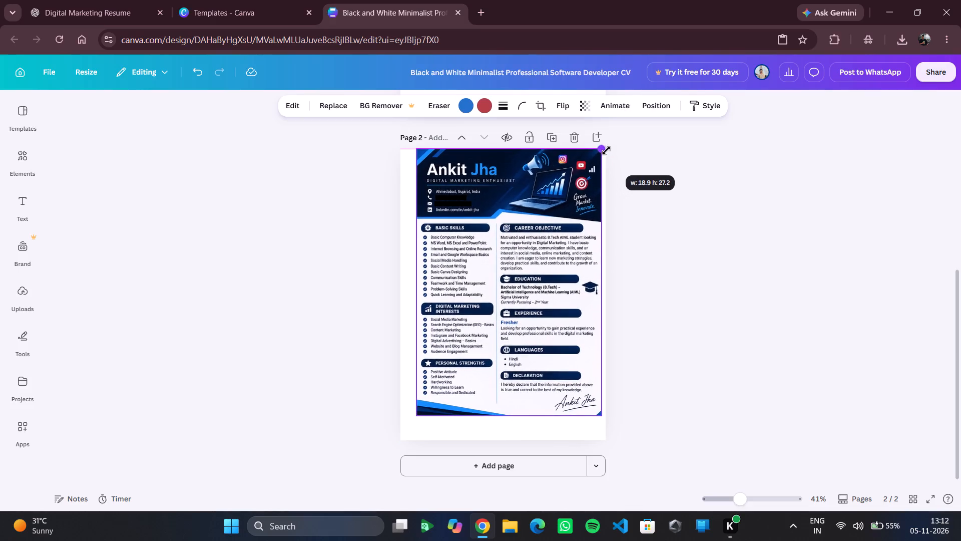
drag(606, 150, 607, 151)
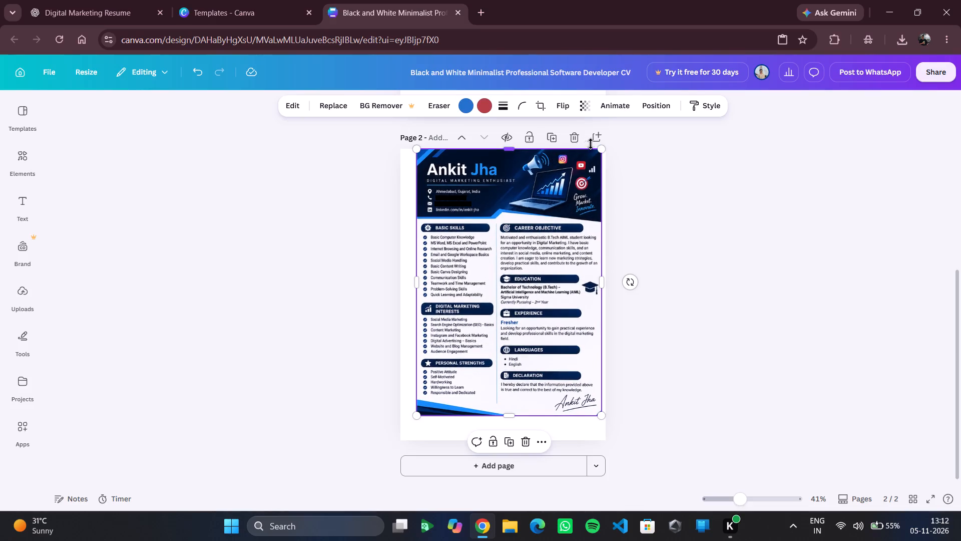
Add a blank third page after the resume page.
click(595, 142)
scroll(541, 190, up, 4)
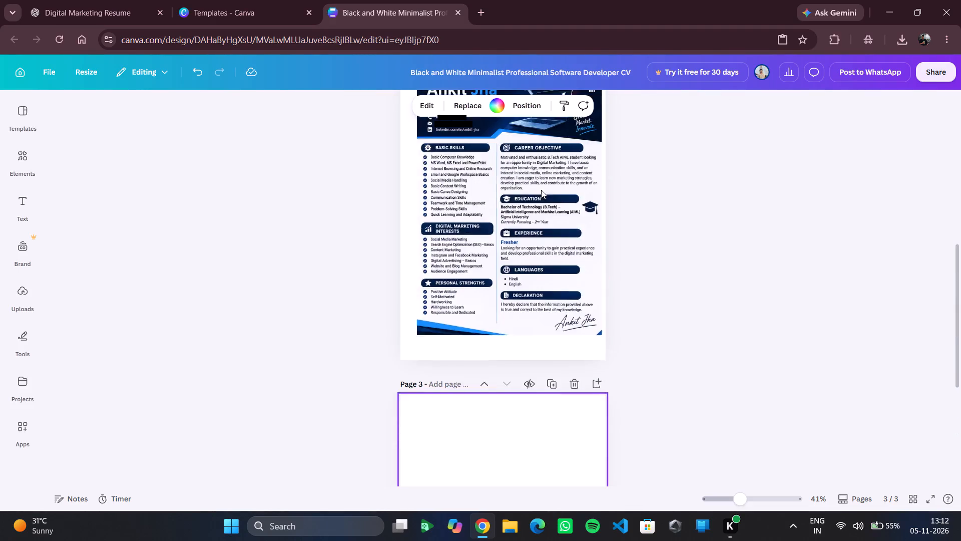
scroll(549, 190, up, 3)
scroll(549, 190, down, 2)
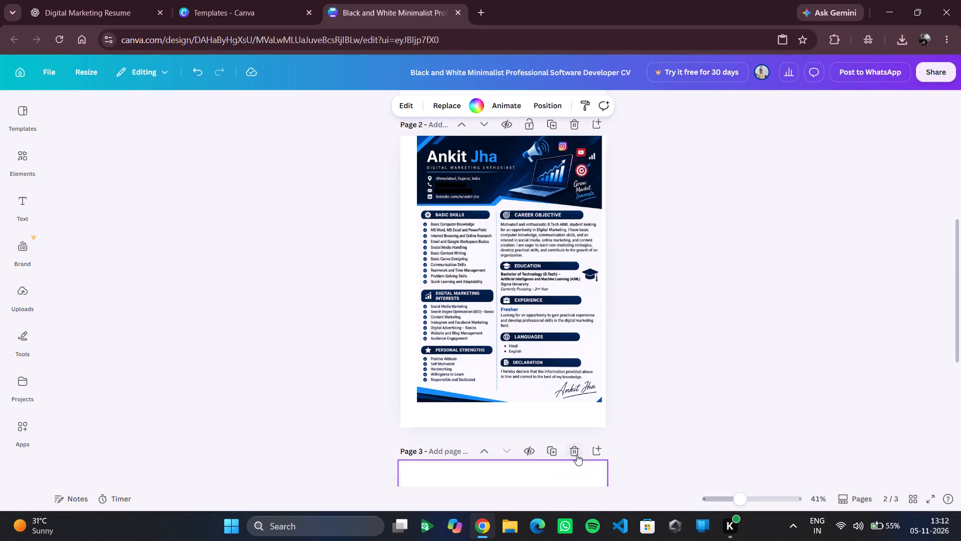
Delete the blank third page.
click(576, 453)
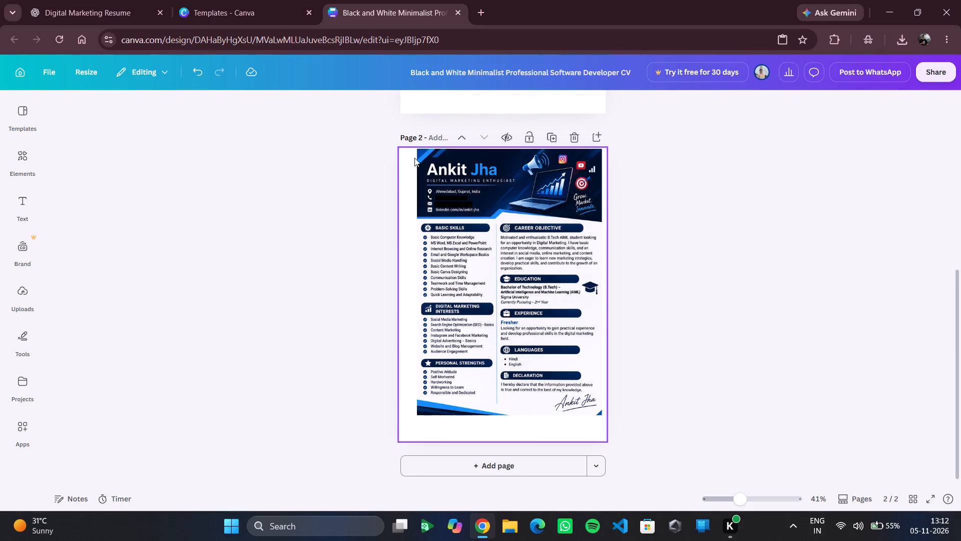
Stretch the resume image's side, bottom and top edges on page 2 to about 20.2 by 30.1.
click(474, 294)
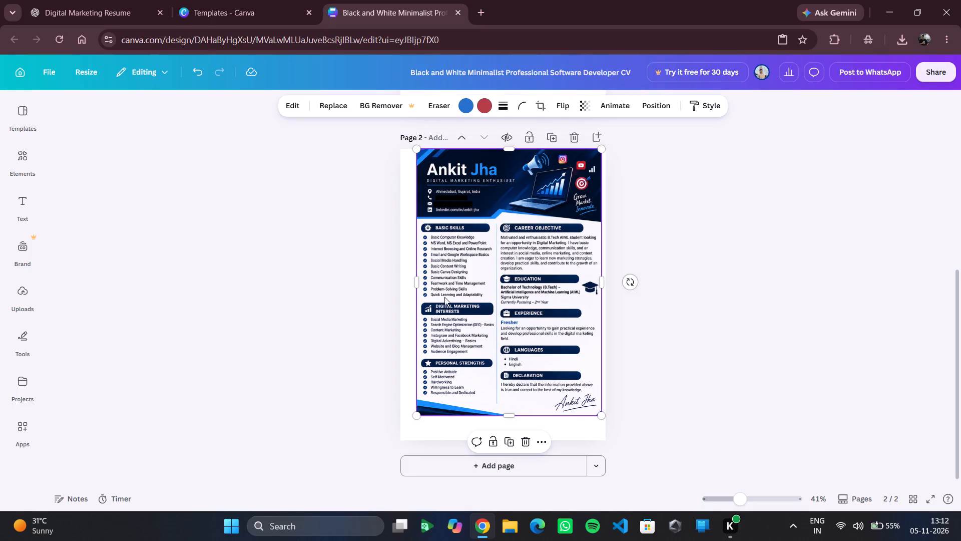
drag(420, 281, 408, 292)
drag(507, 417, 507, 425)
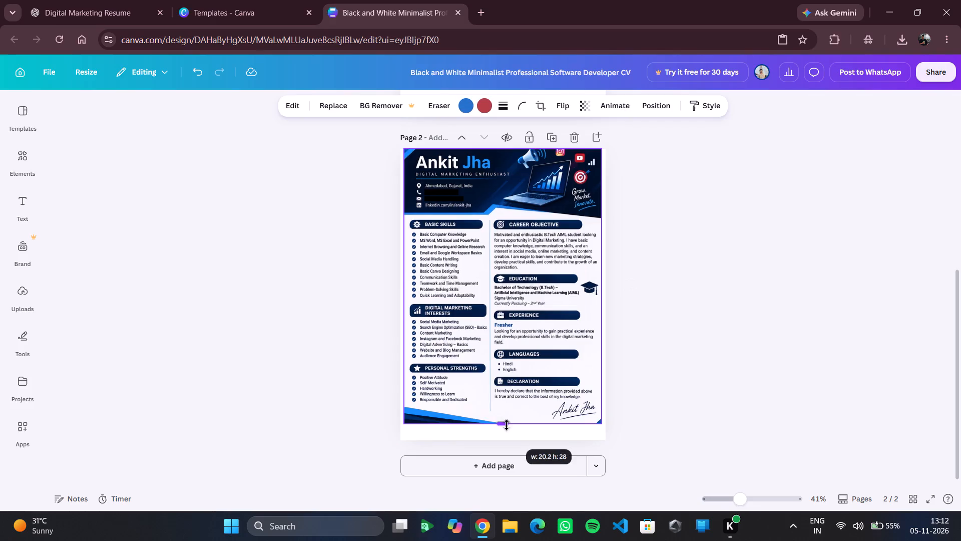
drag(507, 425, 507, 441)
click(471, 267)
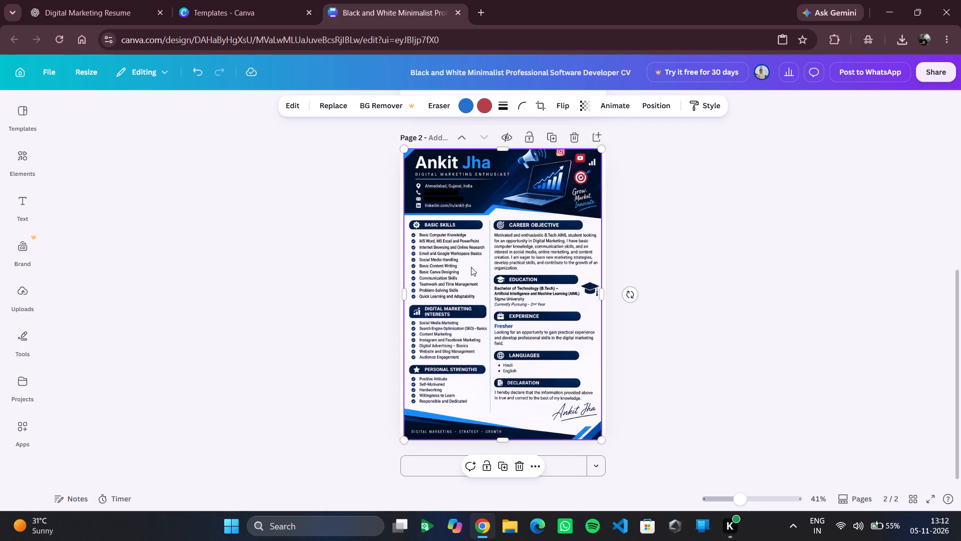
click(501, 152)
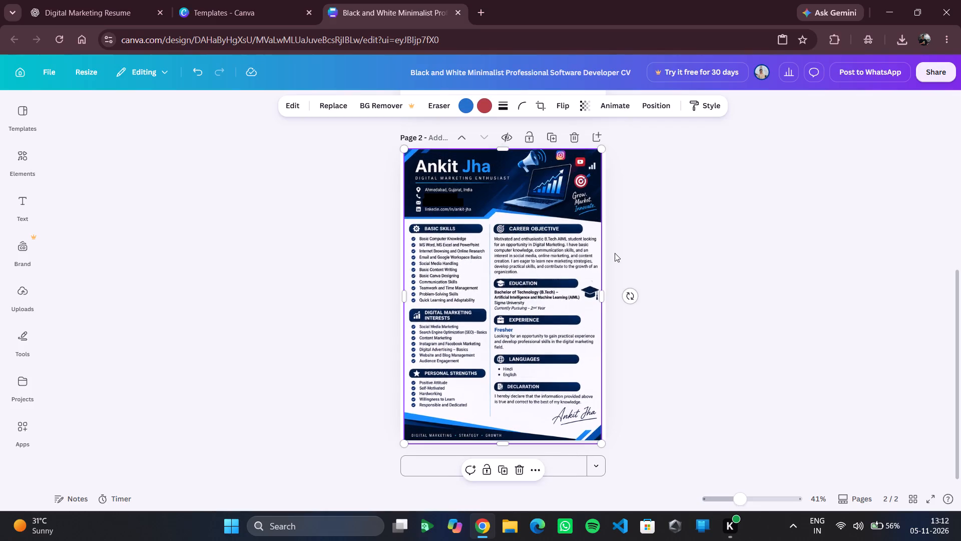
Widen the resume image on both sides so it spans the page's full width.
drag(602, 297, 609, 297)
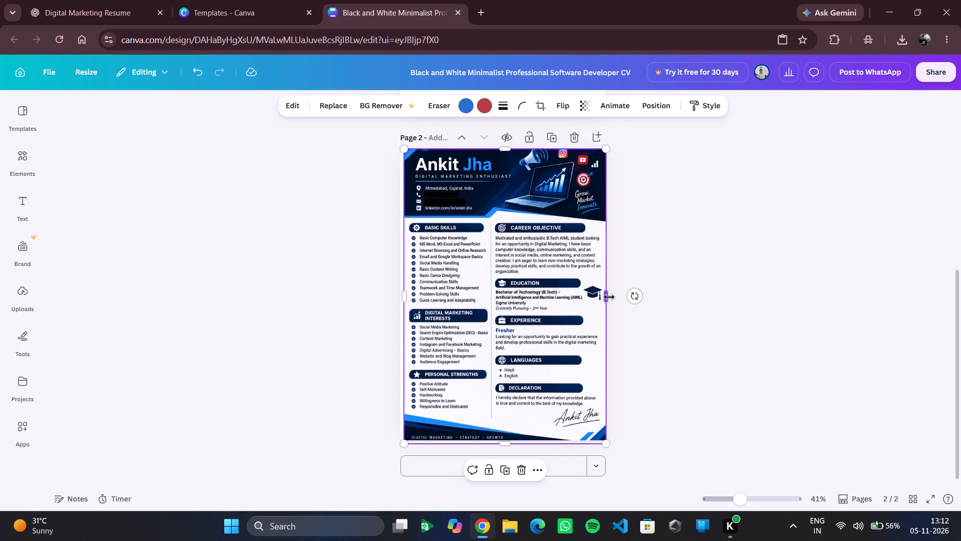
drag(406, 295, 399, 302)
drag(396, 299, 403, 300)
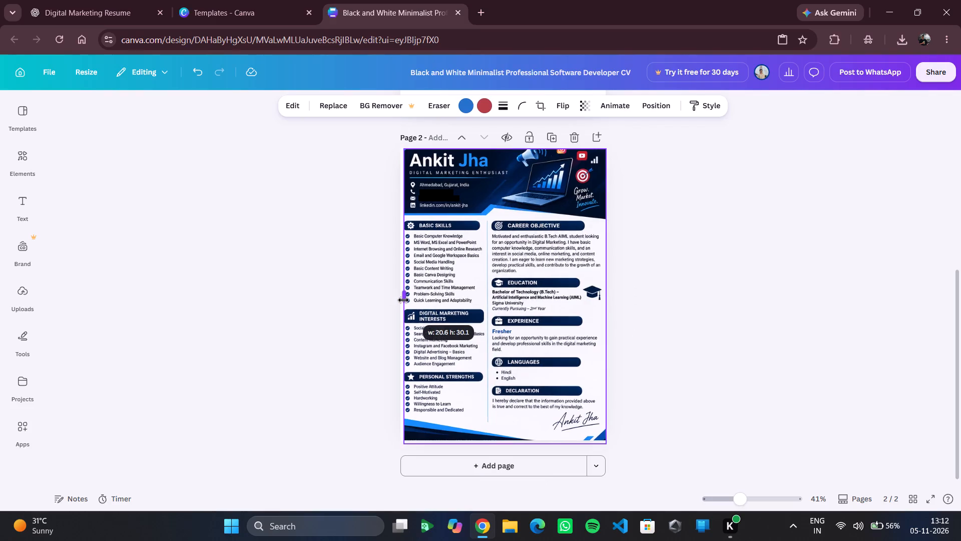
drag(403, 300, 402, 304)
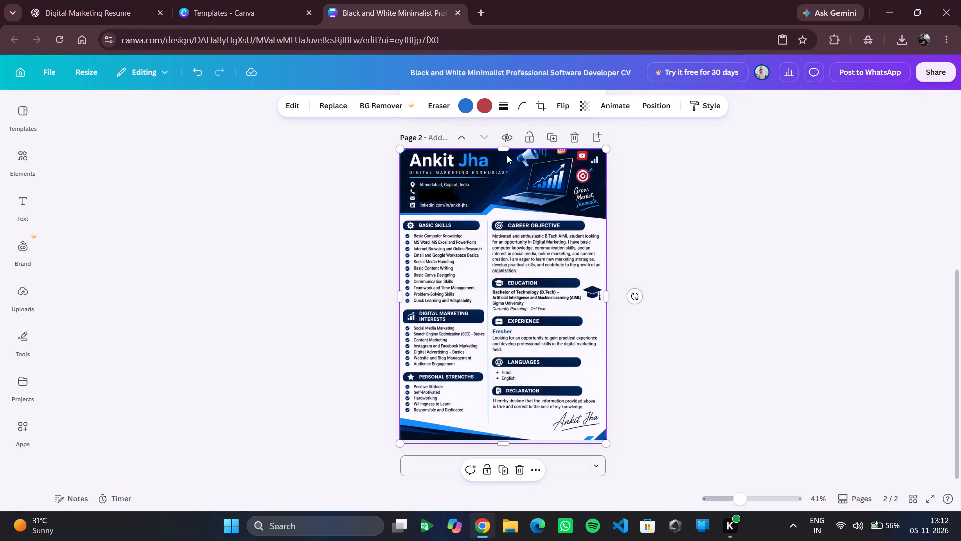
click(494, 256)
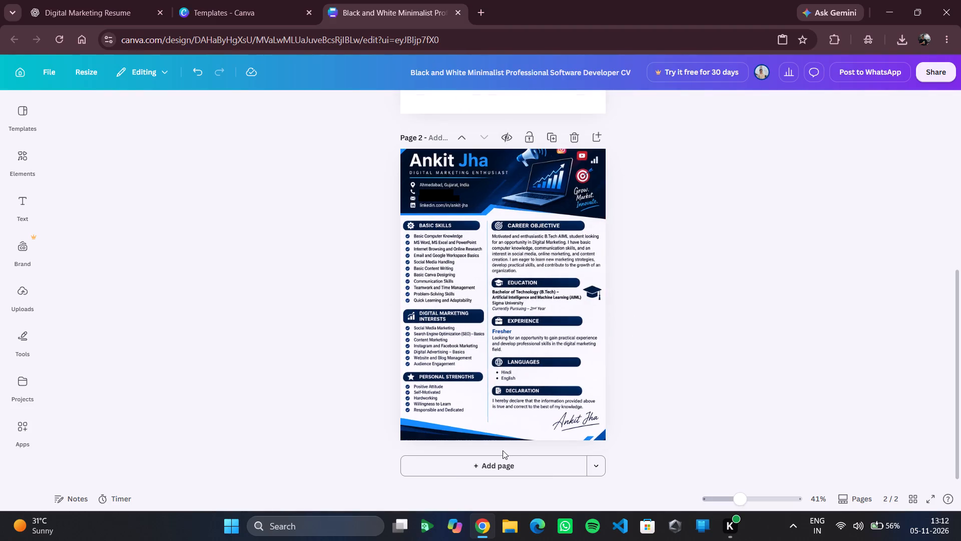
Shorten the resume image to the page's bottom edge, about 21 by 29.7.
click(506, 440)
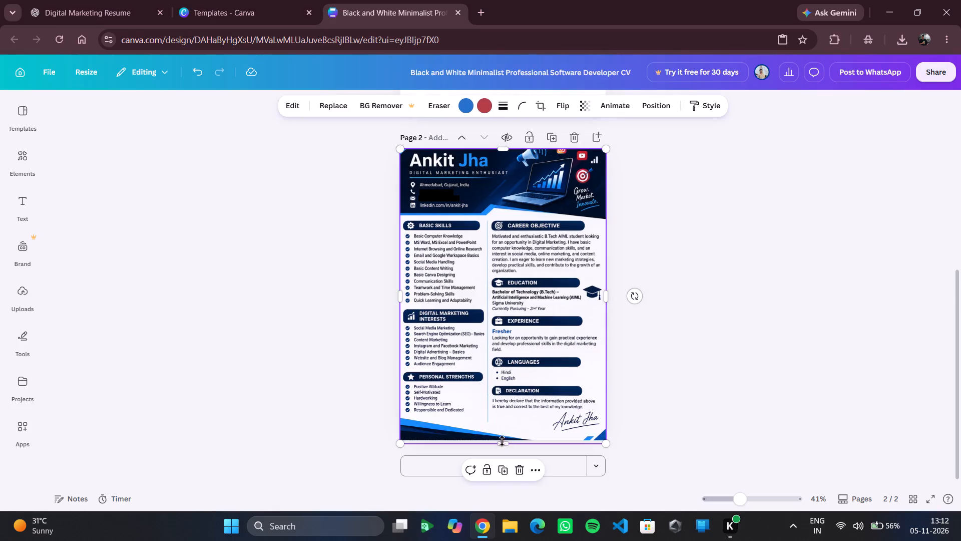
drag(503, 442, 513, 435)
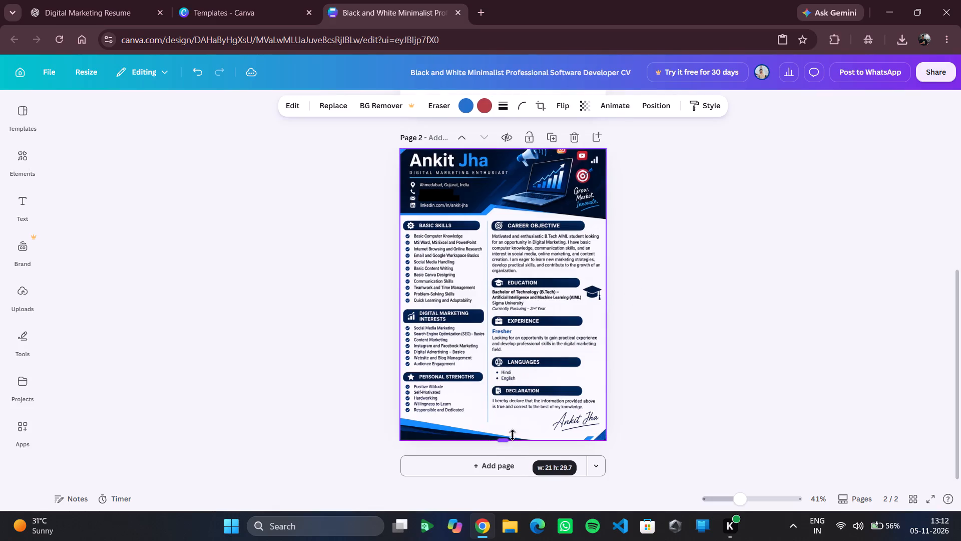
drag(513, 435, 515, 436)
Delete the resized resume image from page 2.
click(504, 226)
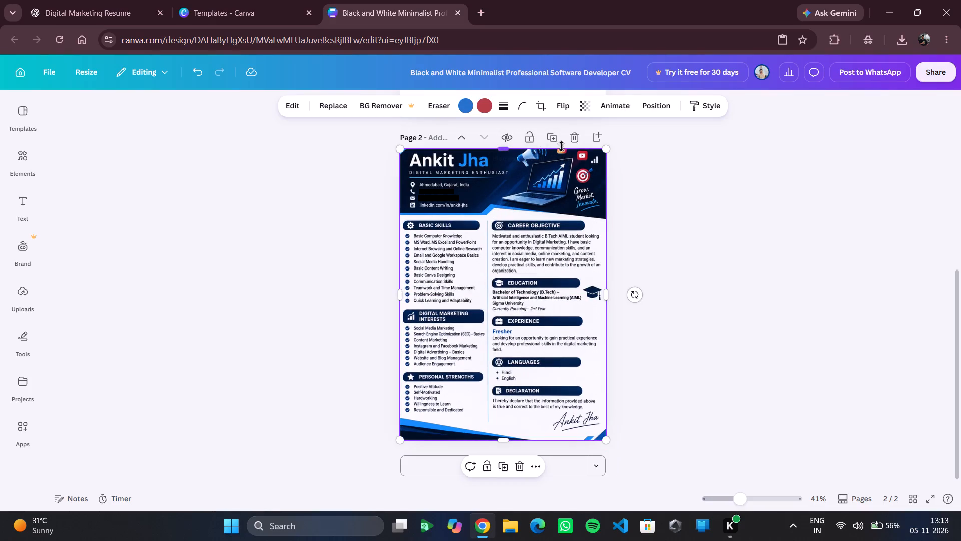
right_click(548, 220)
click(585, 260)
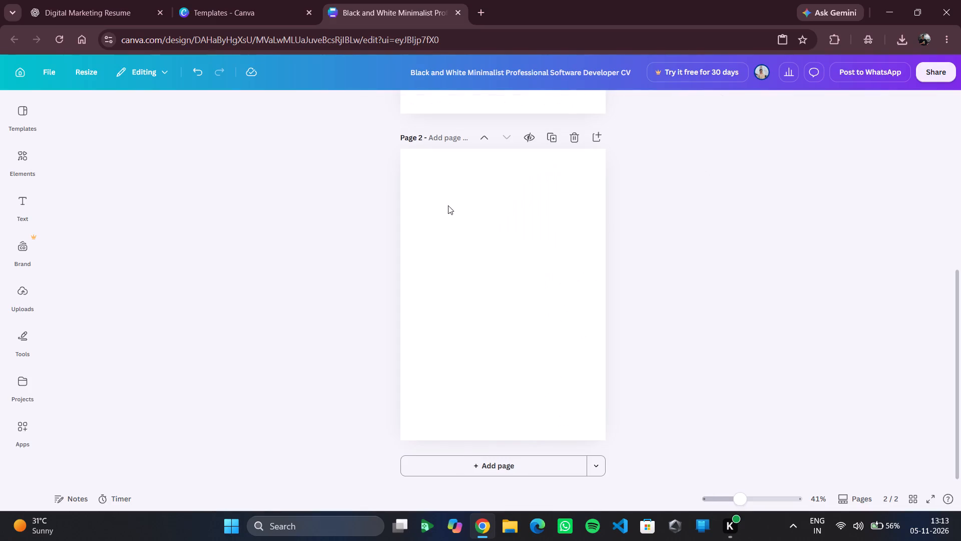
Paste a fresh copy of the resume image onto the empty page 2.
right_click(471, 216)
drag(501, 276, 502, 281)
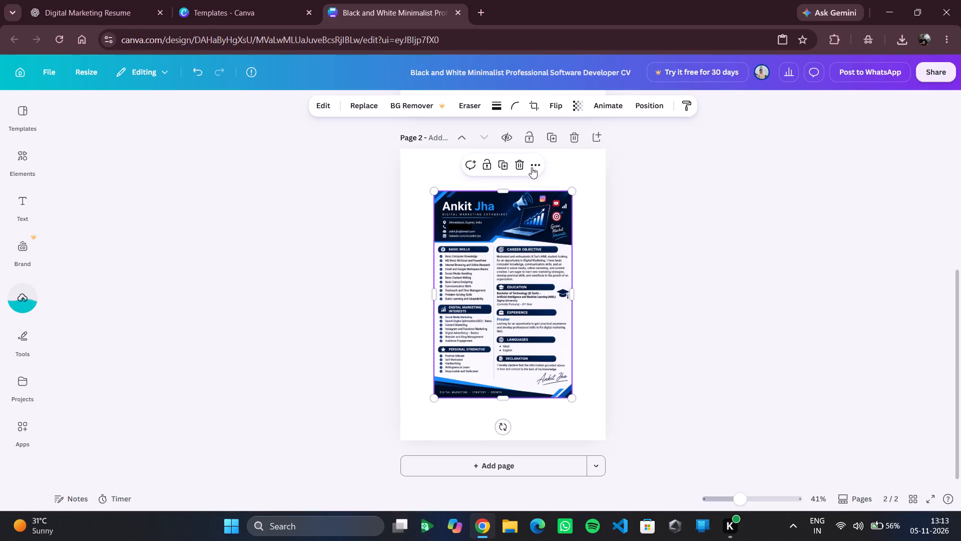
Align the pasted resume image to the top of the page.
click(530, 166)
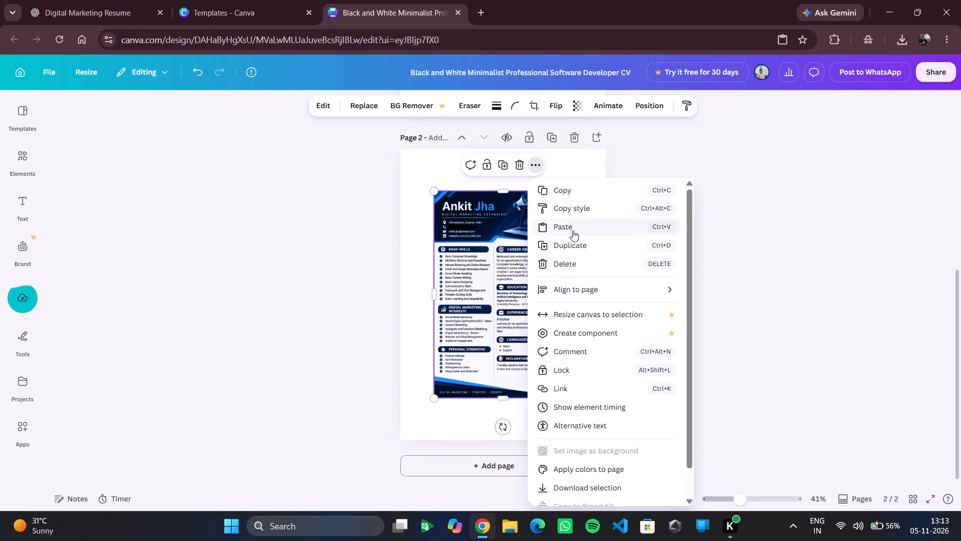
click(587, 288)
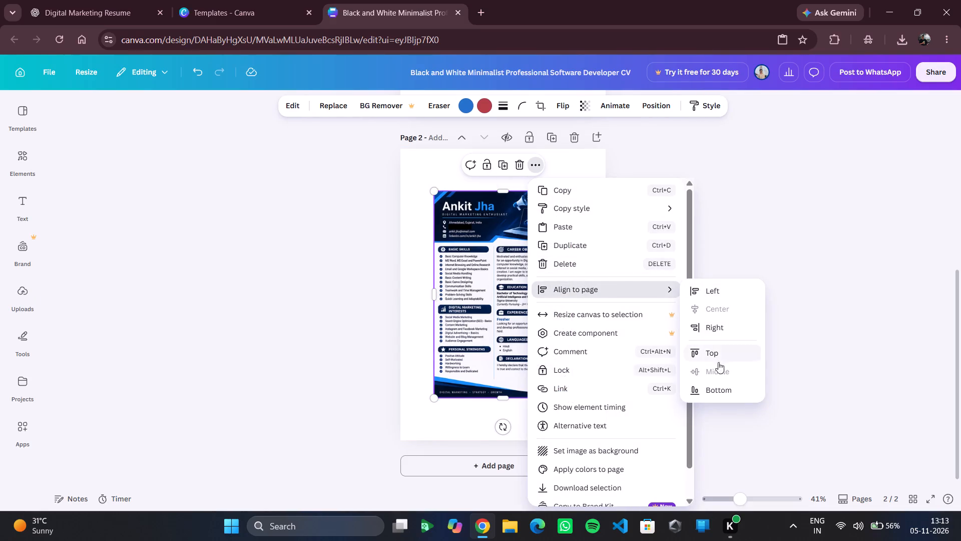
click(711, 355)
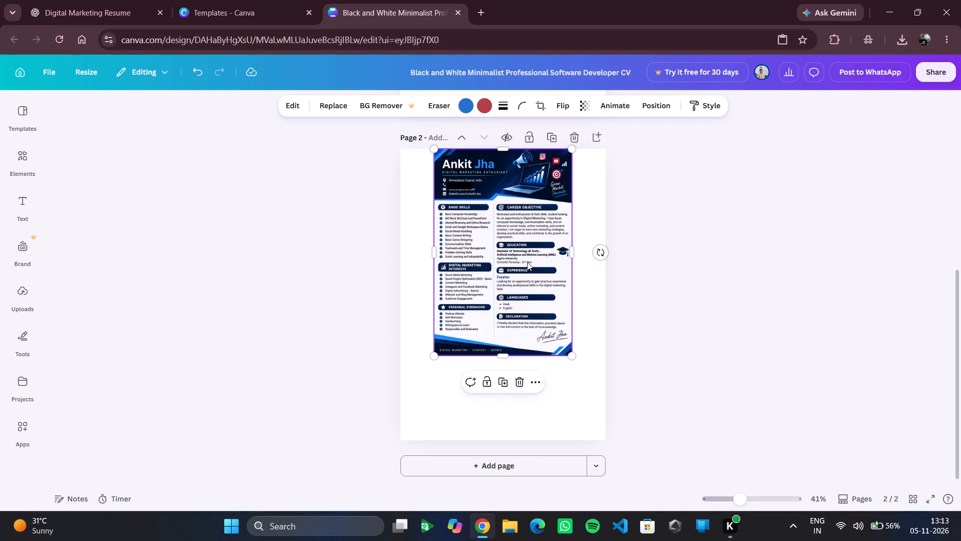
Stretch the resume image's bottom and both side edges to the page borders, about 29.7 high.
drag(507, 357, 523, 403)
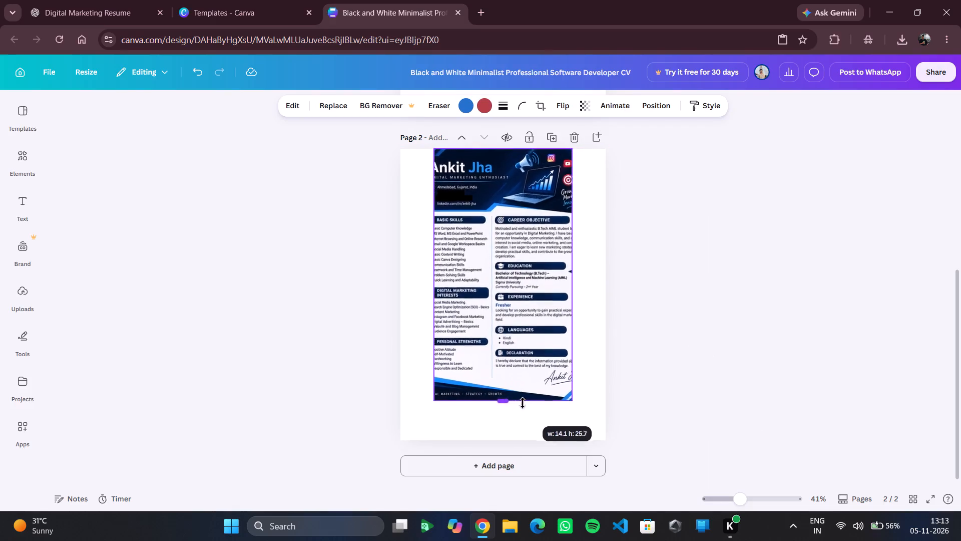
drag(523, 403, 525, 441)
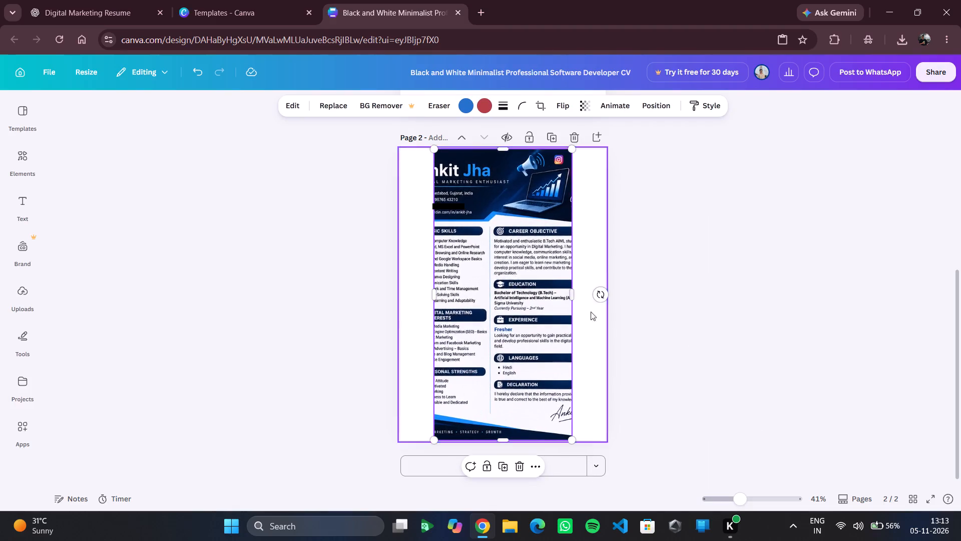
drag(570, 298, 598, 302)
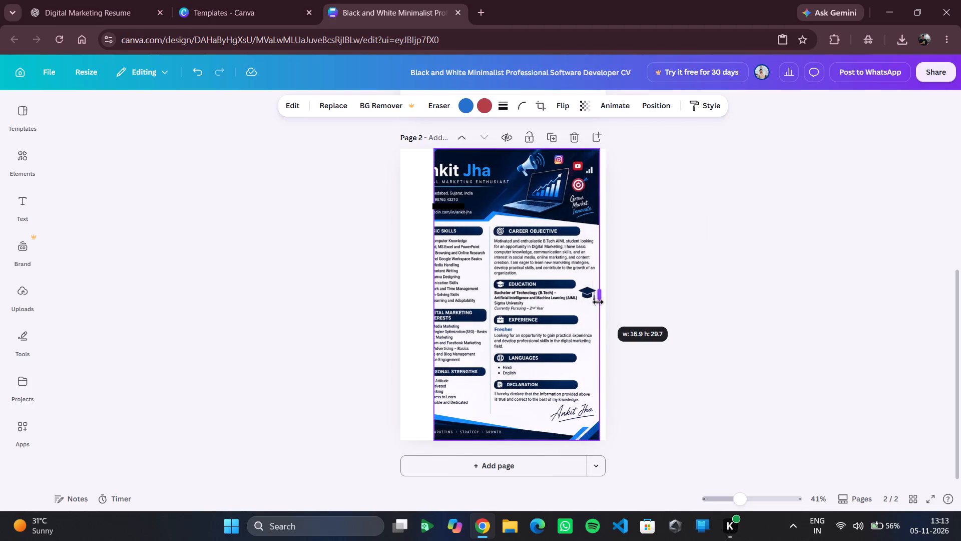
drag(598, 302, 602, 302)
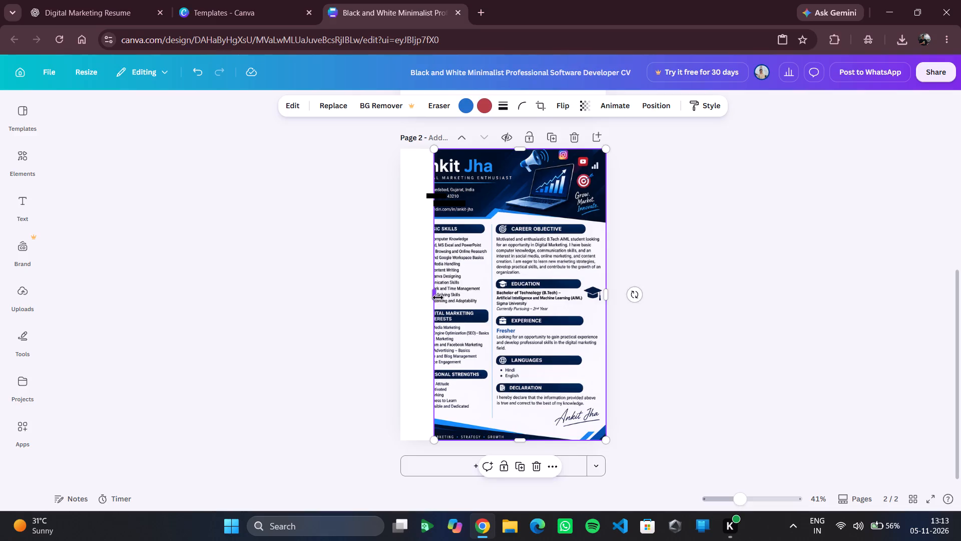
drag(438, 298, 407, 306)
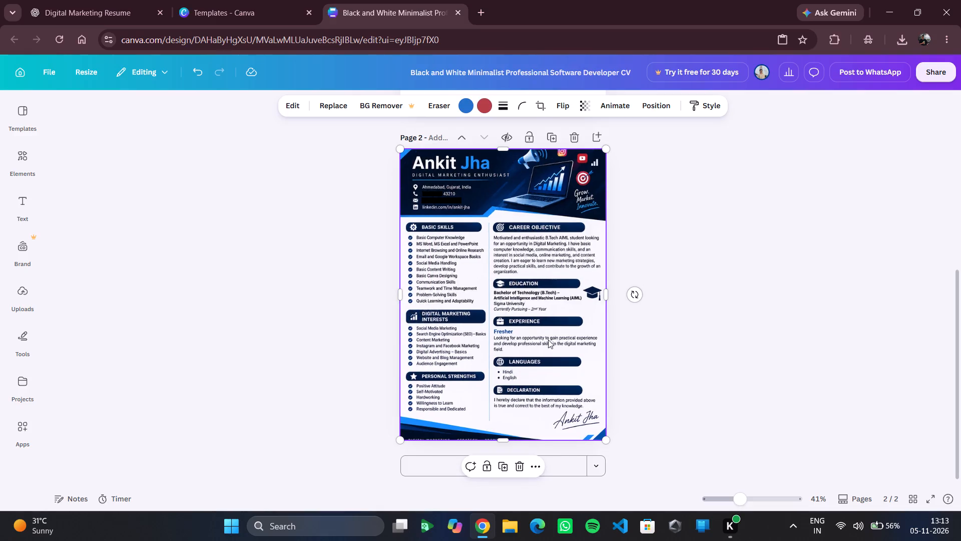
click(488, 321)
Delete page 1 with the template's Software Developer CV, leaving only the resume image page.
scroll(536, 248, up, 4)
scroll(534, 171, up, 3)
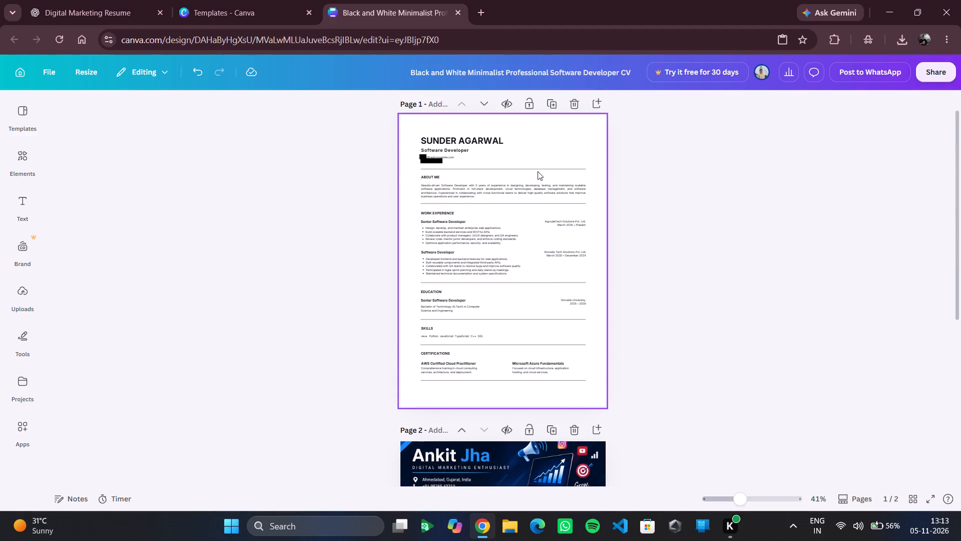
click(571, 138)
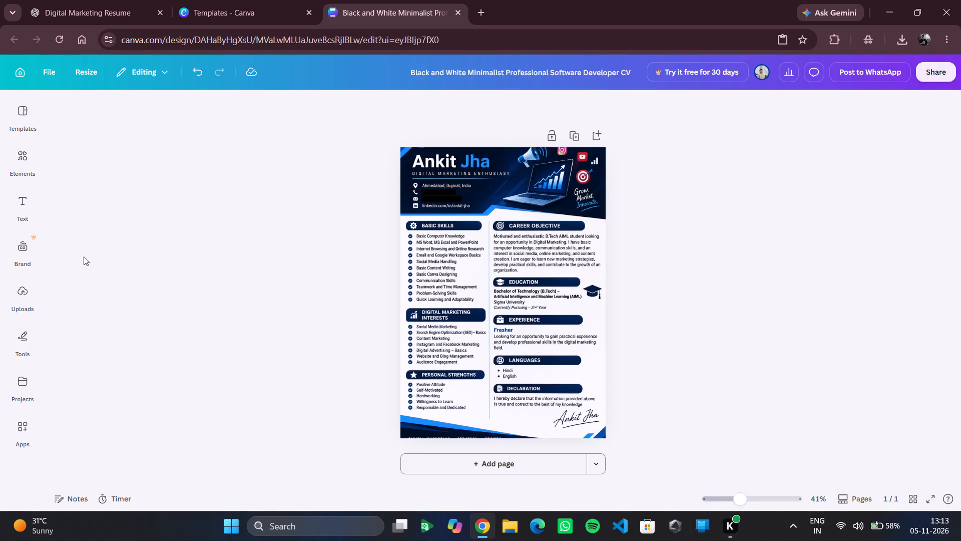
scroll(474, 199, up, 3)
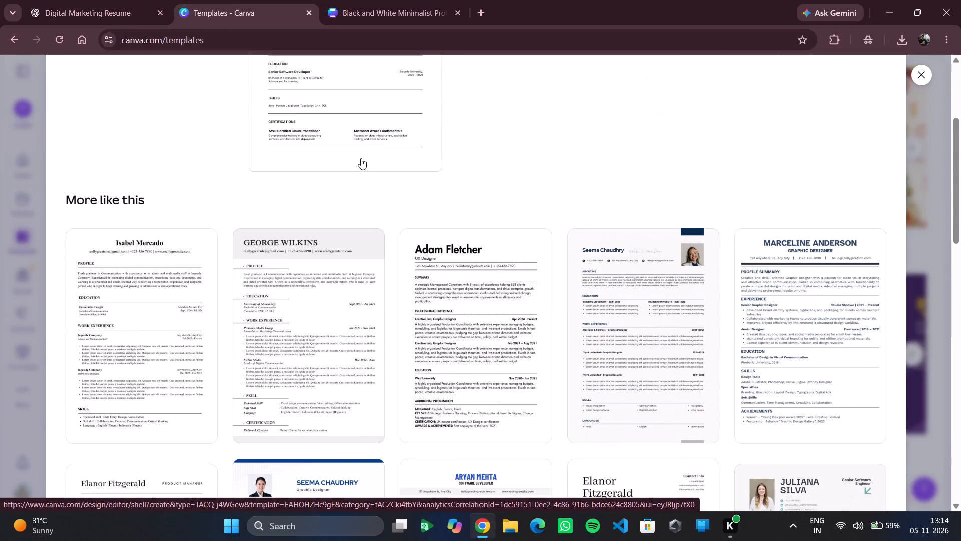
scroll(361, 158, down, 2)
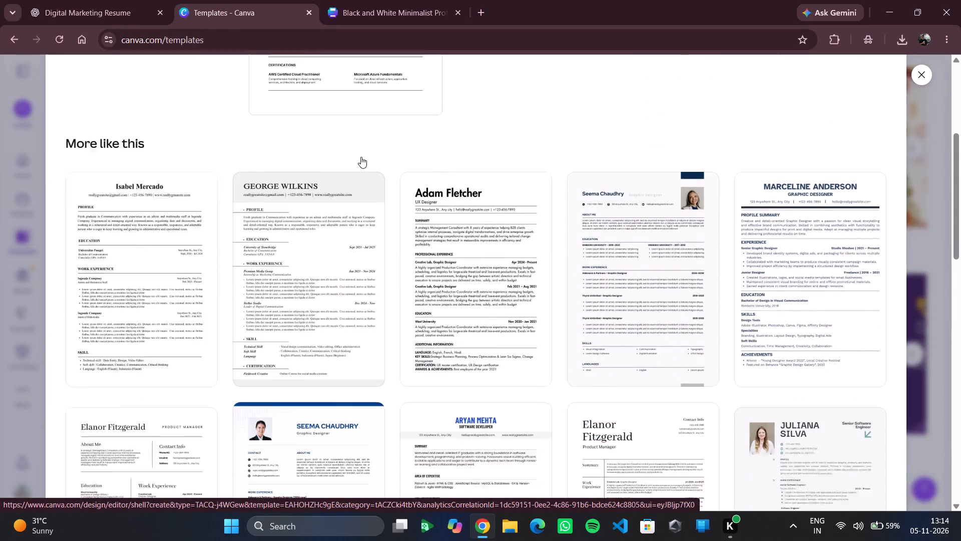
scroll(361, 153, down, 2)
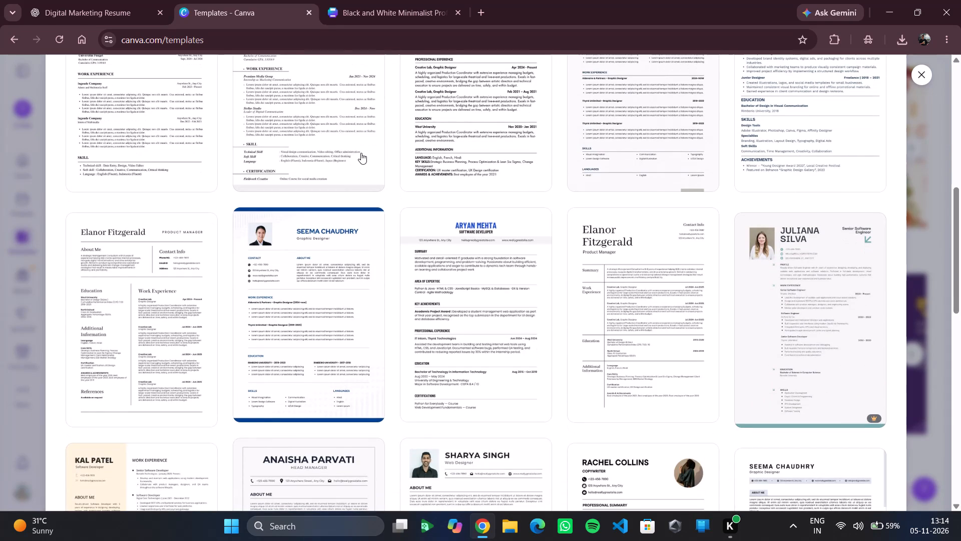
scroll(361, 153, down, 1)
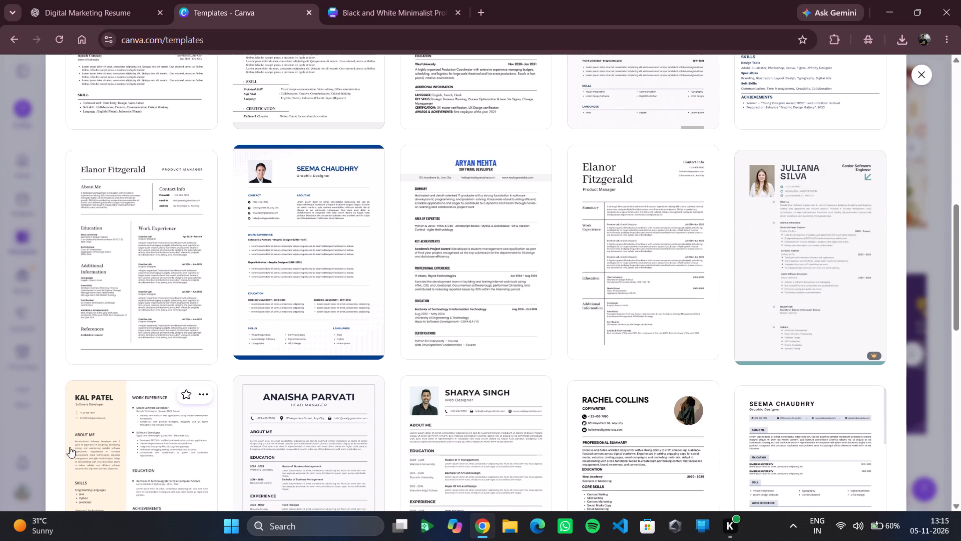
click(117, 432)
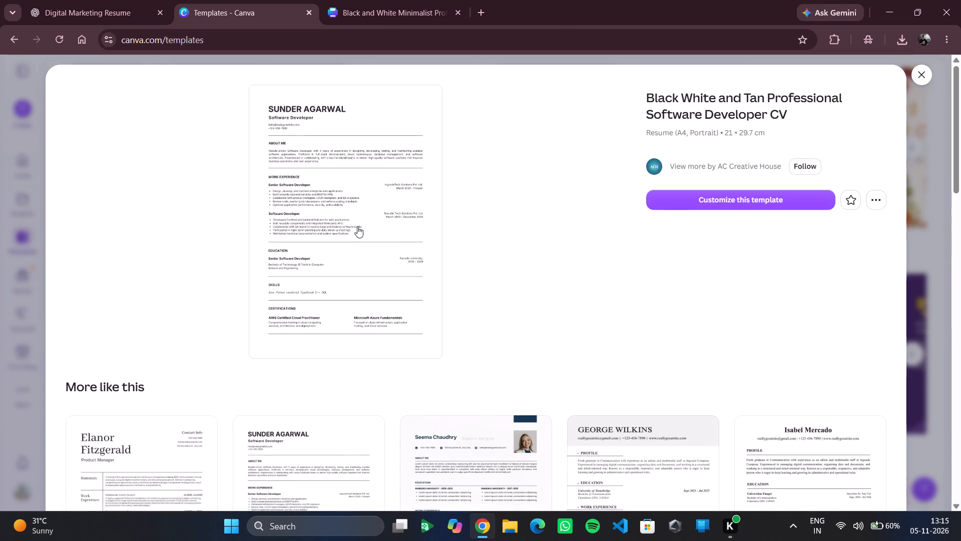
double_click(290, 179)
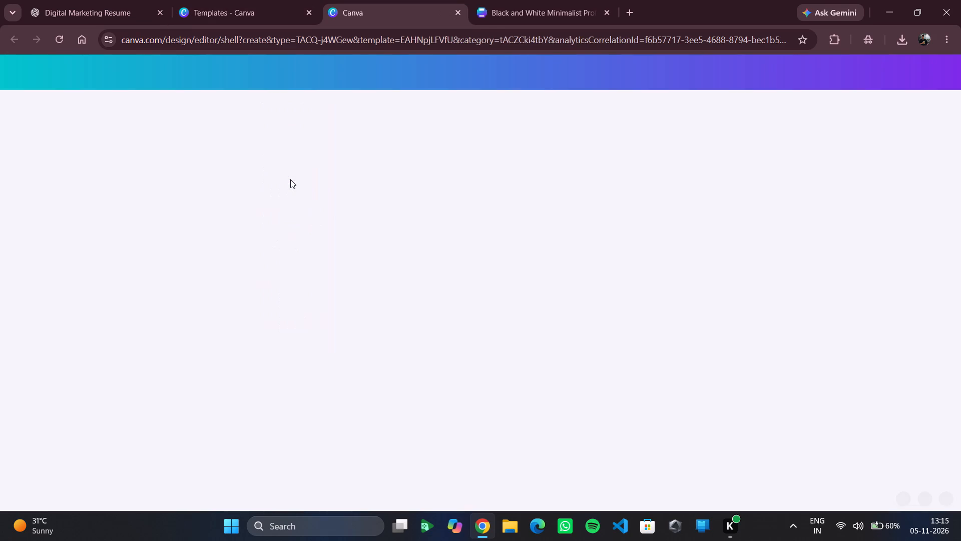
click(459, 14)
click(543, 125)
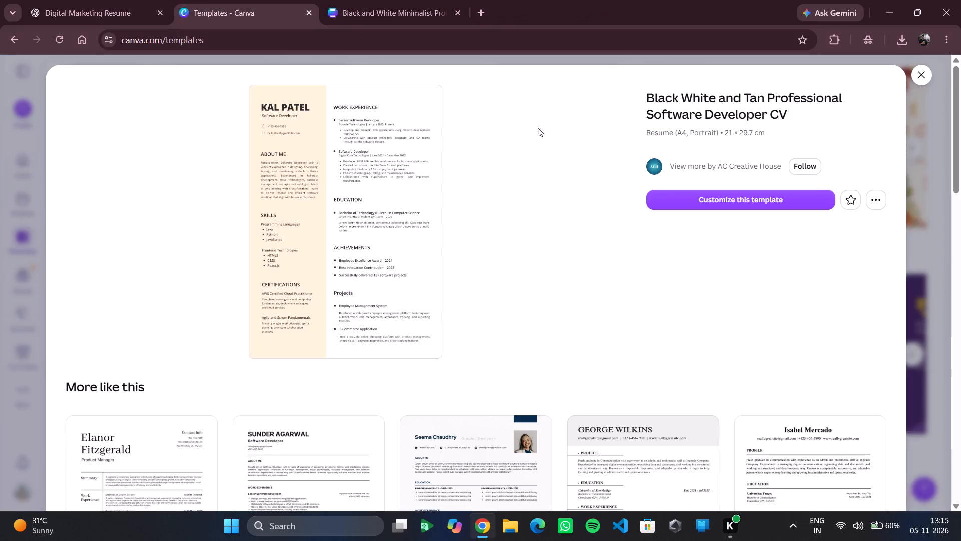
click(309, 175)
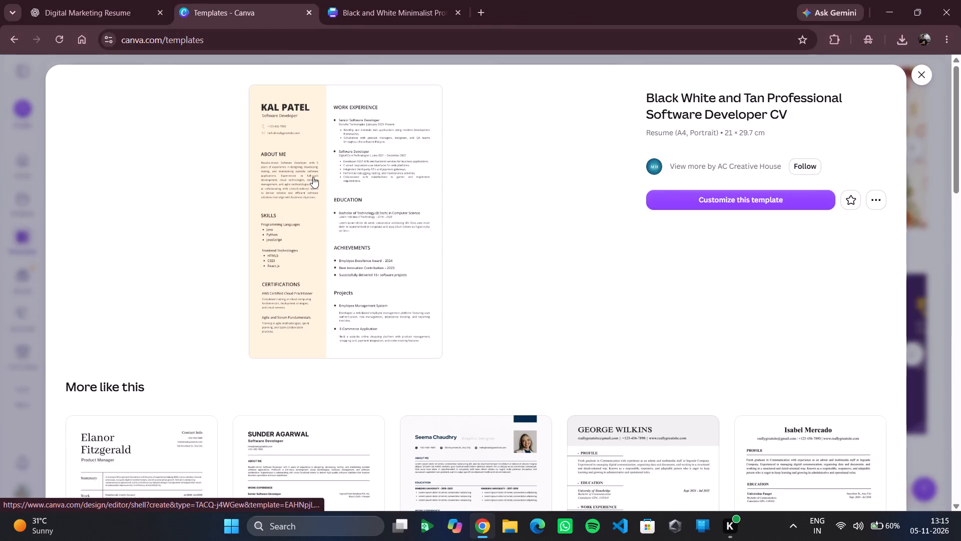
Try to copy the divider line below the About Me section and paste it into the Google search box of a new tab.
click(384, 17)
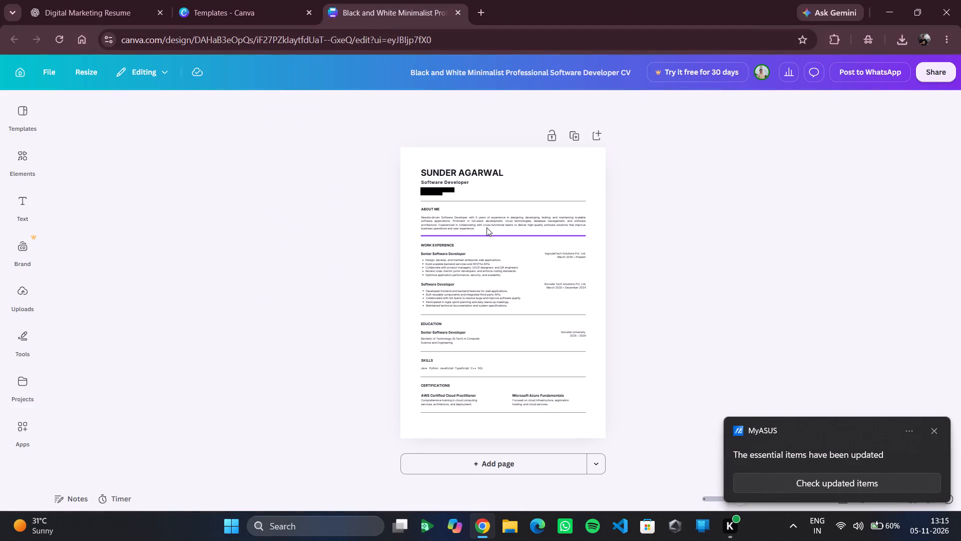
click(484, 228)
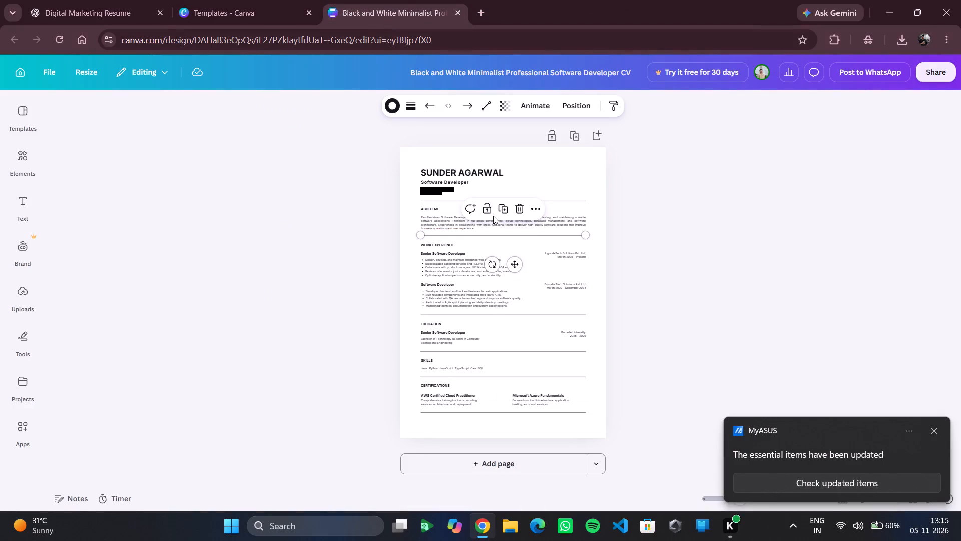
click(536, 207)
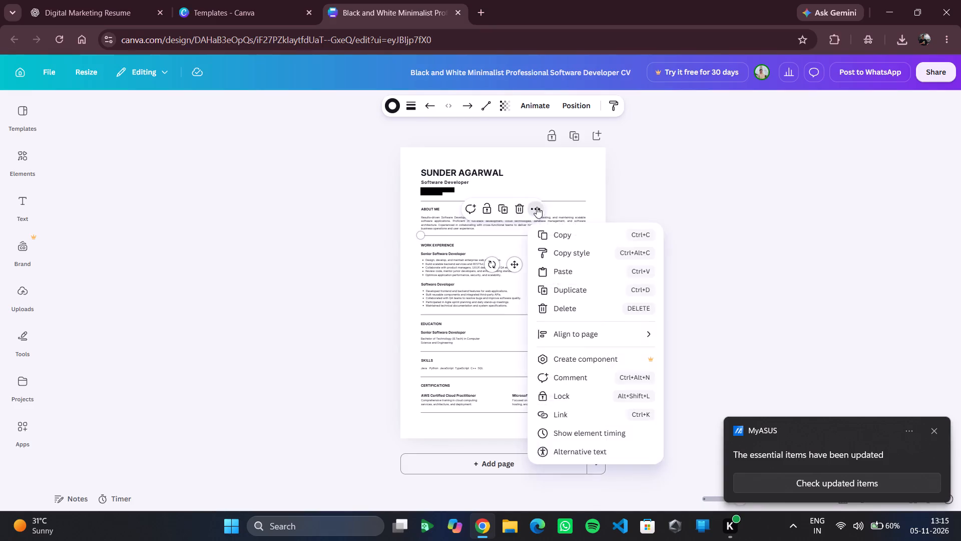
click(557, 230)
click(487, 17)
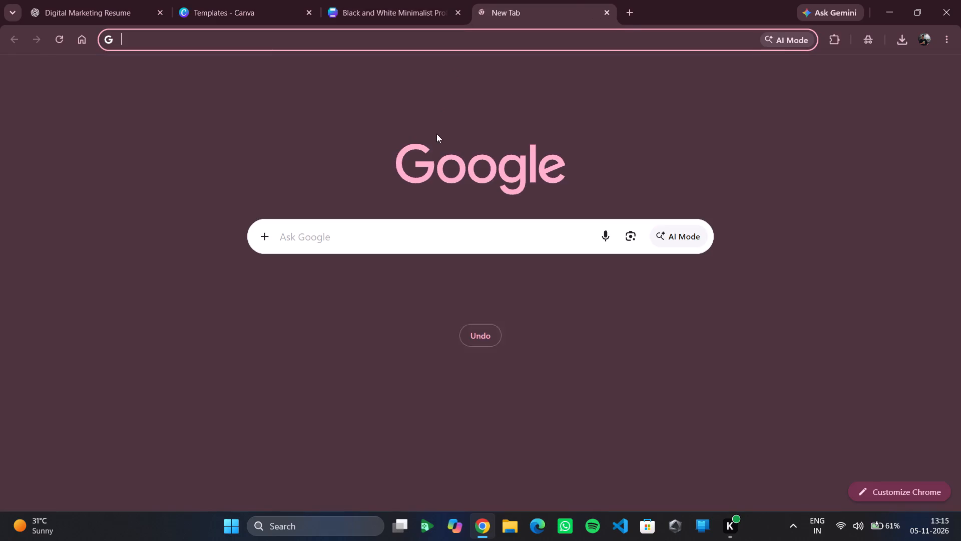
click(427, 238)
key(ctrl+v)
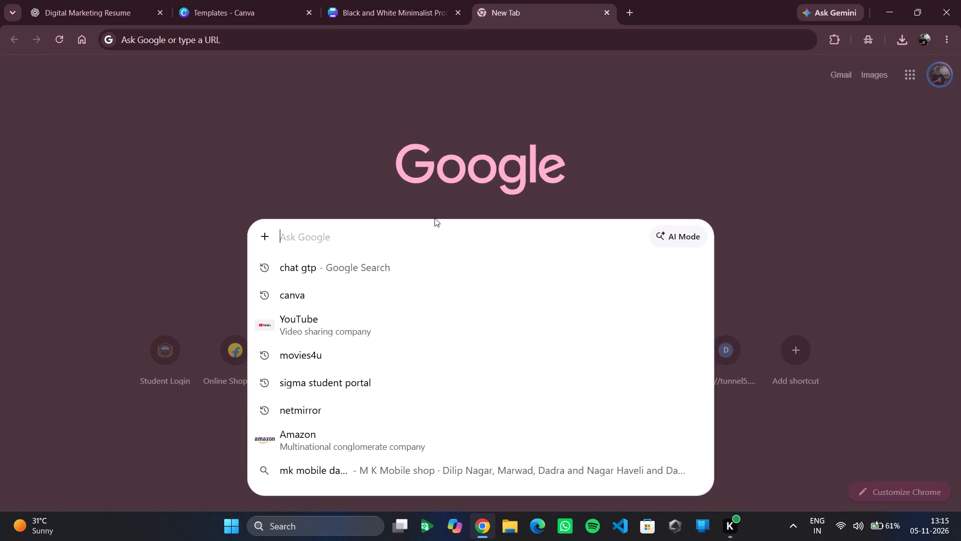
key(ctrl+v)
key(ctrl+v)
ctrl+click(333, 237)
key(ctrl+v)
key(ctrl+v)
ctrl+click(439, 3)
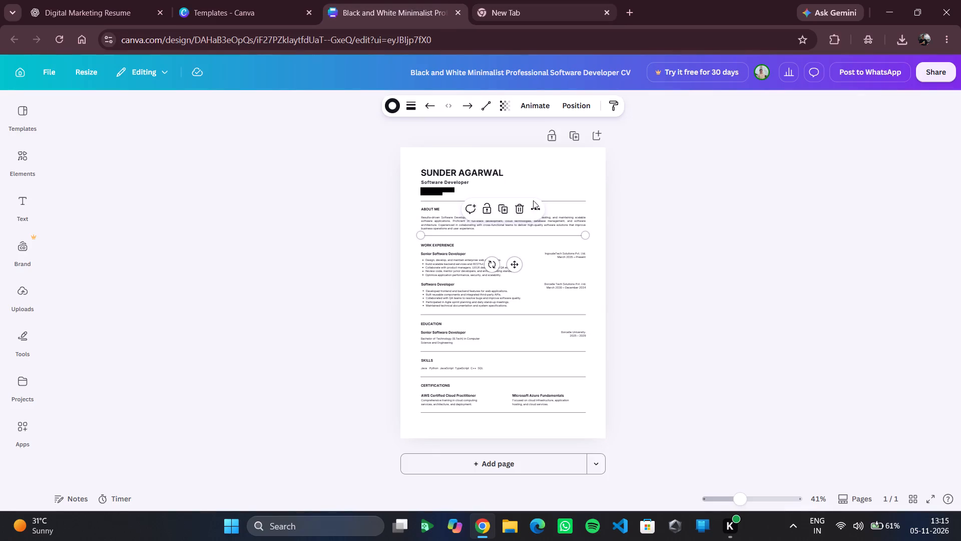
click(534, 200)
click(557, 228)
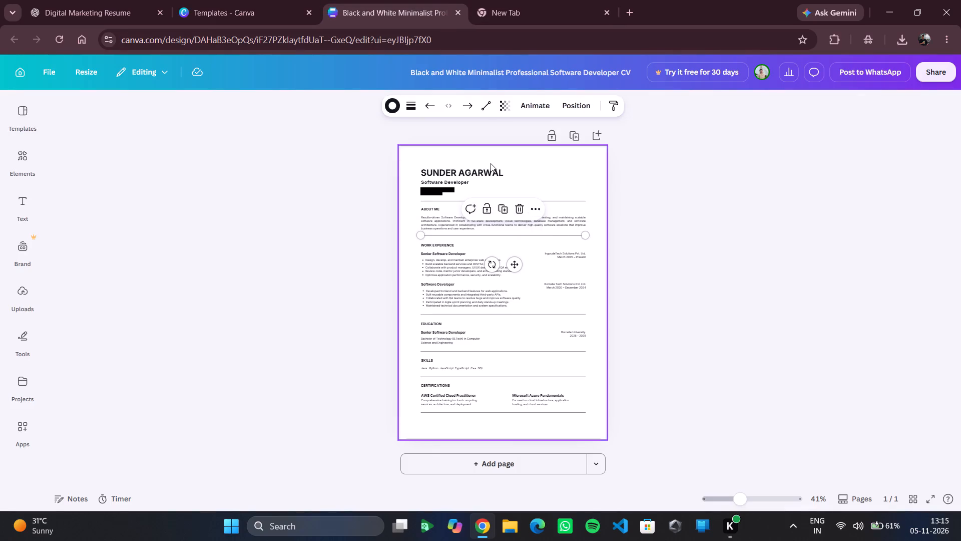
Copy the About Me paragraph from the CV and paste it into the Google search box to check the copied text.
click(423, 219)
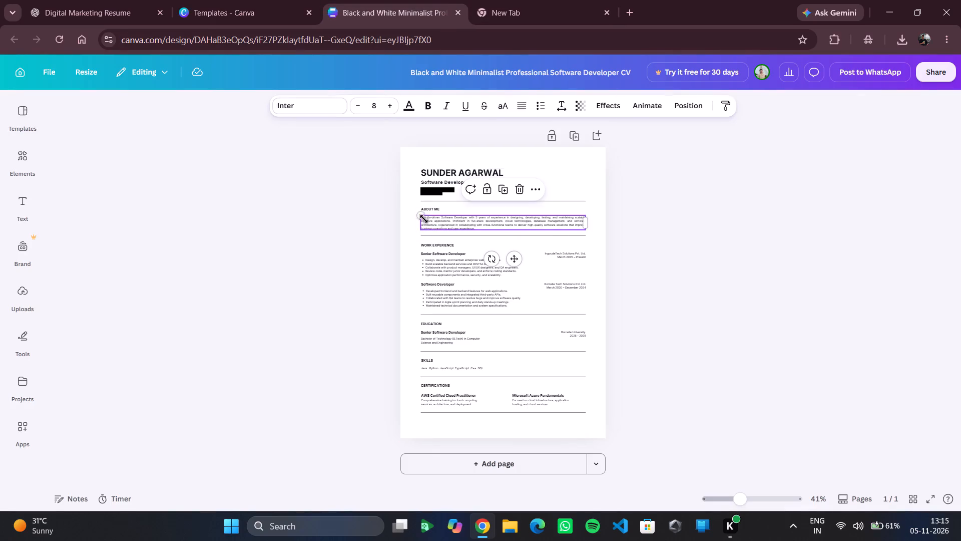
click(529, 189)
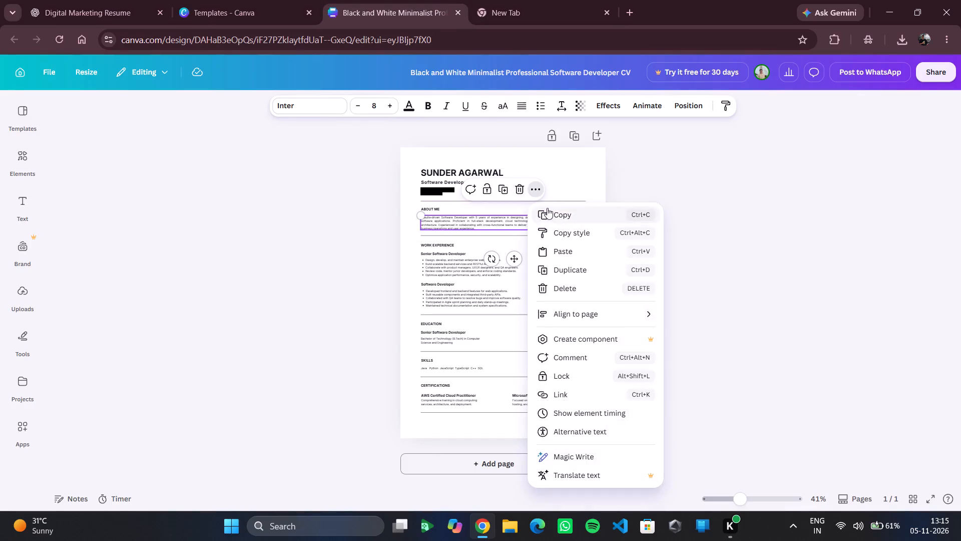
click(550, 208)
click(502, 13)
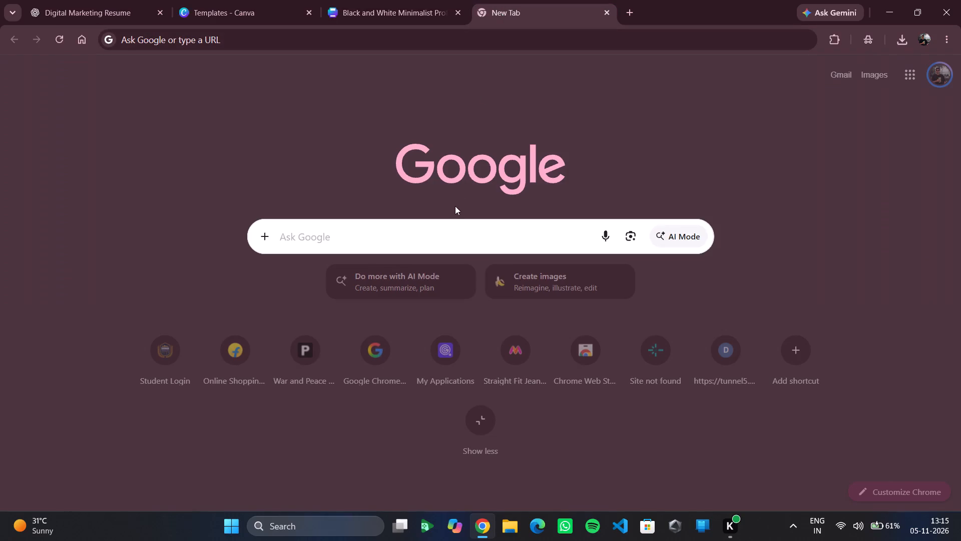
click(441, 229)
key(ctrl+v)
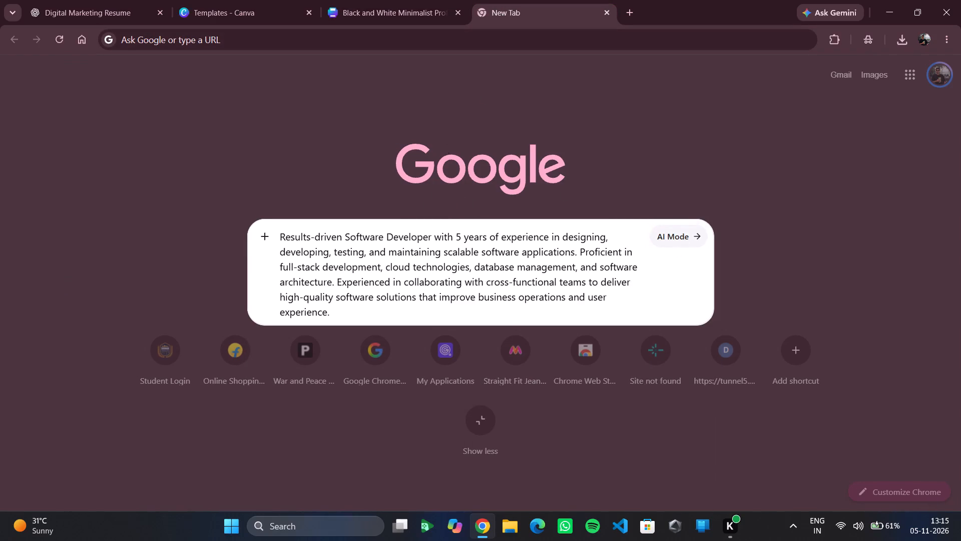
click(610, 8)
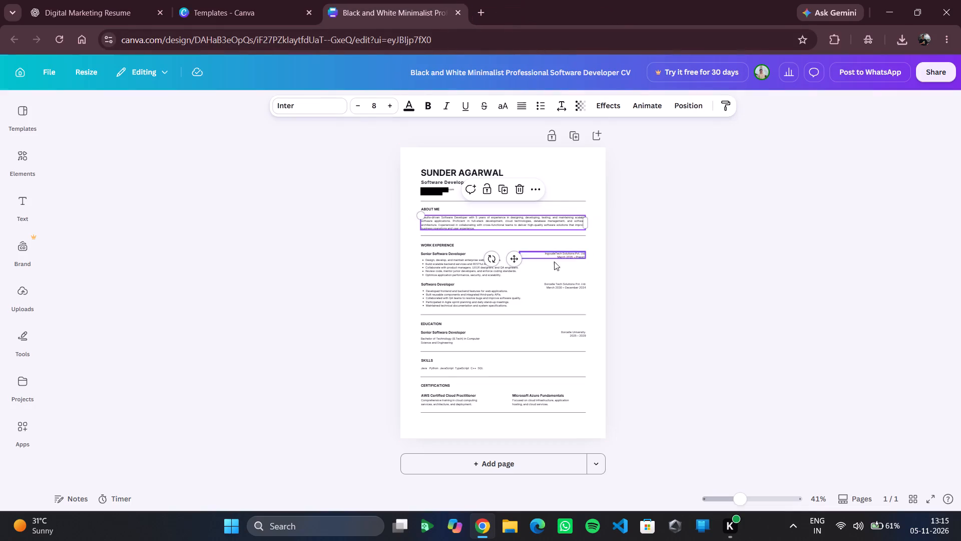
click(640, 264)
click(135, 0)
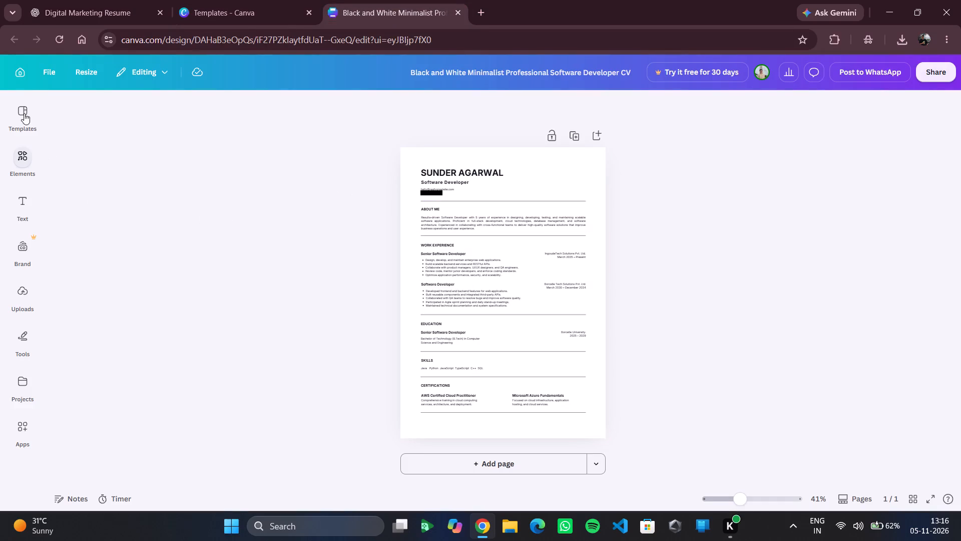
click(275, 17)
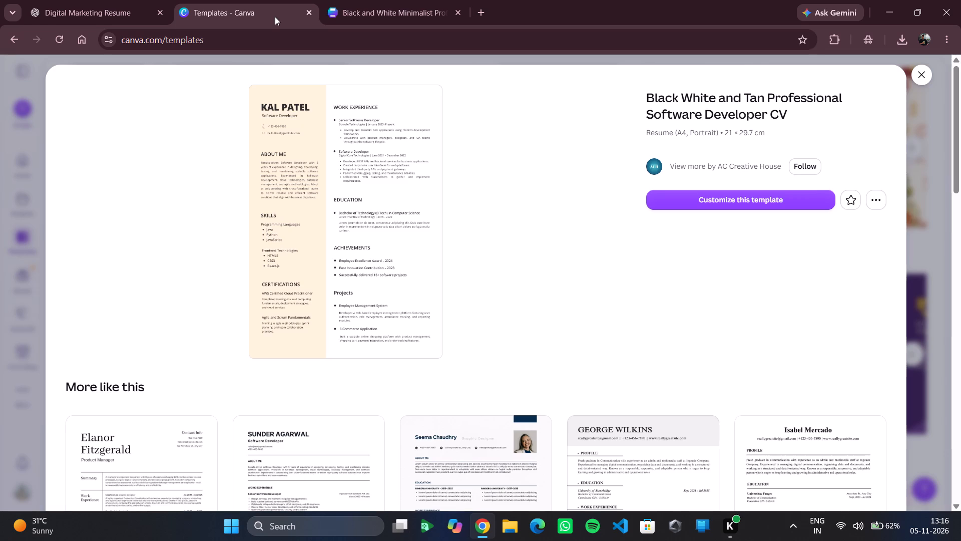
click(914, 79)
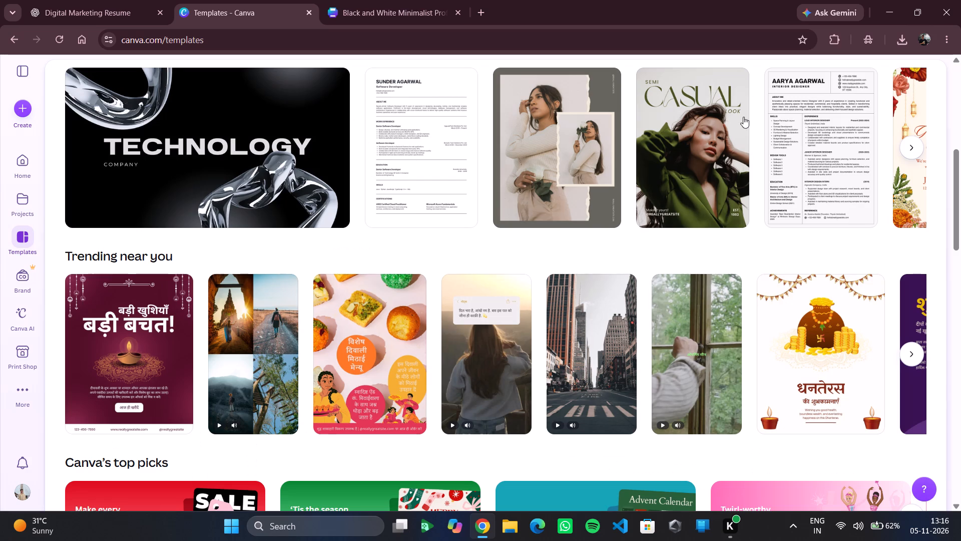
scroll(516, 200, up, 14)
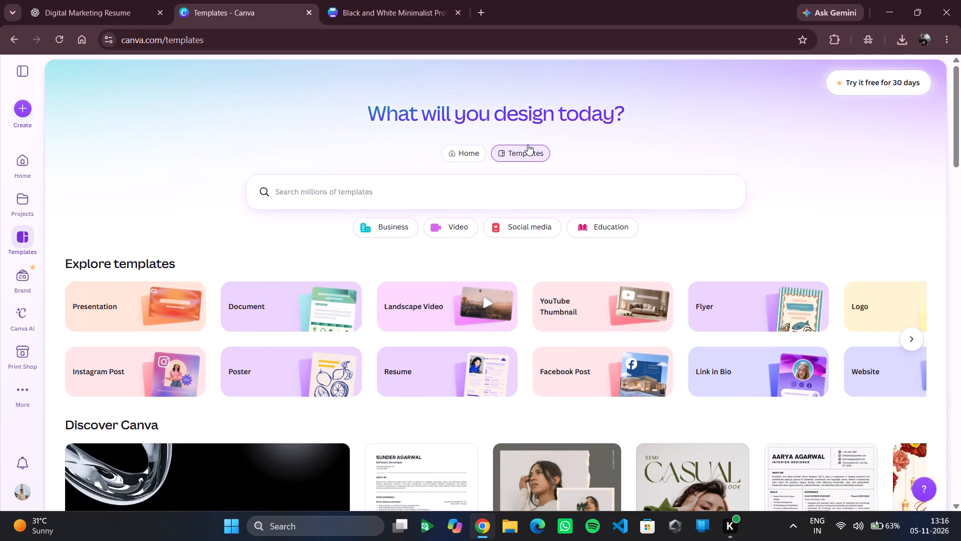
click(37, 207)
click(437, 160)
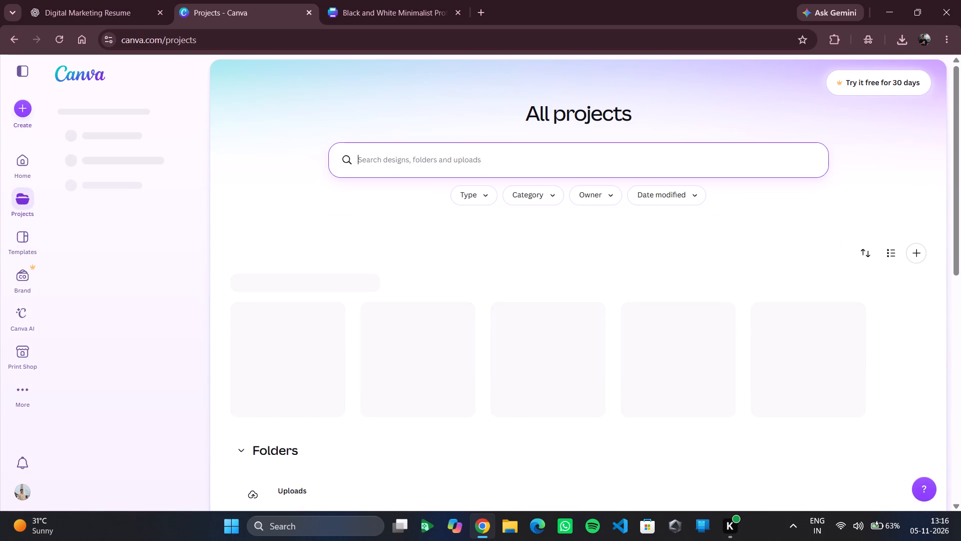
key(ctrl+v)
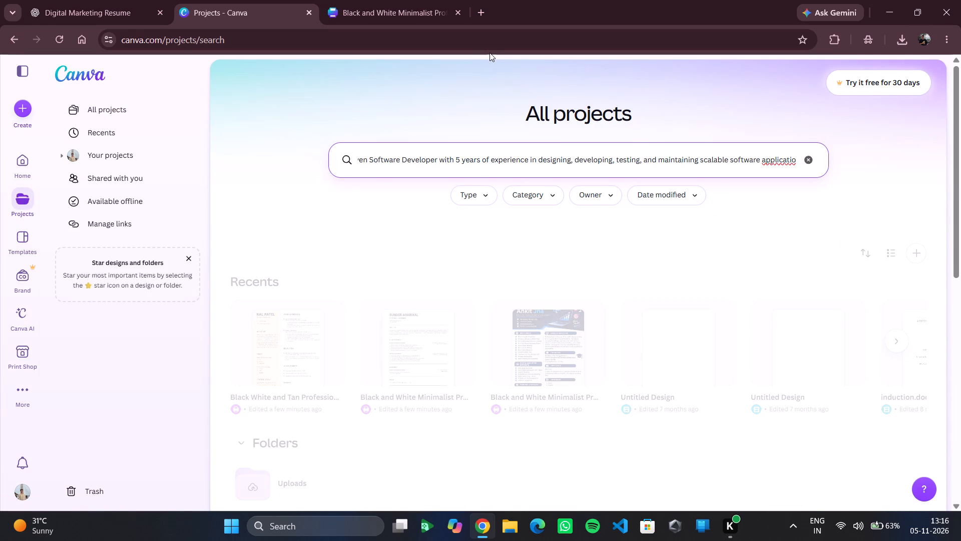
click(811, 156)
Look through the saved projects and open the plain Black and White Minimalist Professional Software Developer CV design.
scroll(551, 219, down, 1)
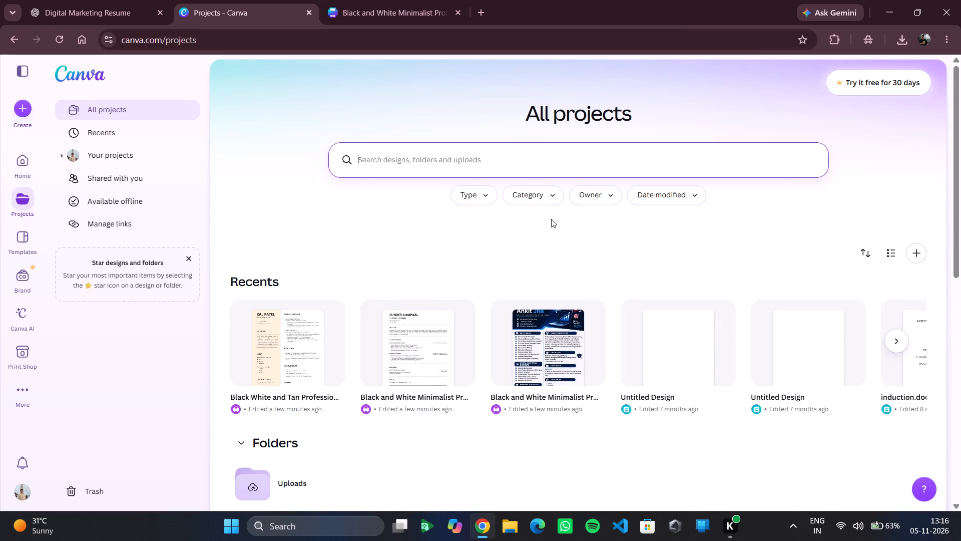
scroll(559, 201, down, 3)
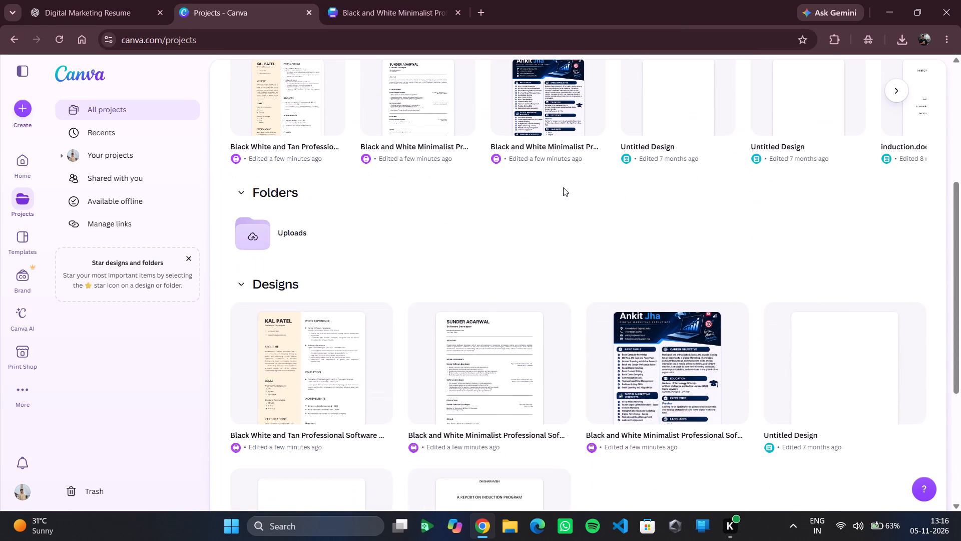
scroll(565, 182, down, 3)
scroll(570, 168, up, 6)
scroll(616, 37, up, 3)
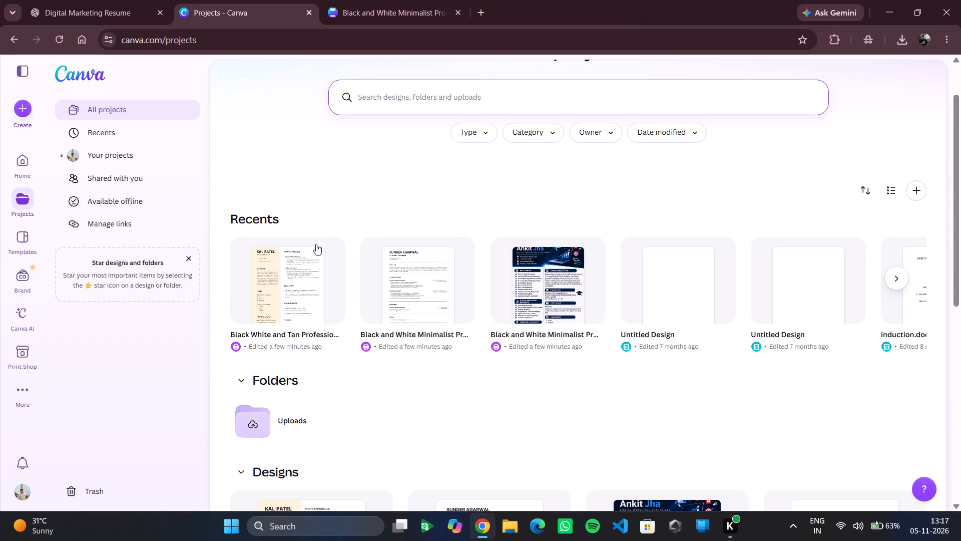
click(412, 286)
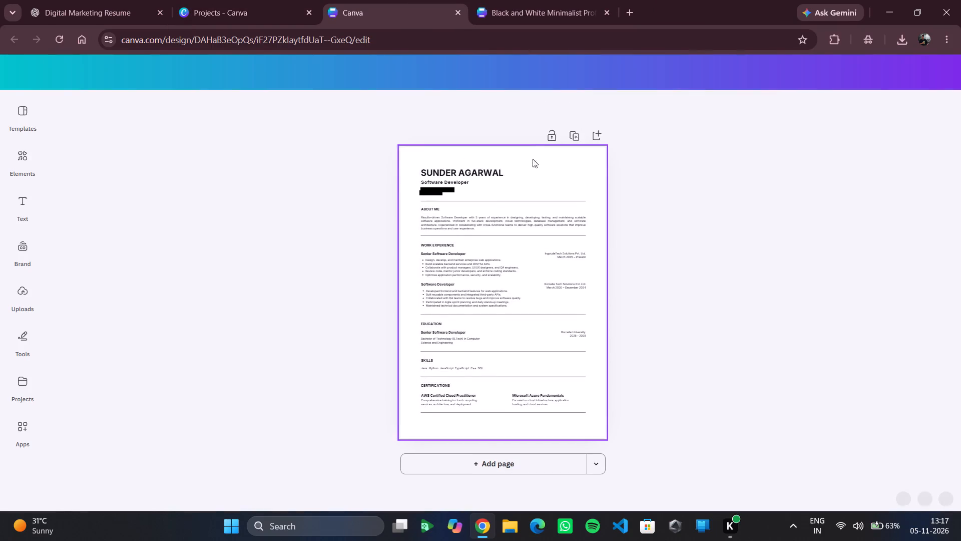
Delete the paragraph under the About Me heading, keeping the heading itself.
click(420, 217)
click(420, 216)
click(428, 221)
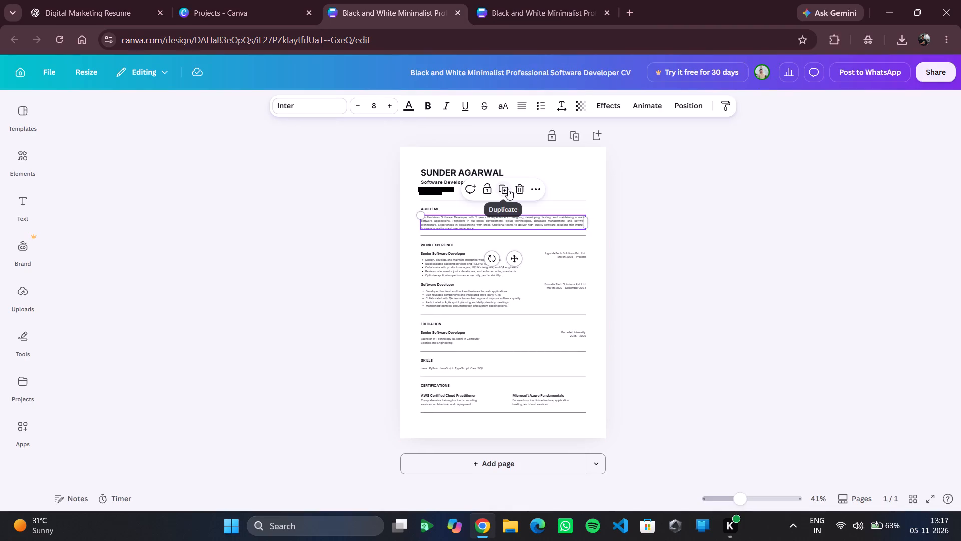
click(518, 189)
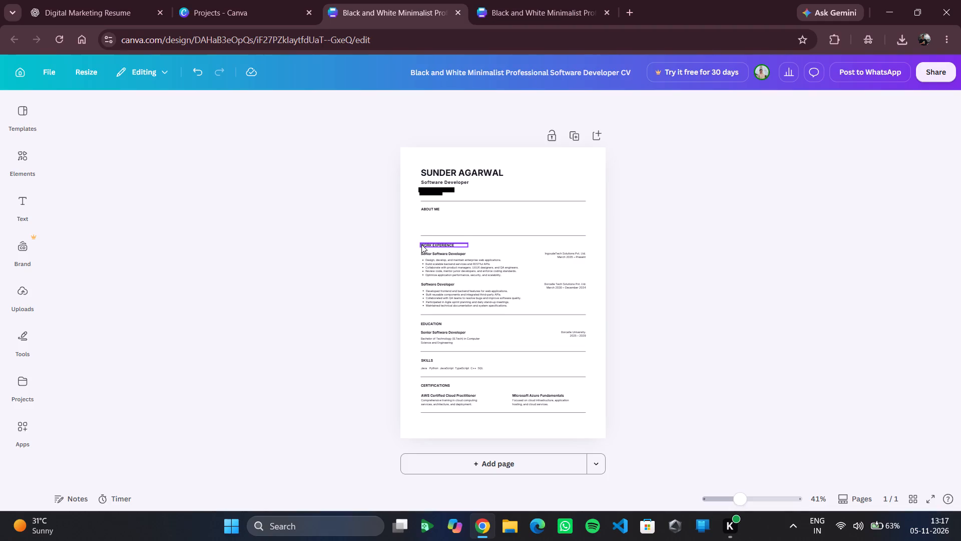
Delete both job entries under Work Experience, including their titles, bullet lists and company and date texts, keeping the section heading.
click(421, 244)
click(446, 260)
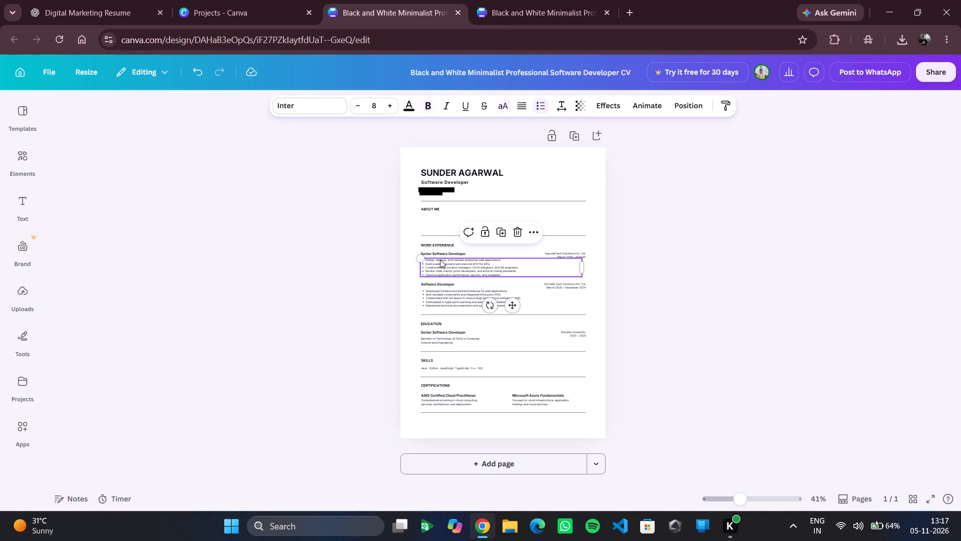
click(519, 230)
click(437, 252)
click(464, 225)
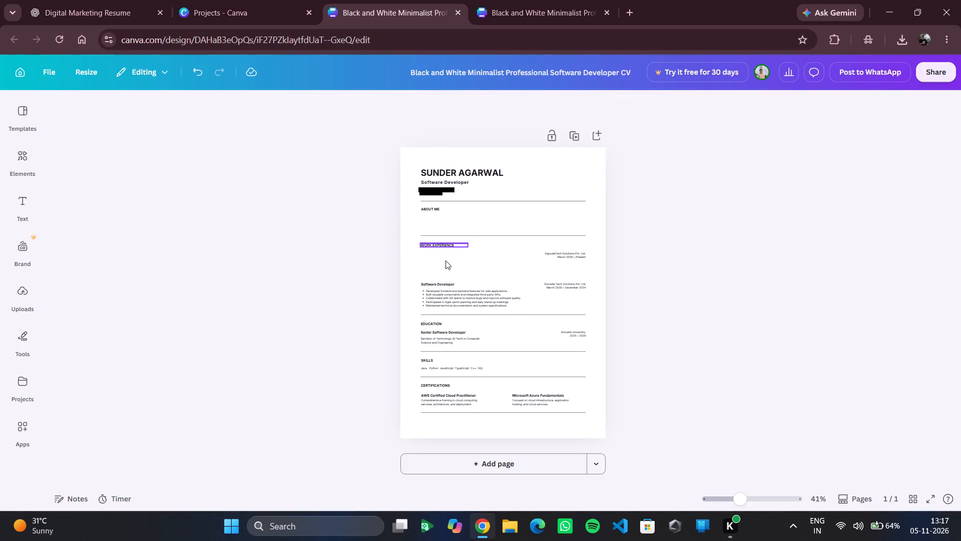
click(437, 282)
click(439, 282)
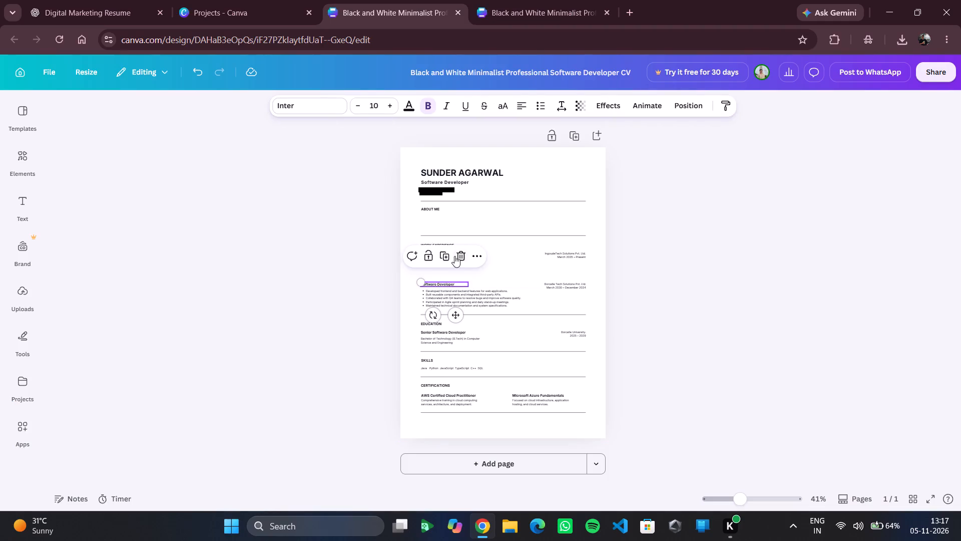
click(456, 256)
click(453, 295)
click(496, 262)
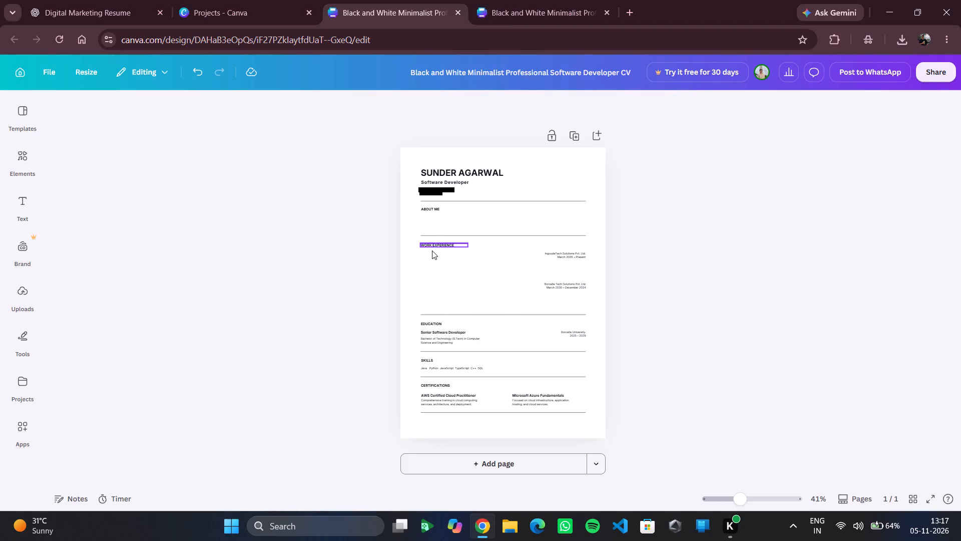
click(569, 257)
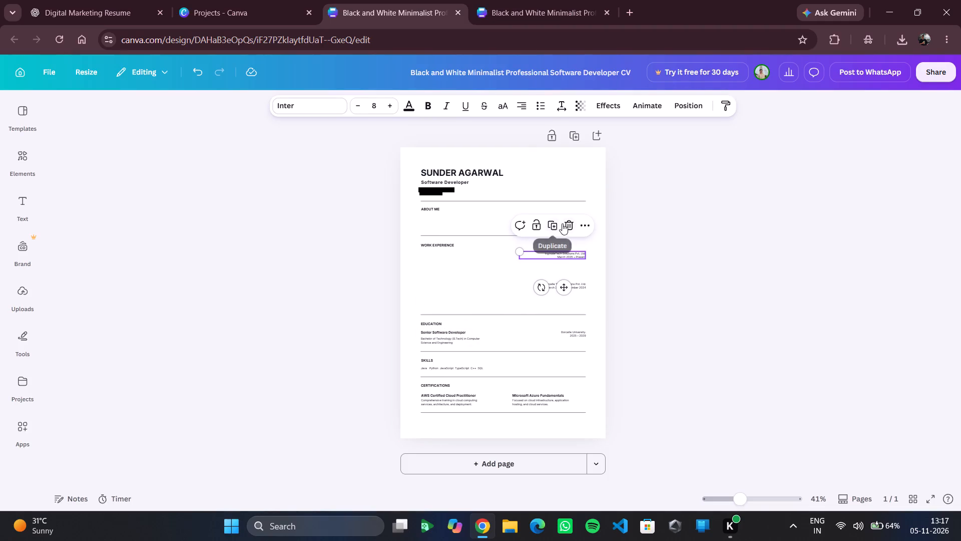
click(562, 223)
click(565, 284)
click(568, 252)
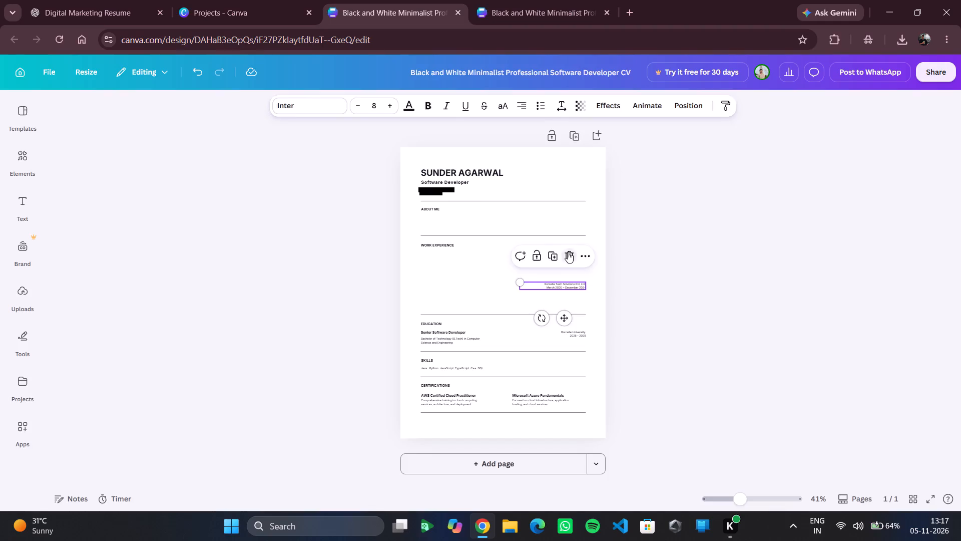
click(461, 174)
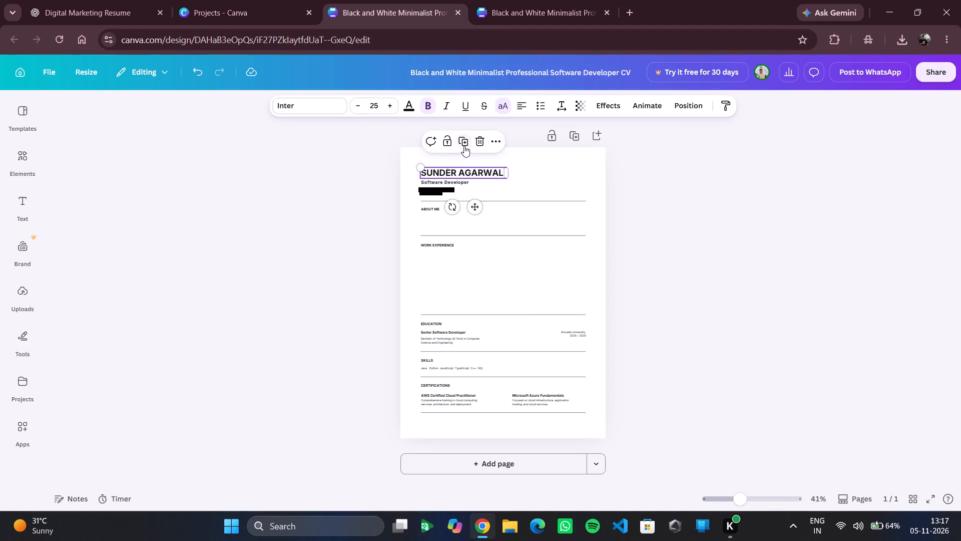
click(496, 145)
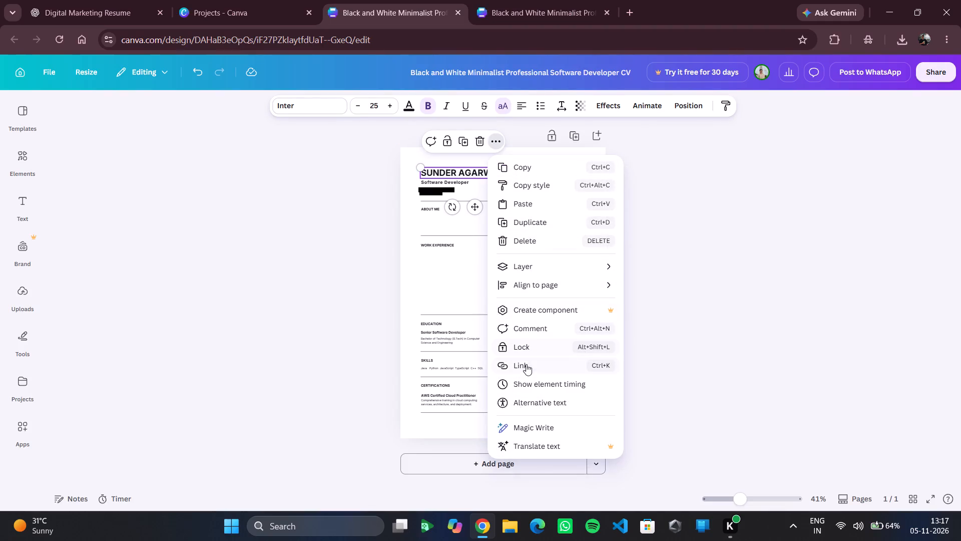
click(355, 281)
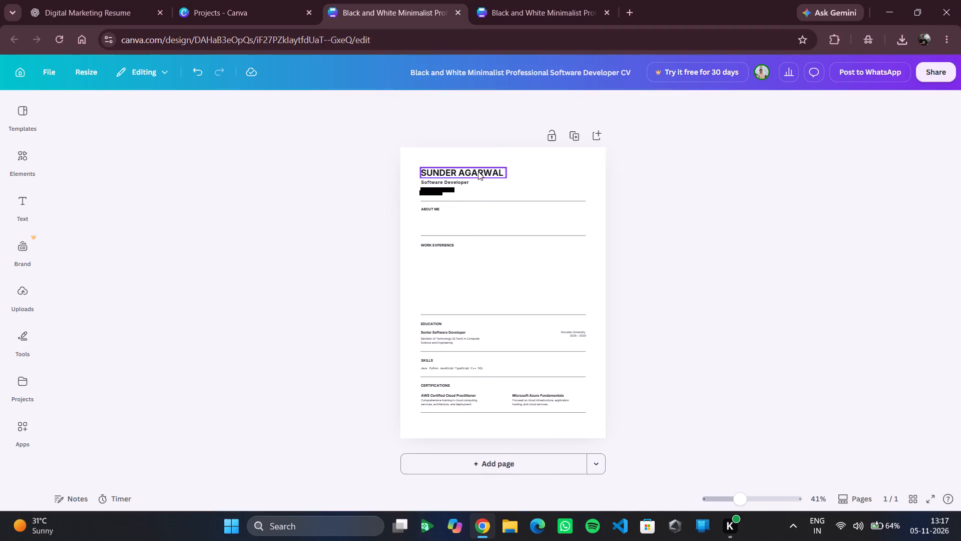
Replace the sample name at the top of the CV with the candidate's own name from the ChatGPT resume, in capitals.
click(478, 171)
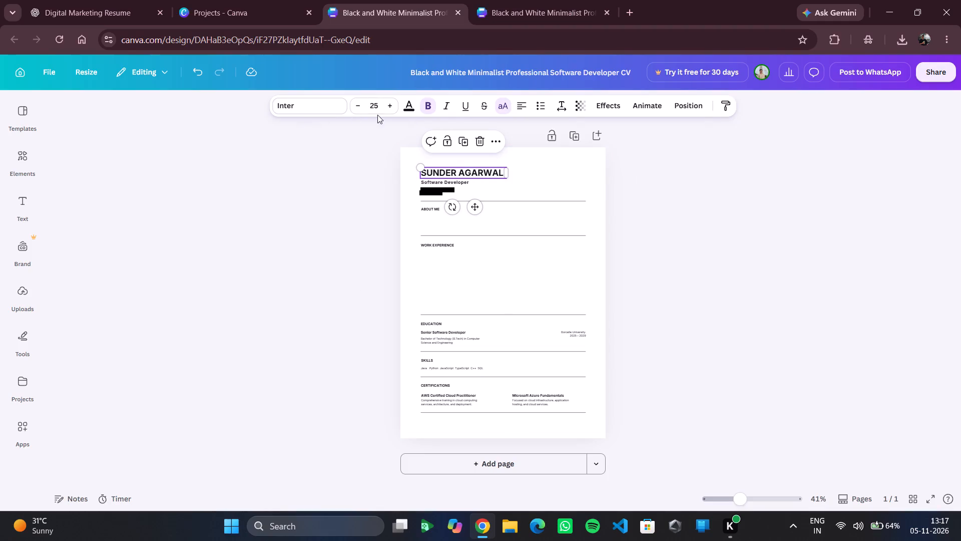
double_click(499, 172)
click(501, 171)
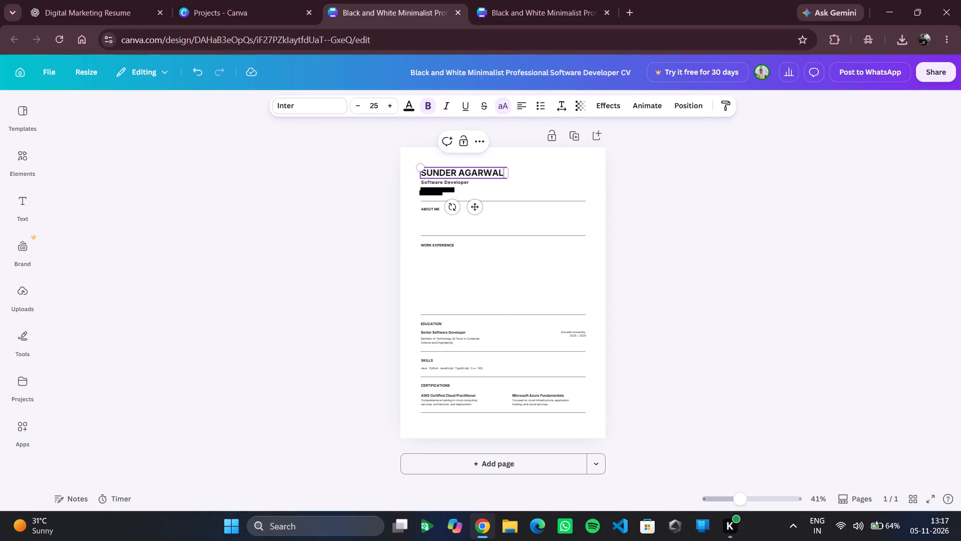
key(BackSpace)
key(BackSpace)
key(BackSpace)
key(BackSpace)
key(BackSpace)
key(BackSpace)
key(BackSpace)
key(BackSpace)
key(BackSpace)
key(BackSpace)
key(BackSpace)
key(BackSpace)
key(BackSpace)
key(BackSpace)
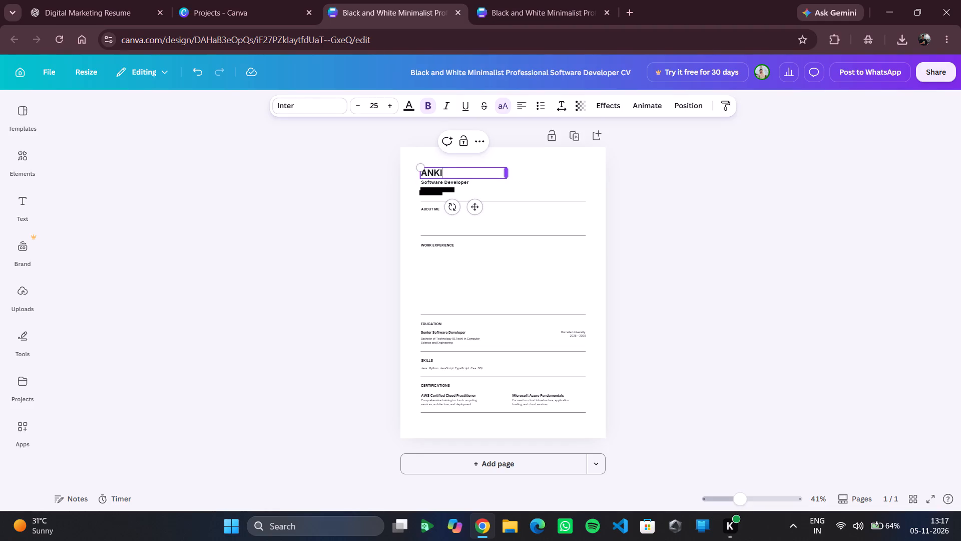
text(JHA)
Center-align the name heading's text and move the heading to the top middle of the page.
click(516, 104)
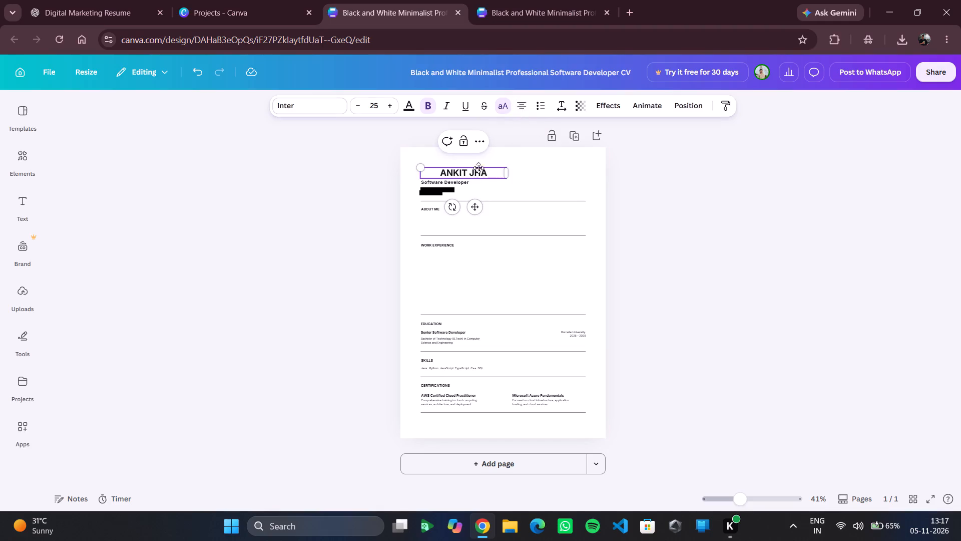
drag(460, 163, 473, 164)
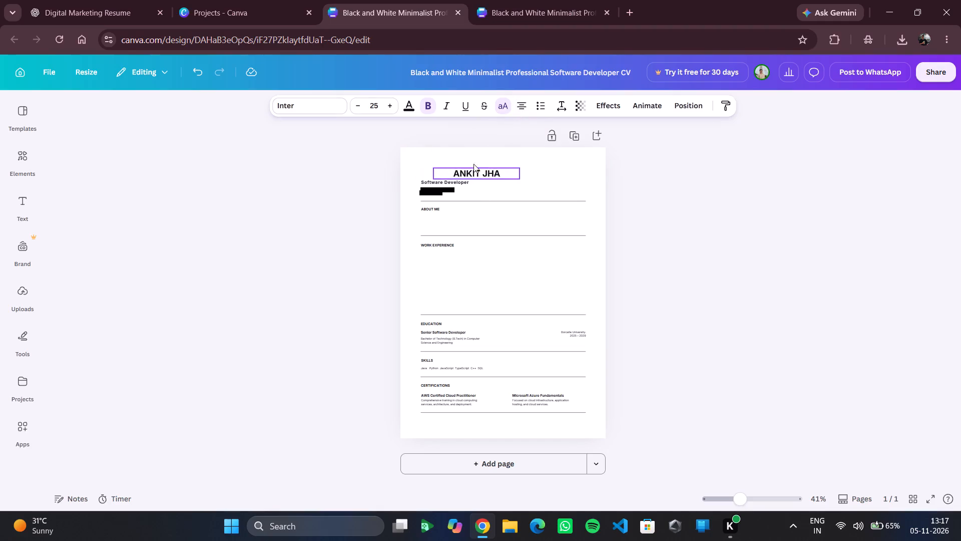
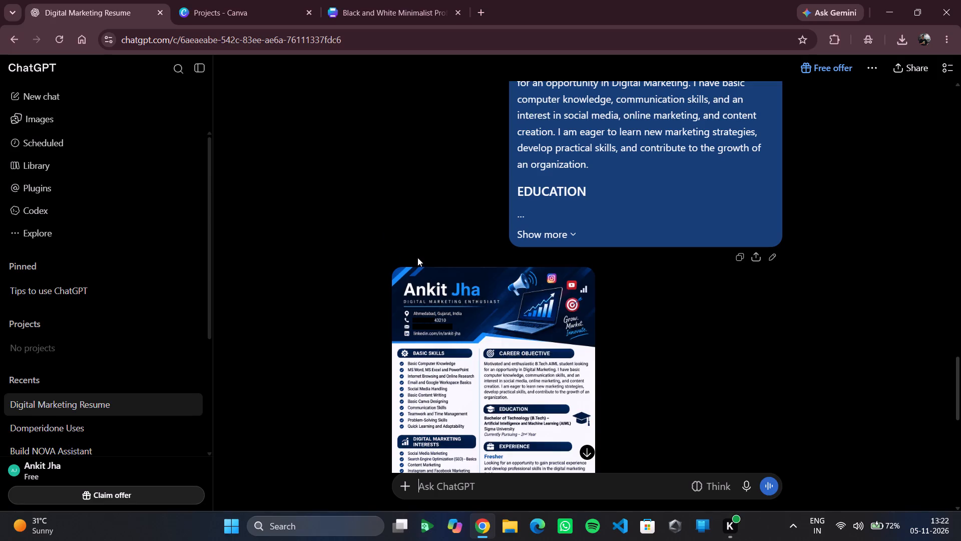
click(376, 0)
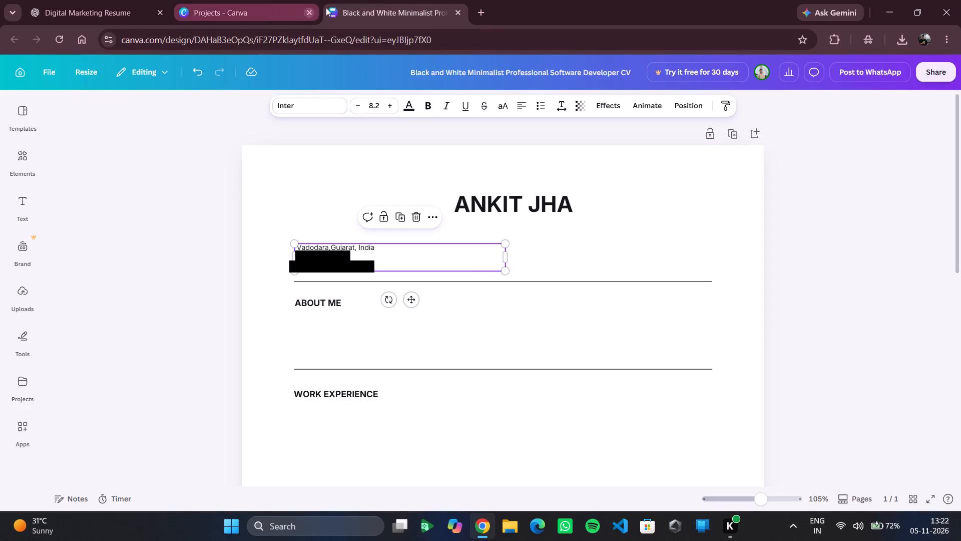
Search Google for "resume pemplate" in a new tab and open Canva's free printable resume templates page from the image results.
click(473, 10)
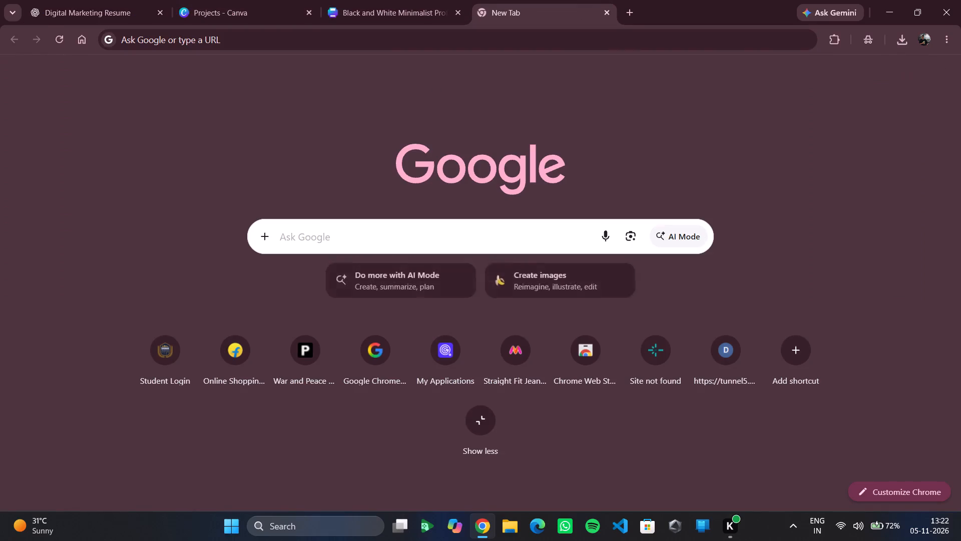
click(367, 240)
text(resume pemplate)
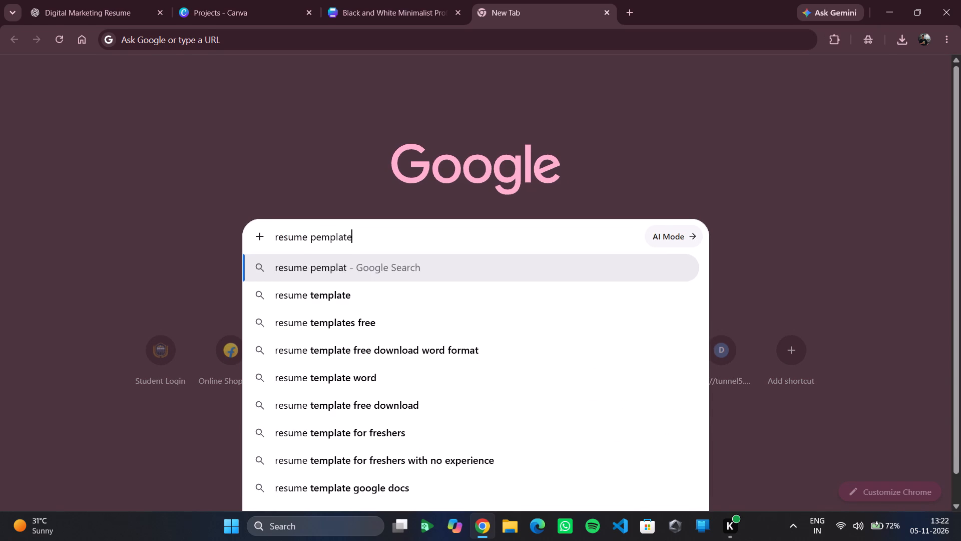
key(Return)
scroll(288, 289, down, 2)
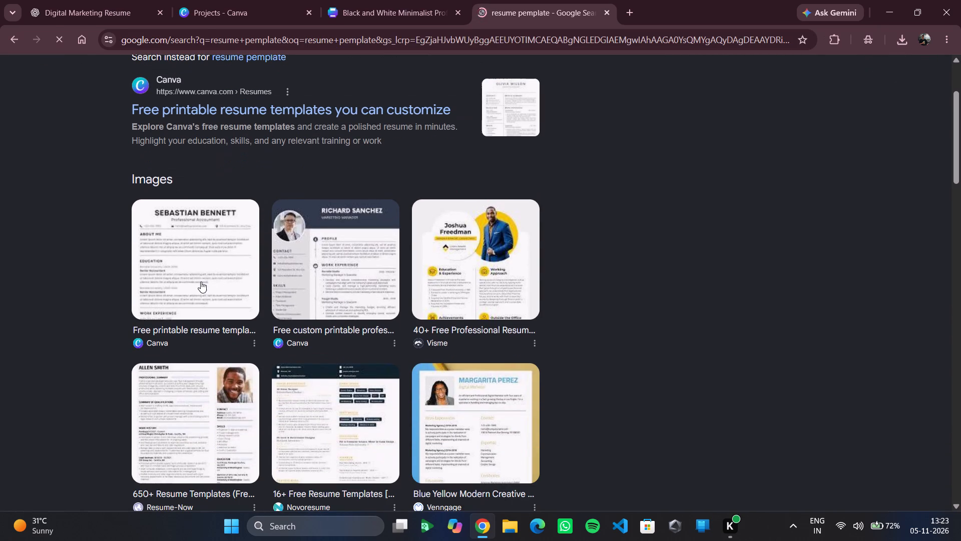
click(199, 281)
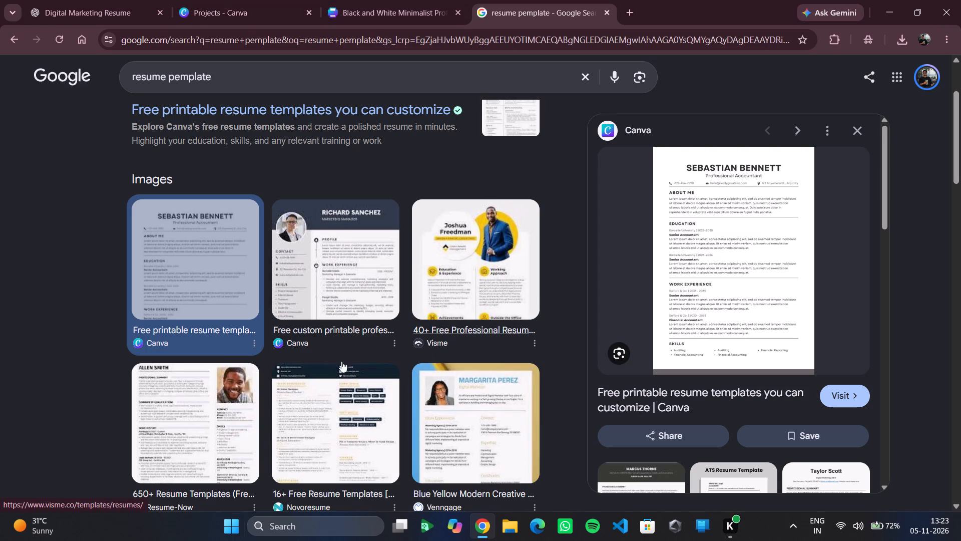
click(228, 279)
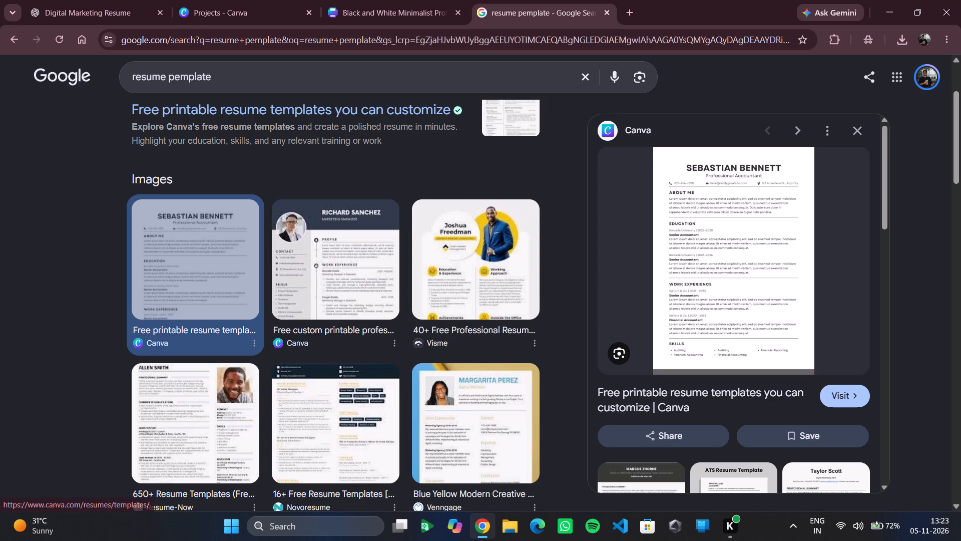
click(677, 195)
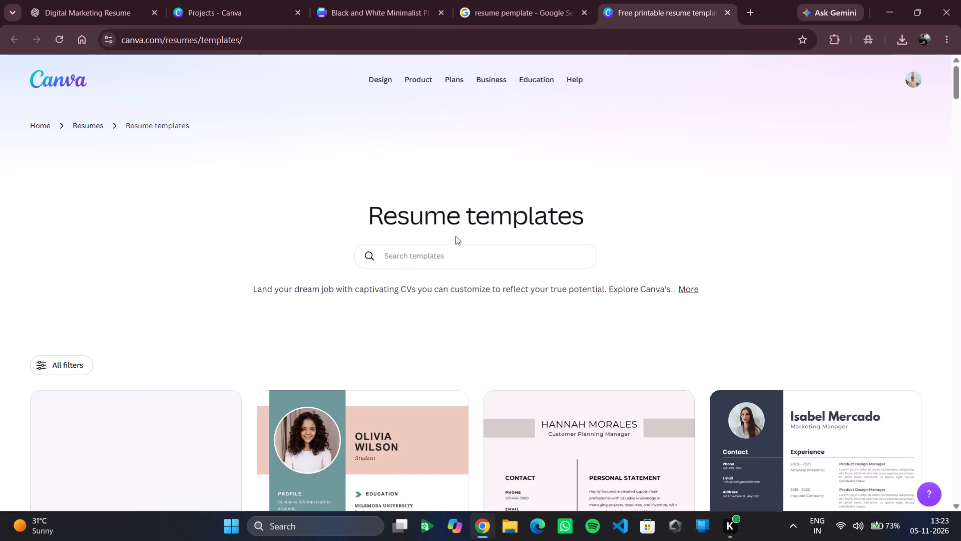
Browse the Canva resume templates and open the White Minimalist Resume template in the editor for customizing.
scroll(454, 239, down, 4)
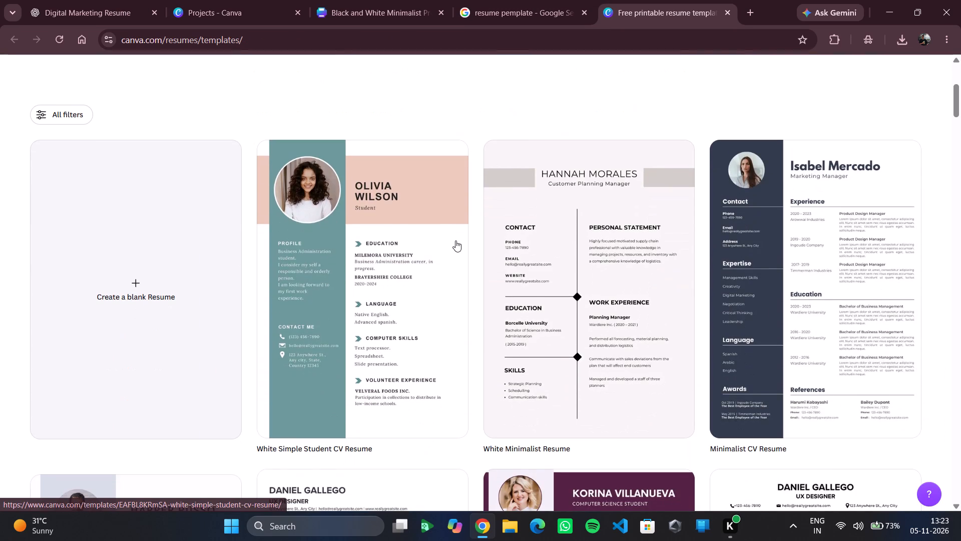
right_click(576, 241)
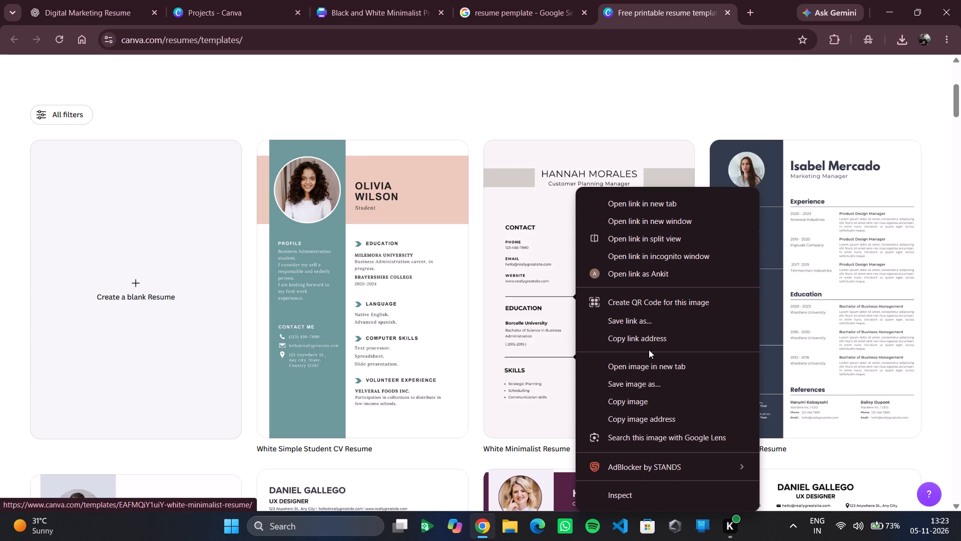
scroll(638, 441, down, 1)
click(521, 378)
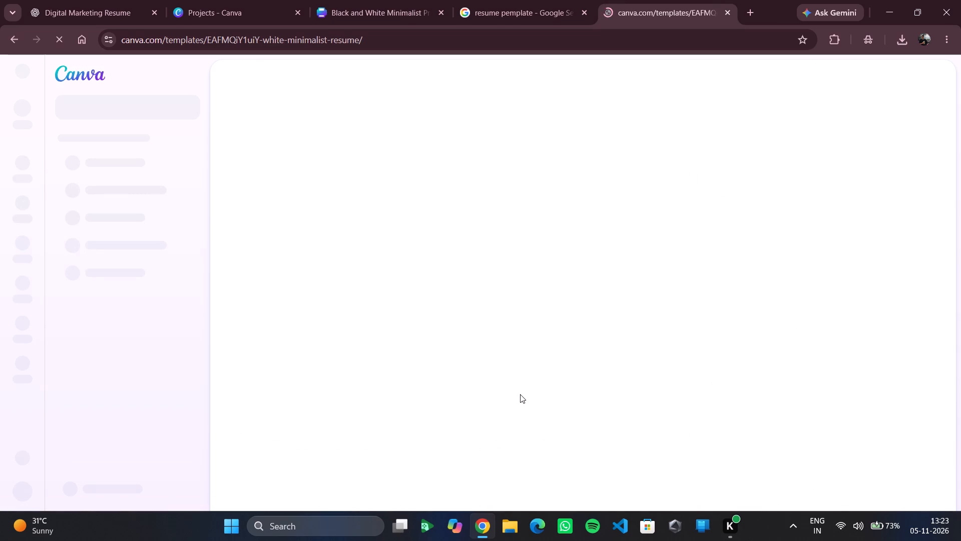
click(520, 362)
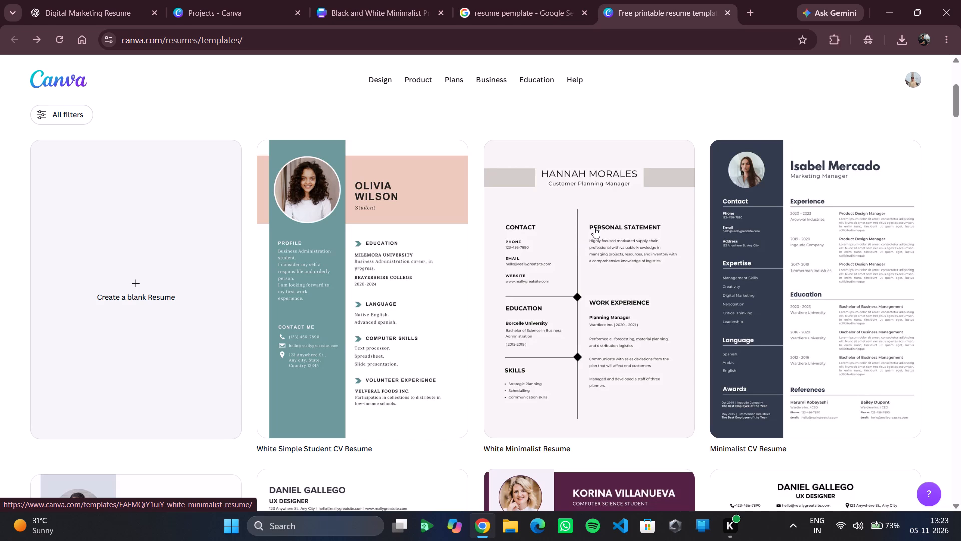
scroll(596, 224, down, 4)
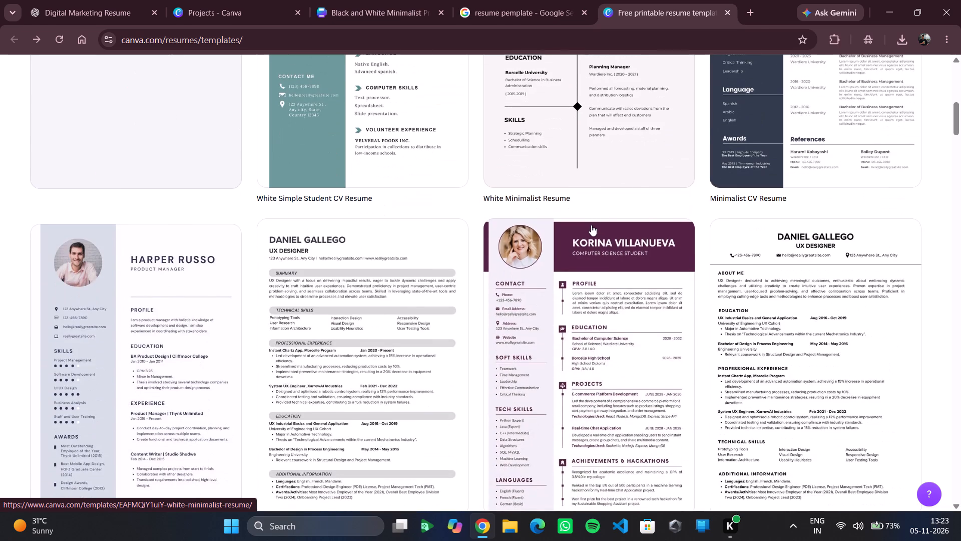
scroll(591, 225, up, 4)
click(592, 226)
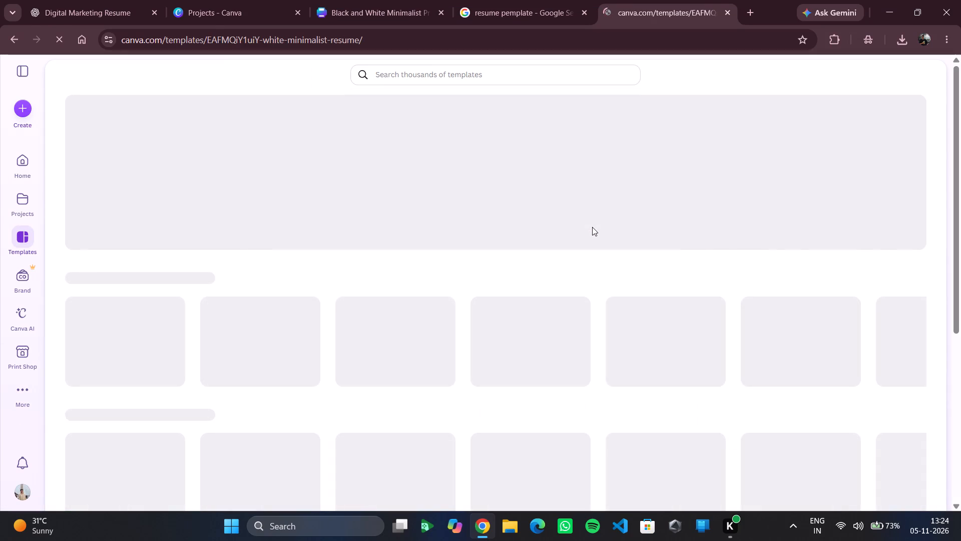
click(400, 249)
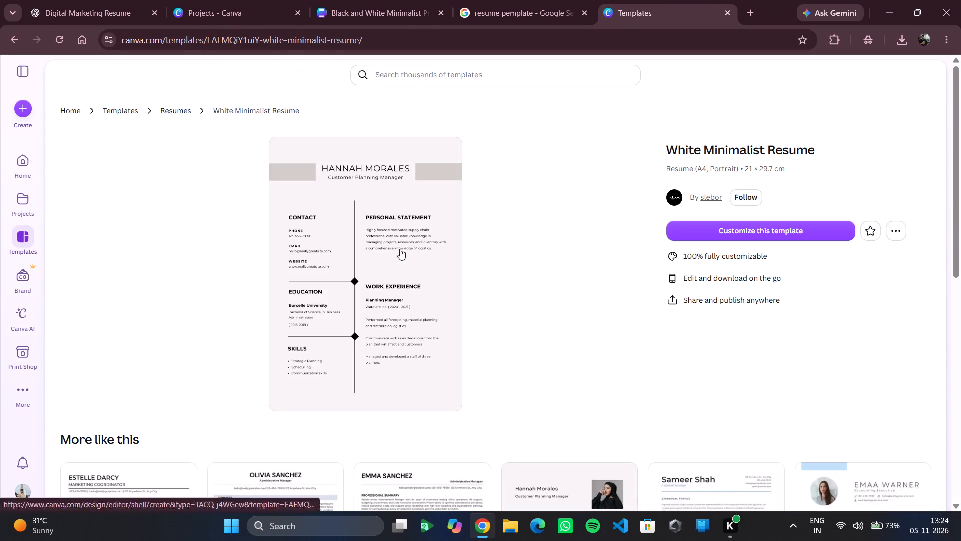
click(455, 7)
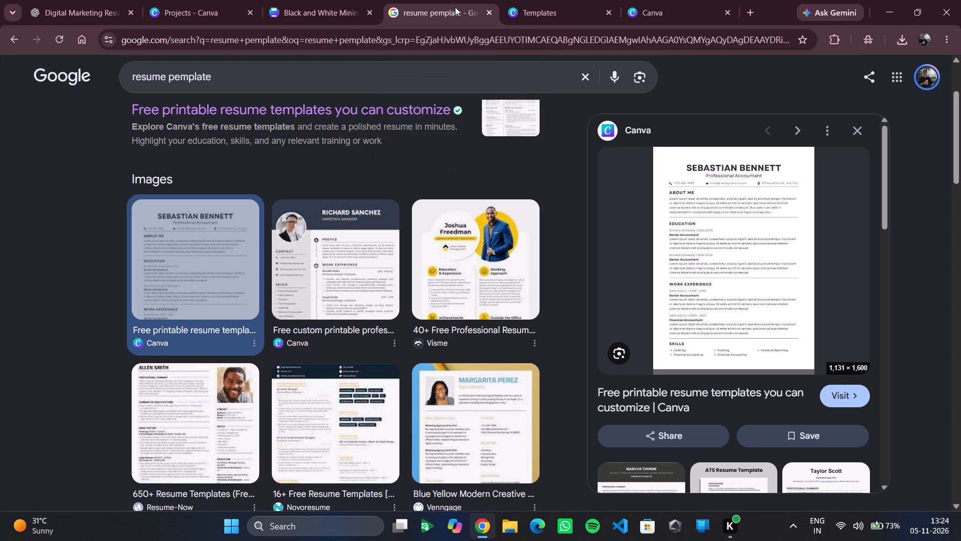
click(653, 0)
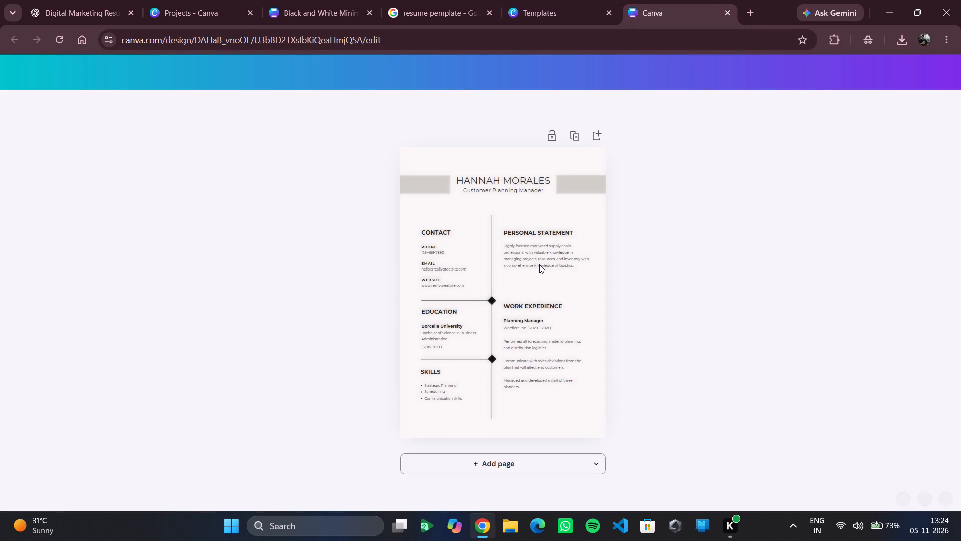
Replace the template's placeholder name heading with the applicant's name in capitals.
double_click(581, 224)
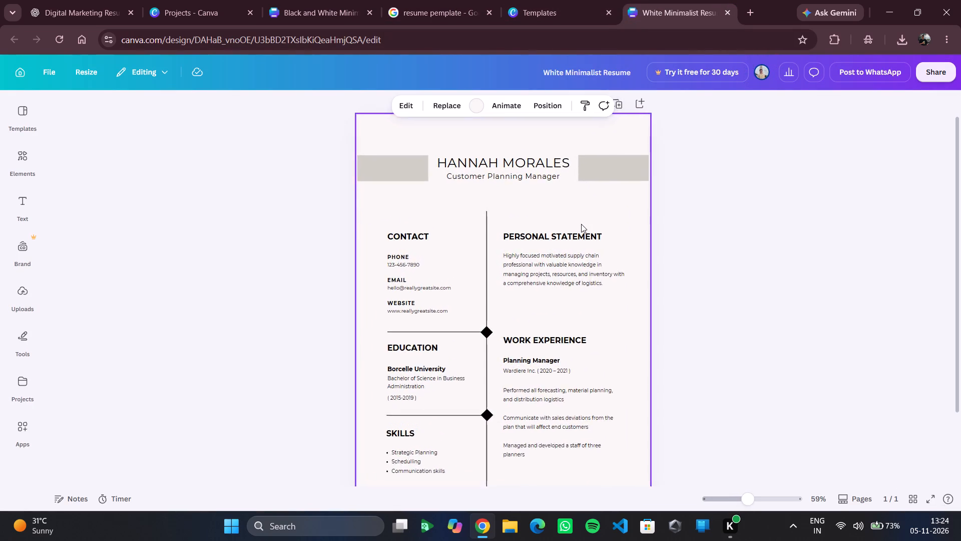
click(578, 136)
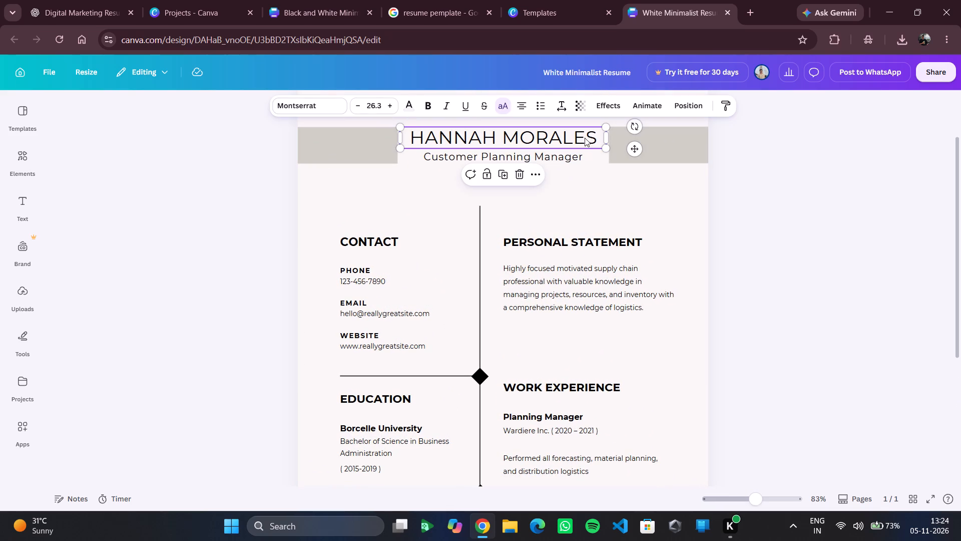
click(593, 133)
click(594, 133)
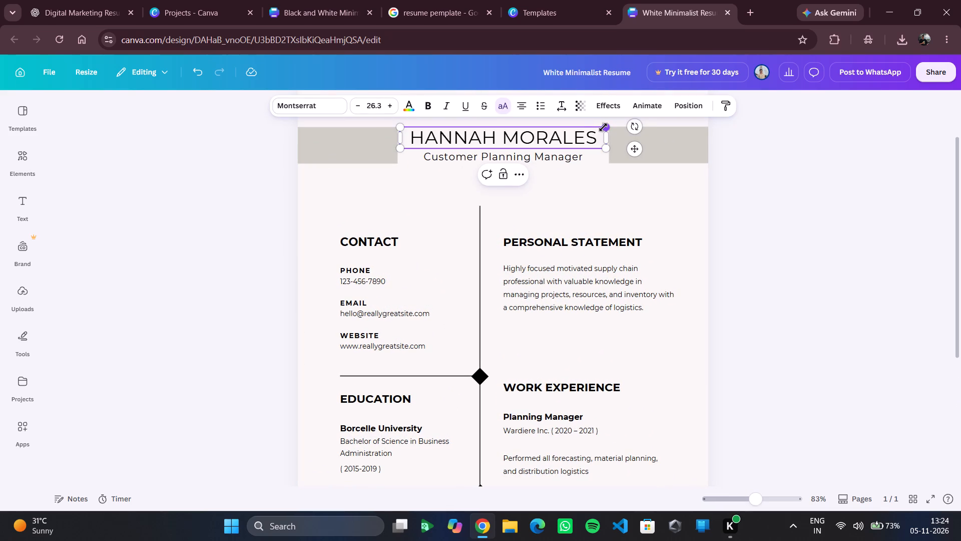
click(604, 126)
double_click(595, 138)
key(BackSpace)
key(BackSpace)
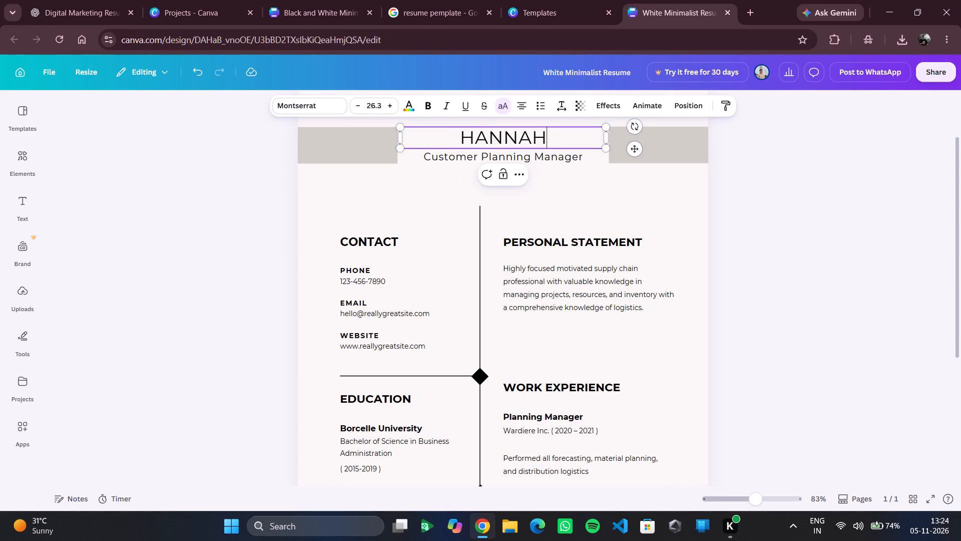
key(BackSpace)
key(BackSpace)
key(BackSpace)
key(BackSpace)
key(BackSpace)
key(BackSpace)
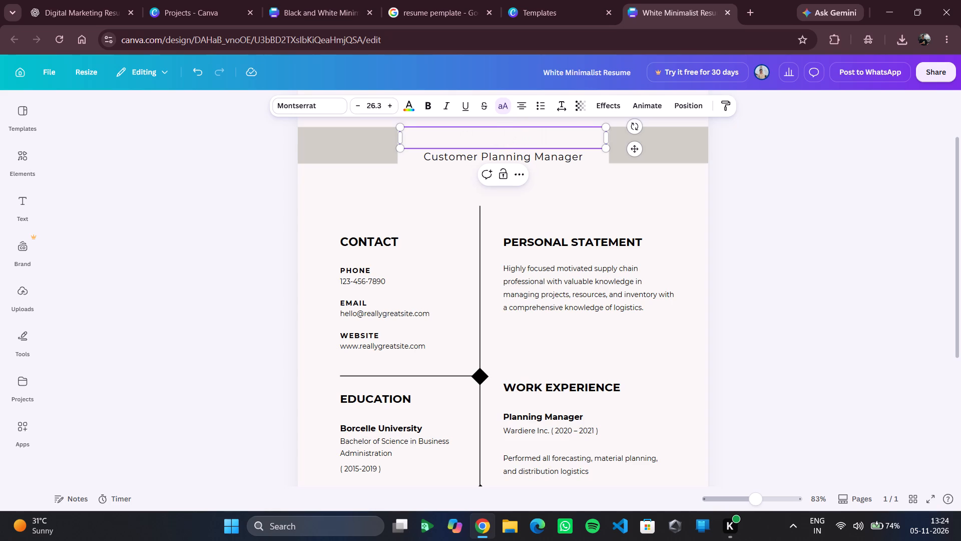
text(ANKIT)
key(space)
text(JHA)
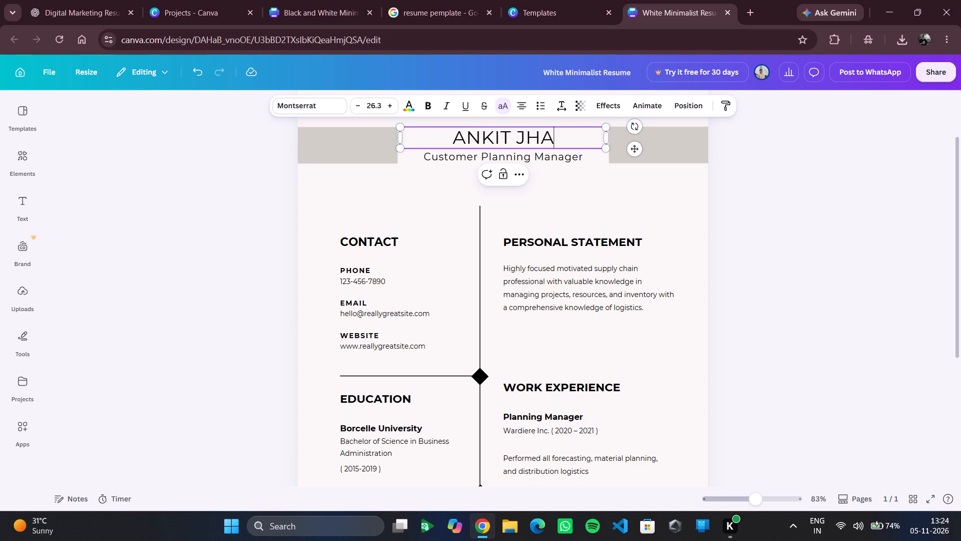
Delete the placeholder job title "Customer Planning Manager" beneath the name heading.
click(581, 159)
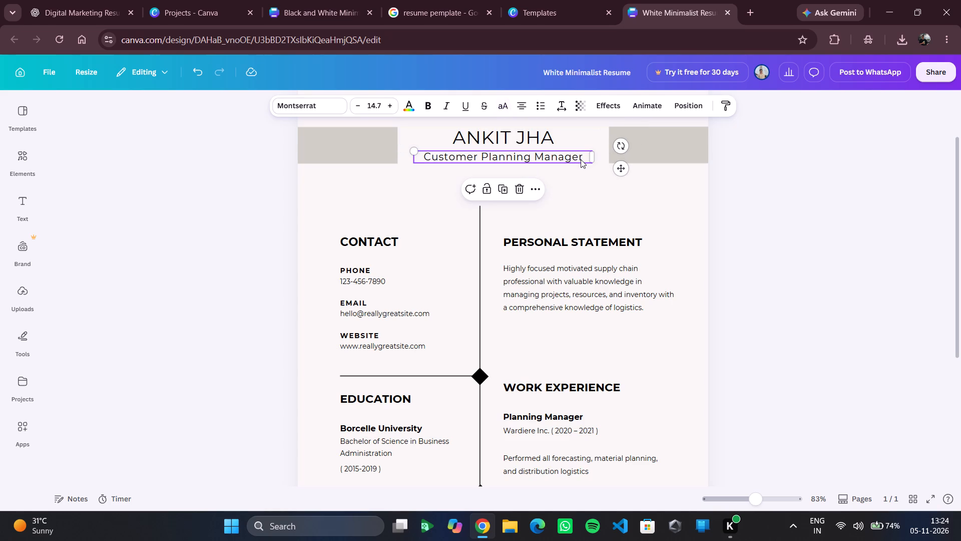
click(585, 156)
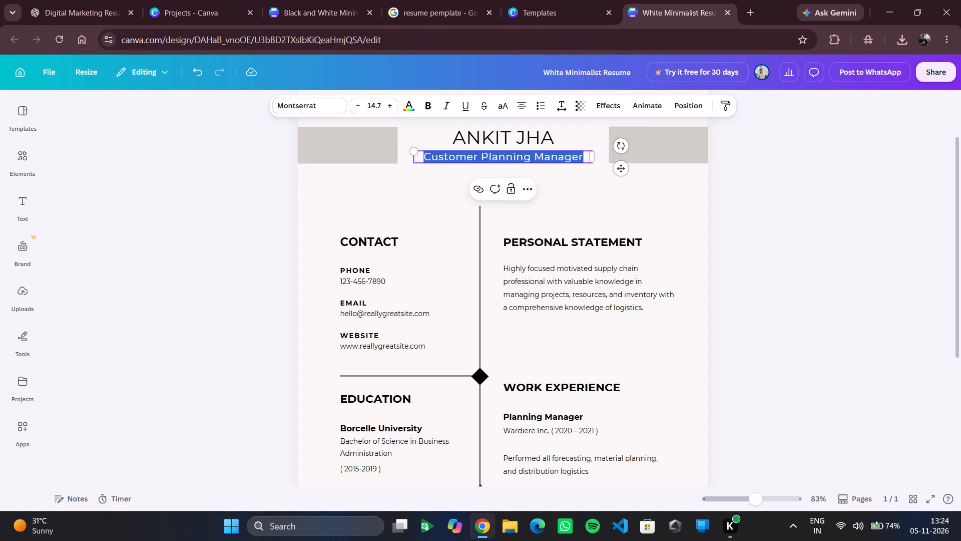
key(BackSpace)
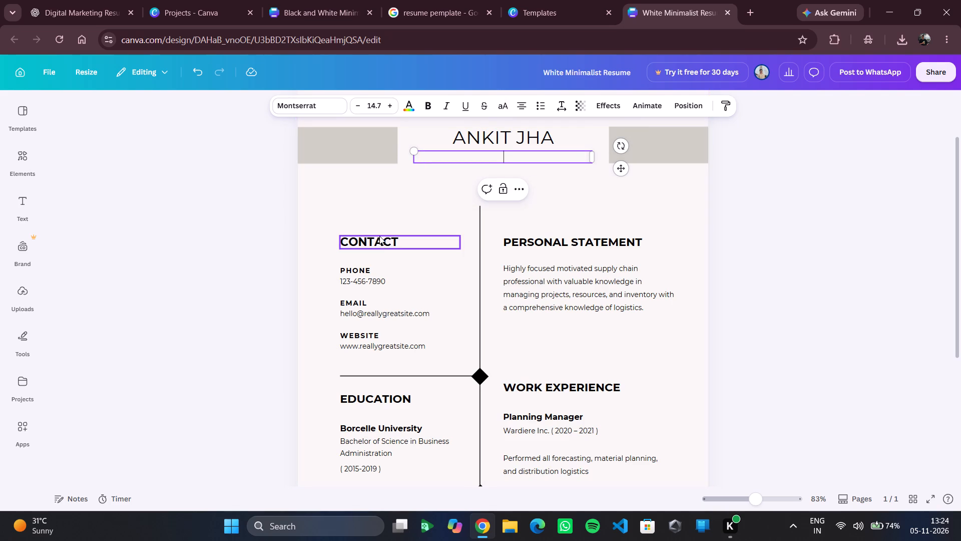
Open the placeholder phone number in the Contact section for editing.
click(390, 278)
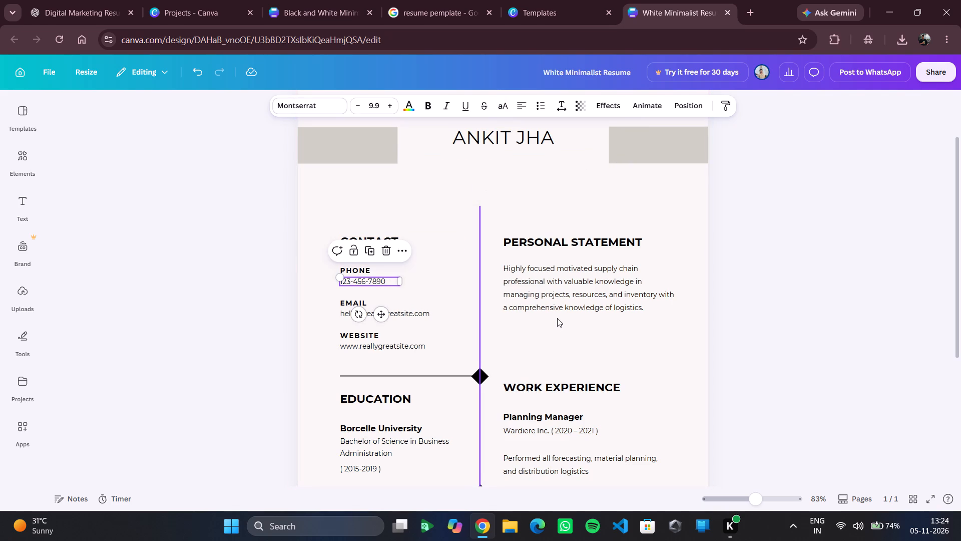
key(F12)
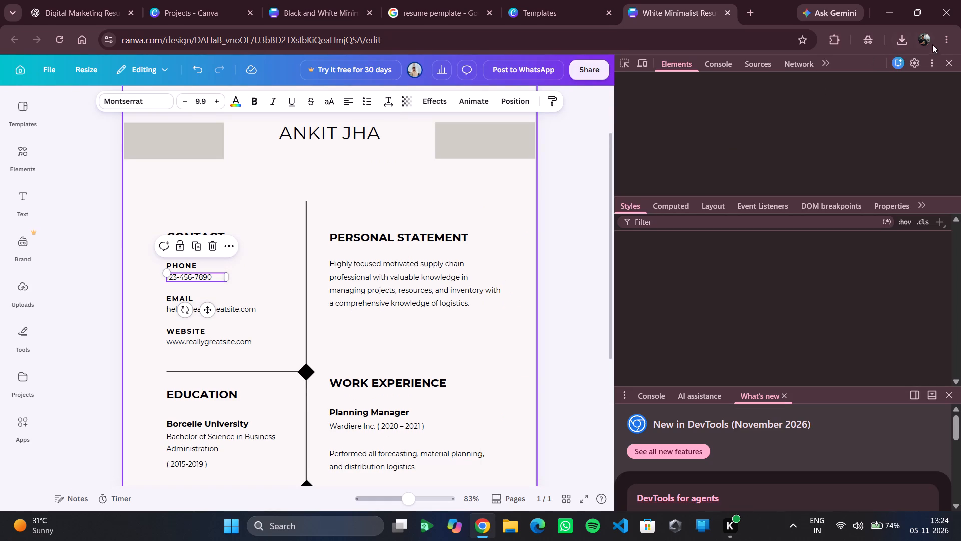
click(948, 58)
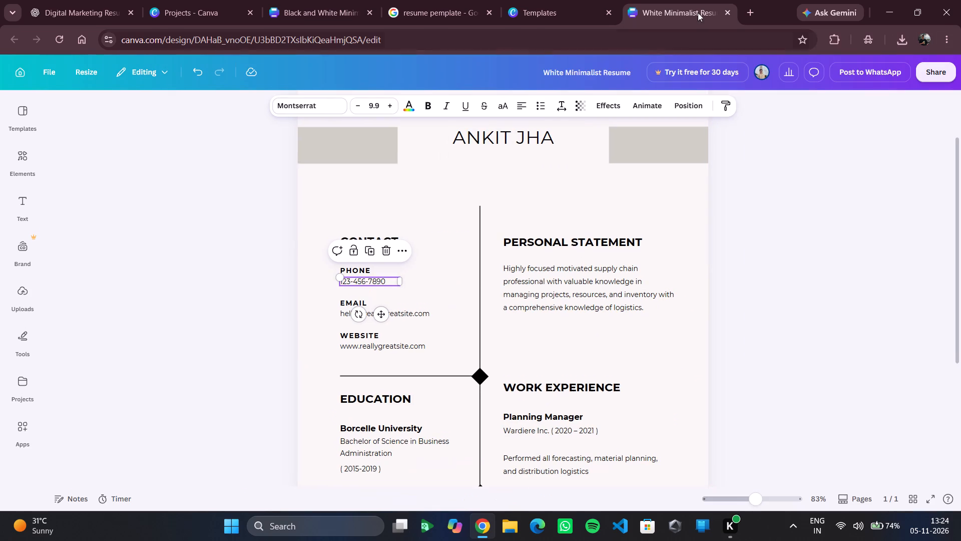
double_click(388, 282)
double_click(388, 282)
double_click(388, 282)
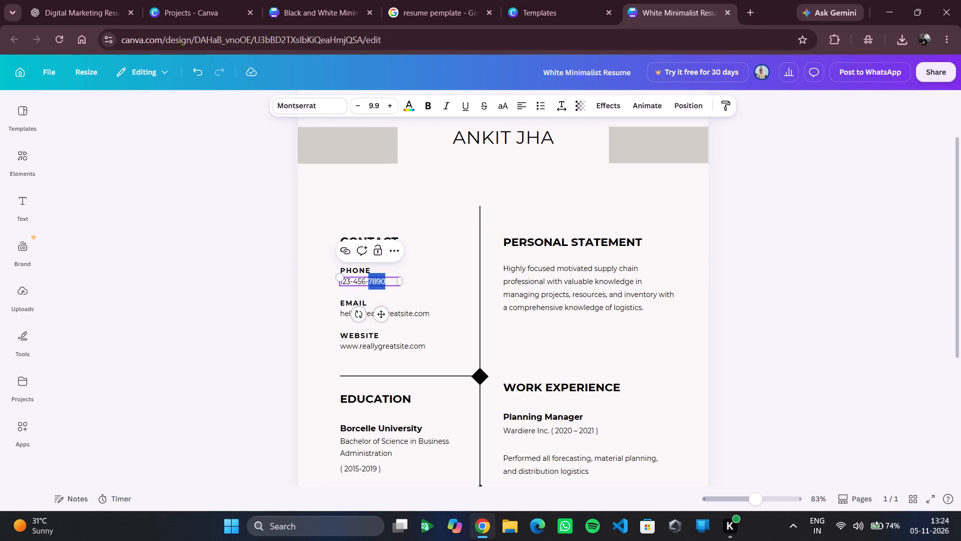
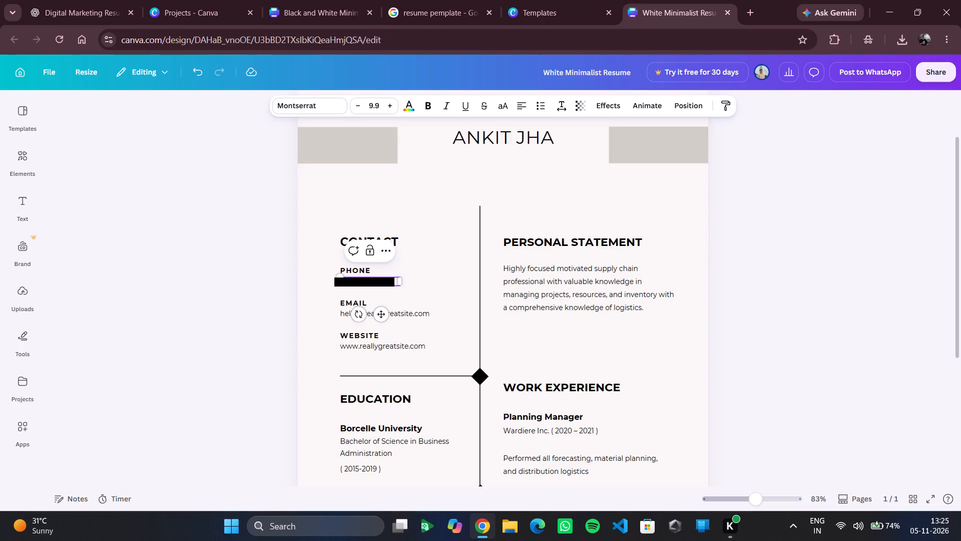
Replace the placeholder phone number in the Contact section with the applicant's phone number.
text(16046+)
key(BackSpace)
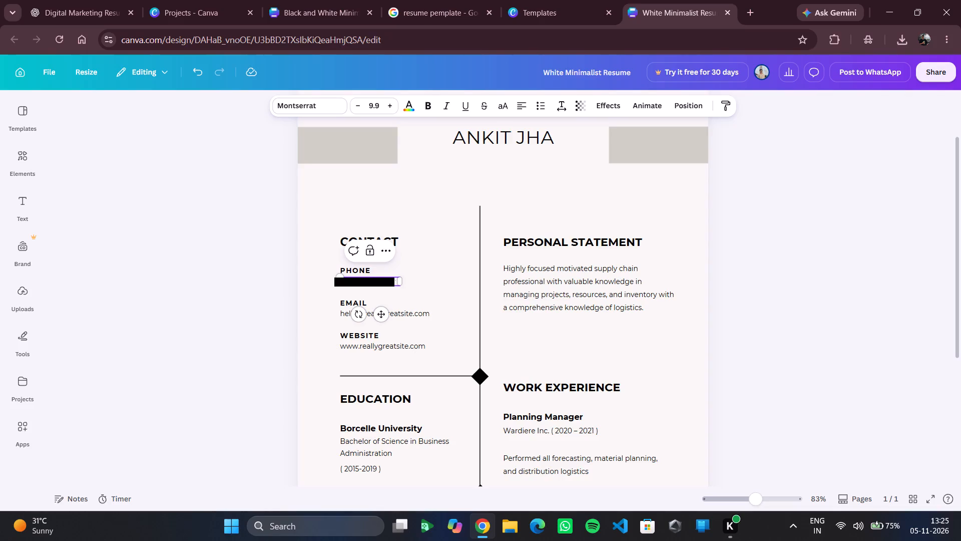
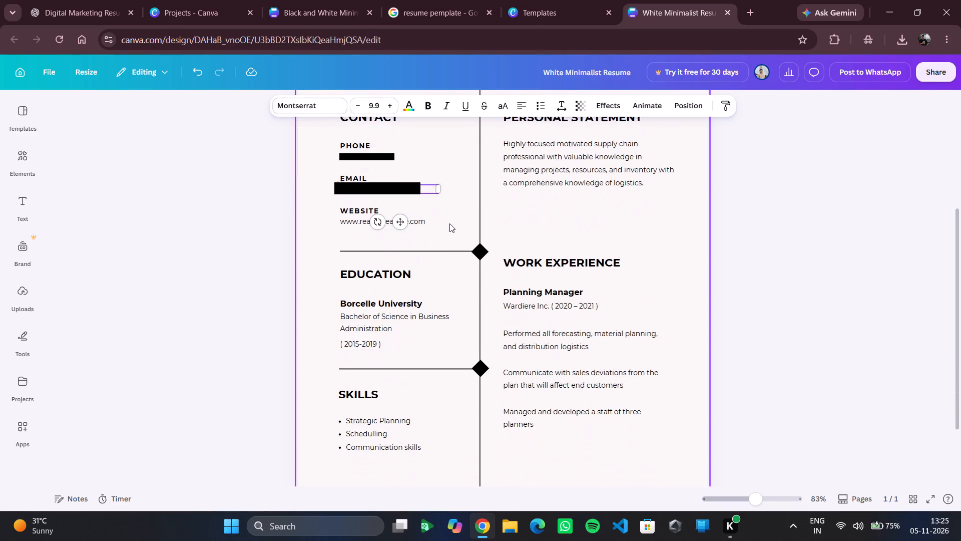
Leave the email address text box in the Contact section, keeping its current text.
click(438, 277)
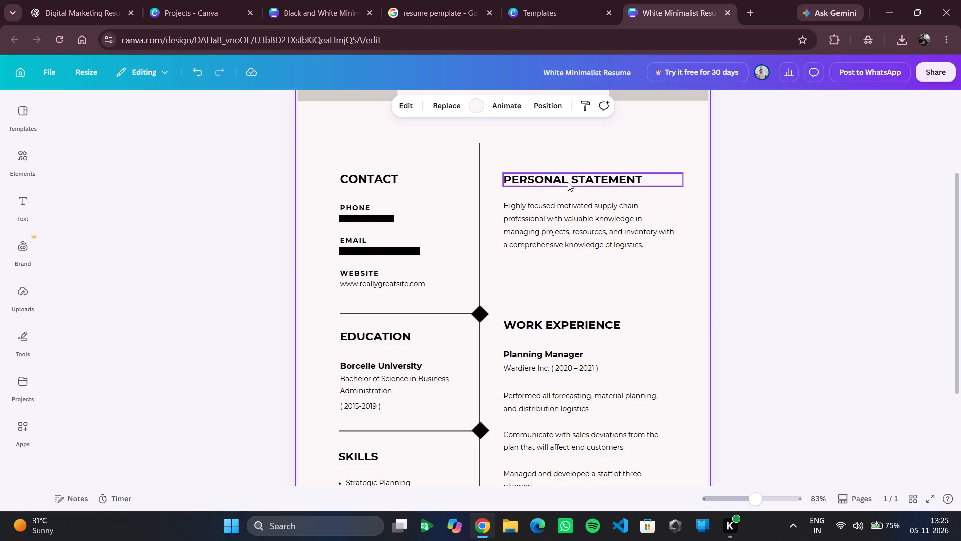
Replace the placeholder university name "Borcelle University" in the Education section with "SIGMA UNIVERSITY".
scroll(568, 181, down, 2)
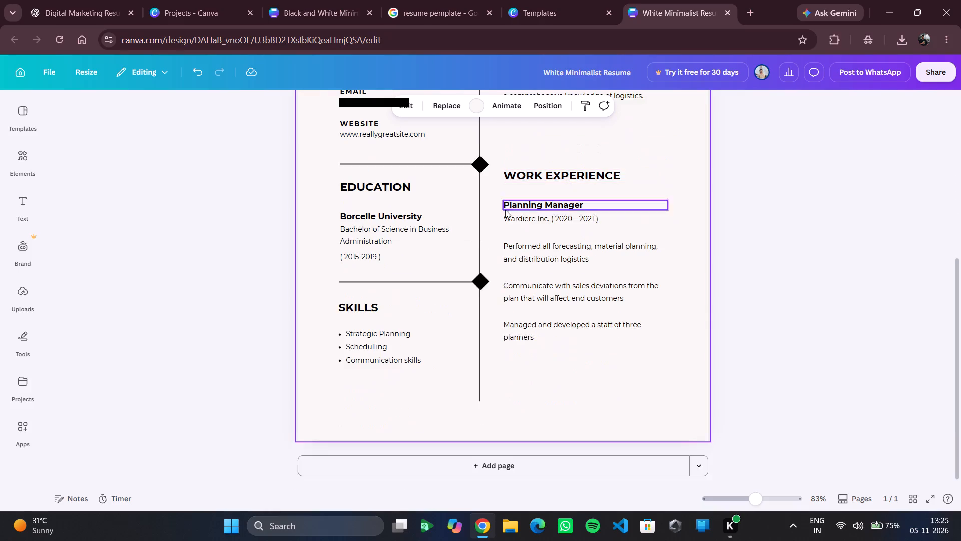
scroll(435, 223, up, 1)
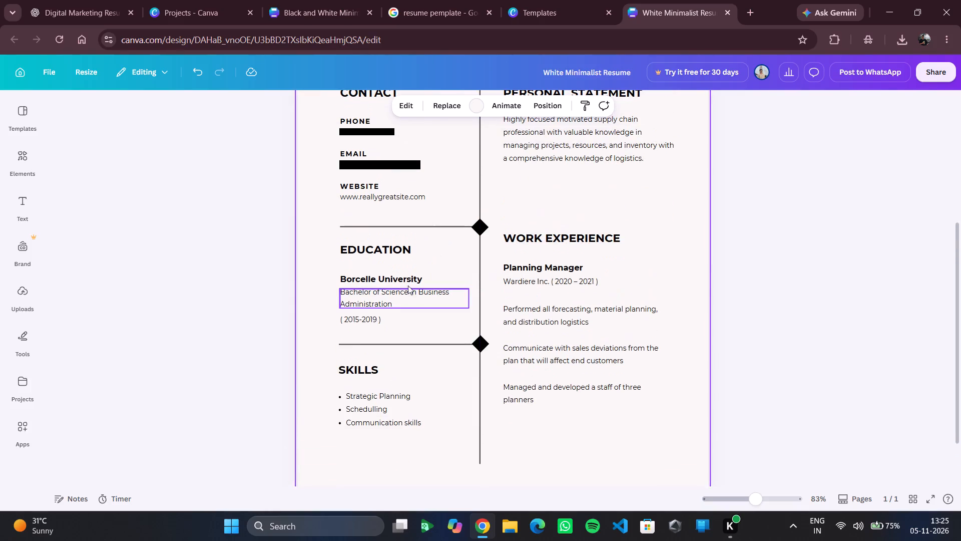
click(405, 277)
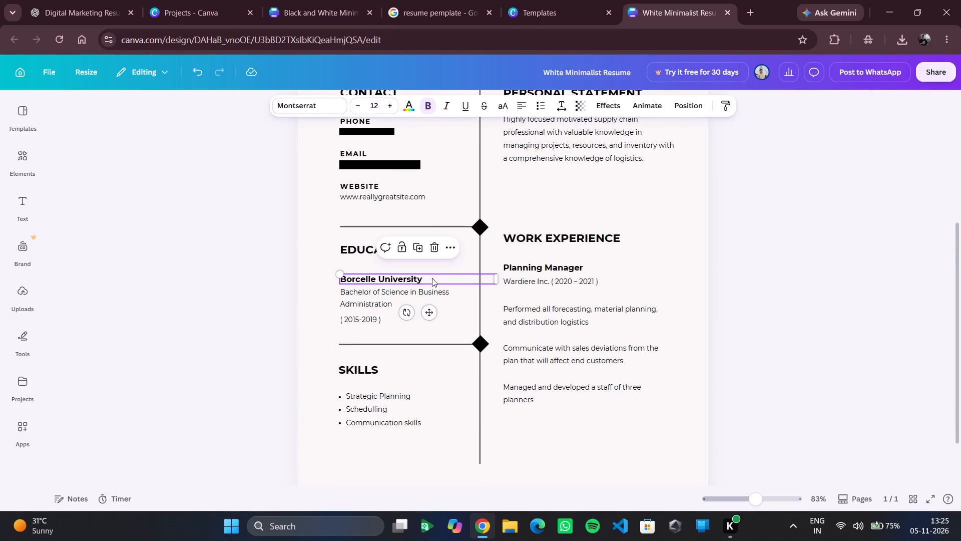
double_click(432, 280)
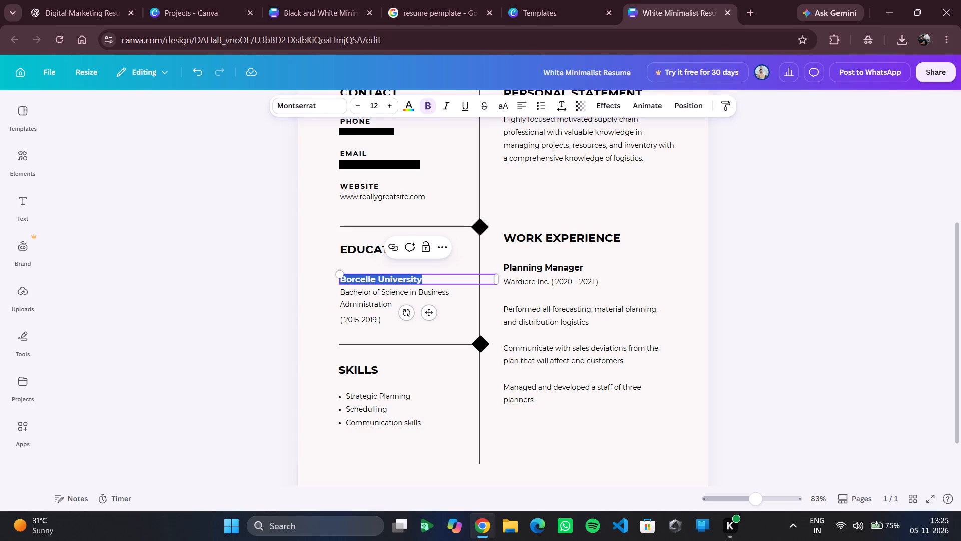
key(BackSpace)
text(SIGMA)
key(space)
text(UNIVERSITY)
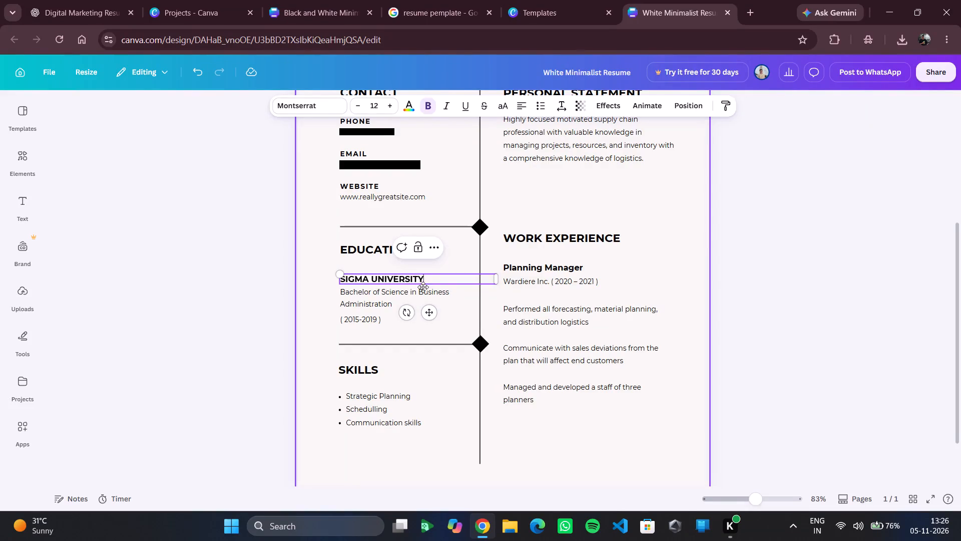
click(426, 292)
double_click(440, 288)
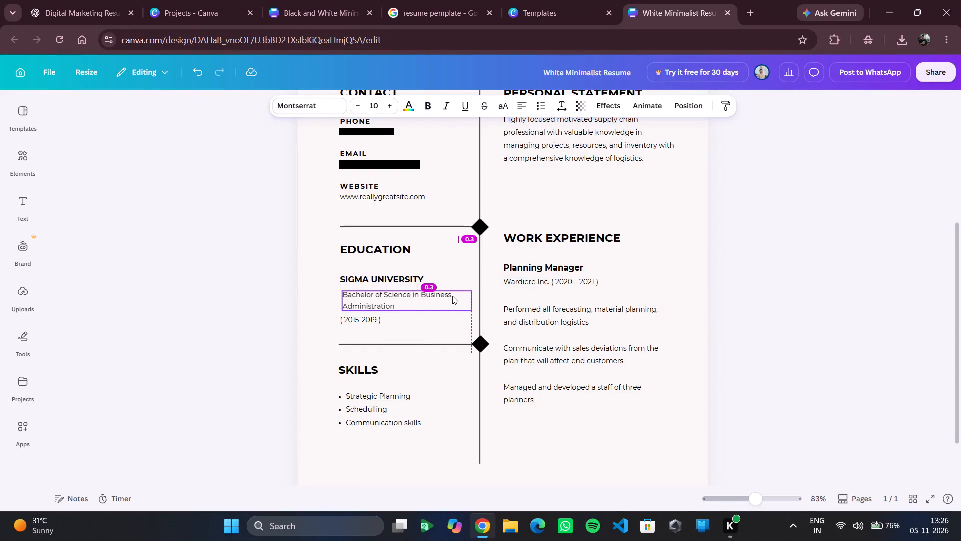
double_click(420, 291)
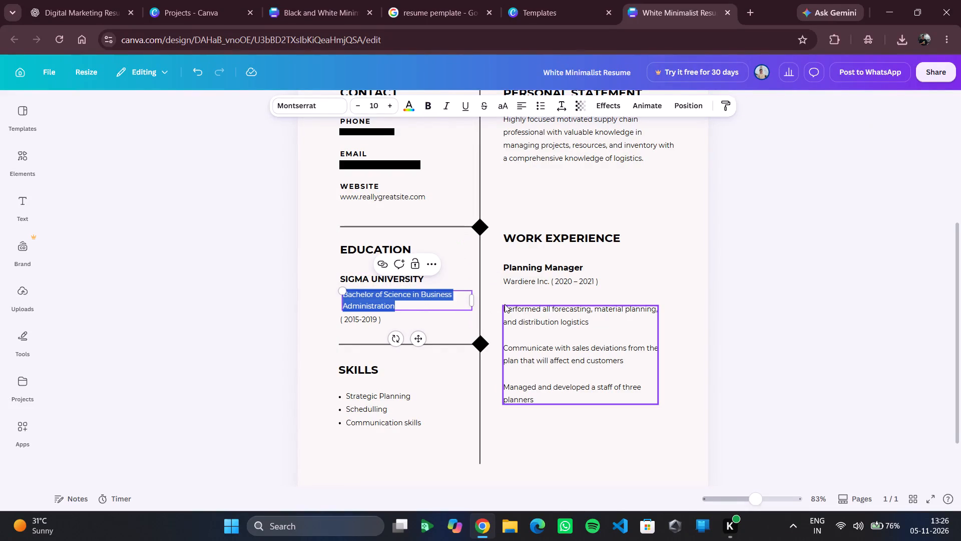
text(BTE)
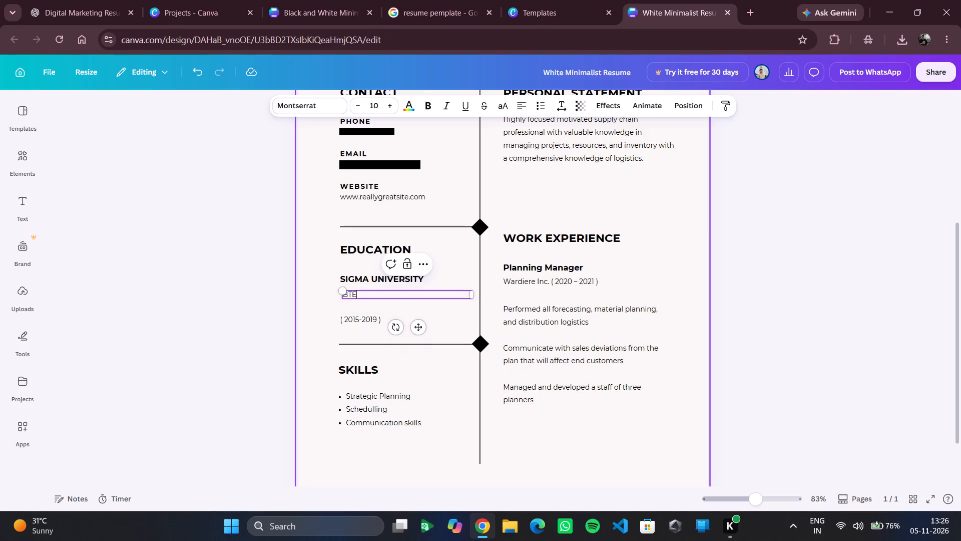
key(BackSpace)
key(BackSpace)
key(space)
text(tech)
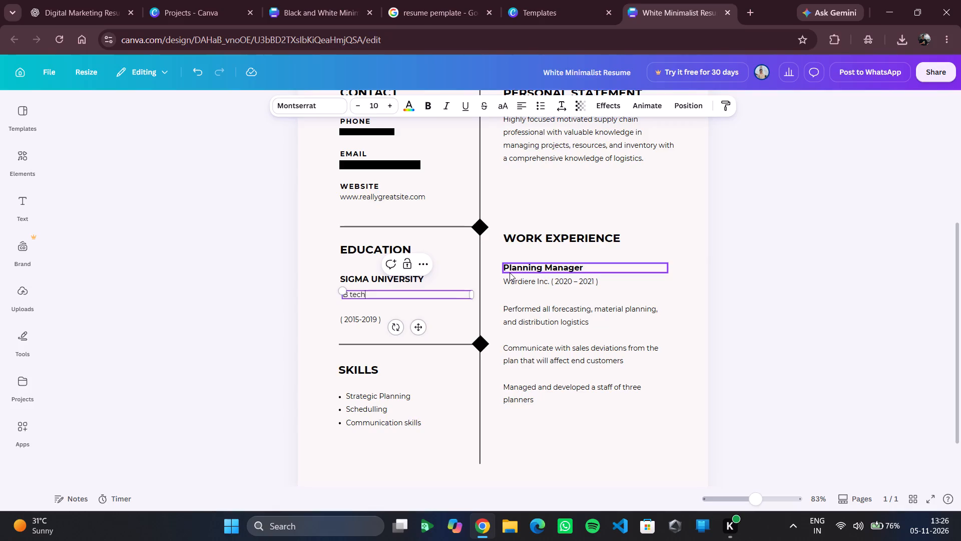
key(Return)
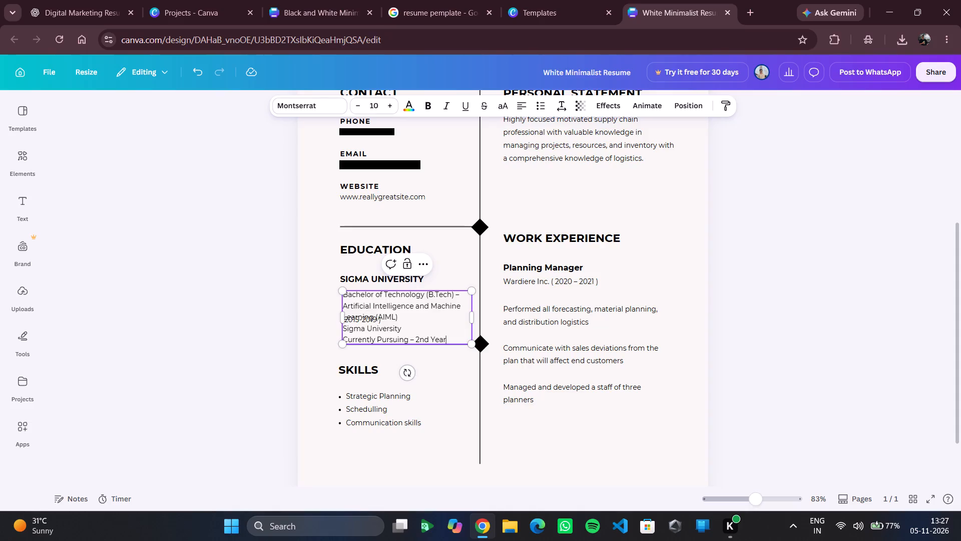
Delete the pasted education text and the placeholder dates "( 2015-2019 )" from the Education section.
drag(453, 334, 338, 287)
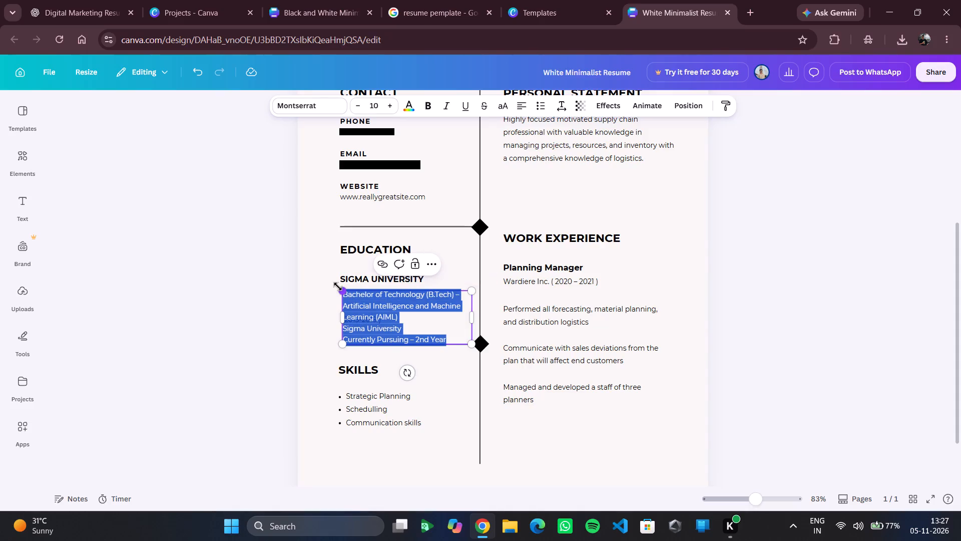
key(BackSpace)
click(362, 318)
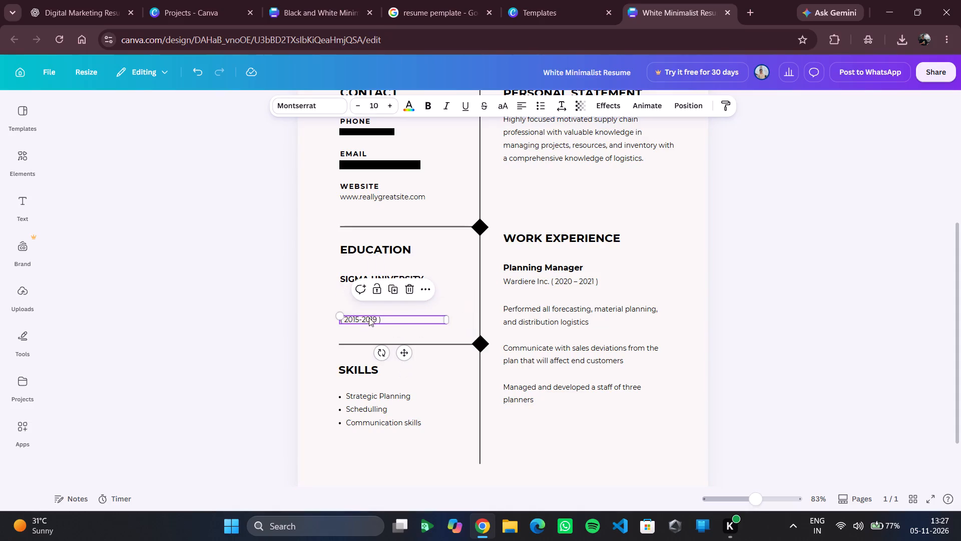
key(BackSpace)
Paste the copied education details as a new text box and shrink it to about font size 4.3 beneath SIGMA UNIVERSITY.
click(346, 292)
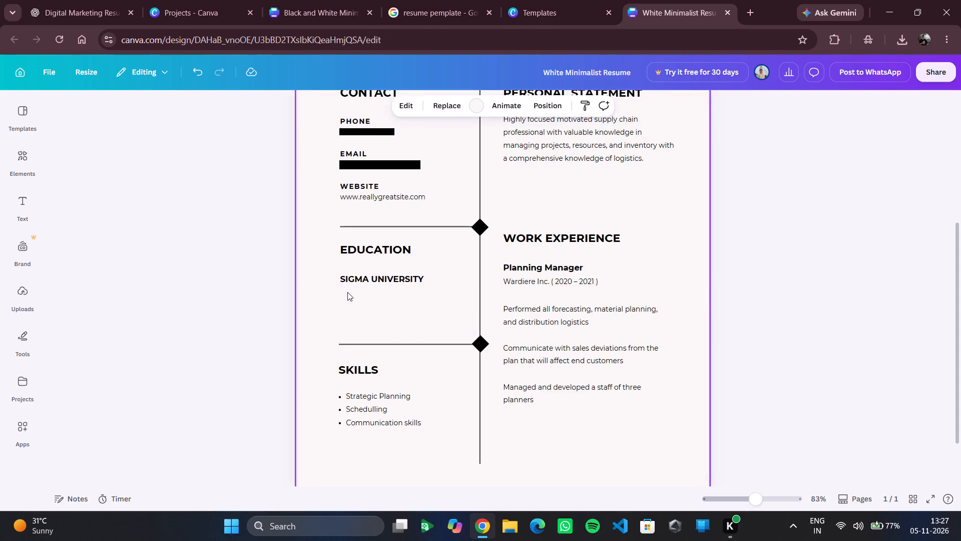
right_click(351, 292)
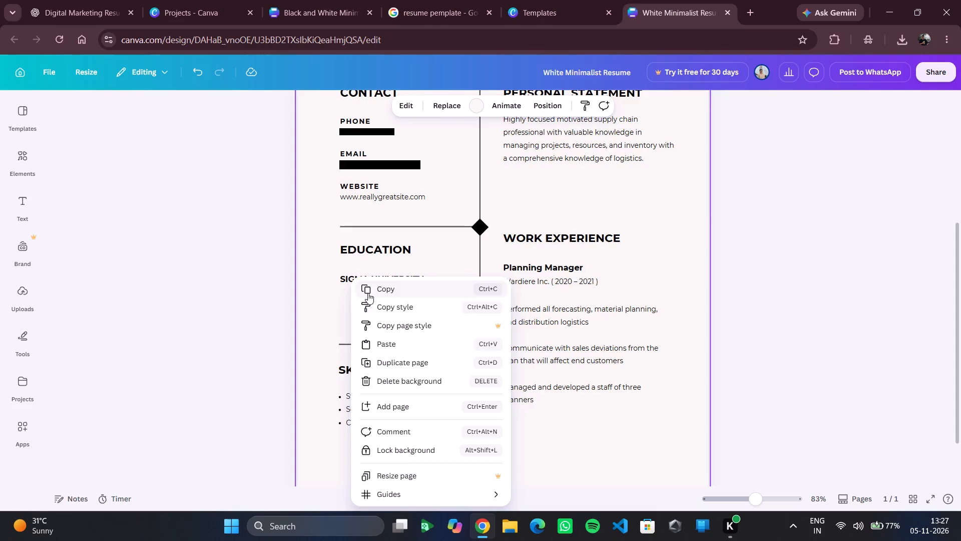
click(384, 349)
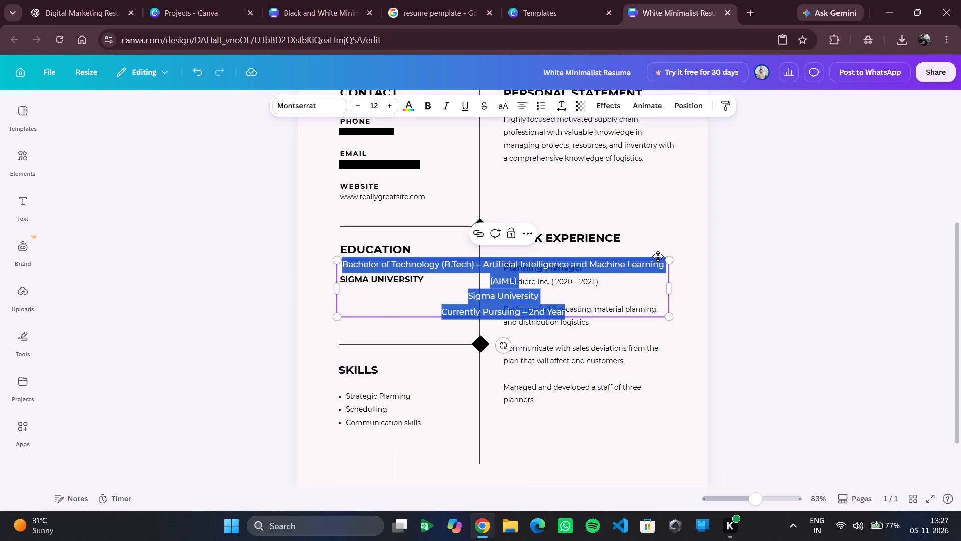
drag(667, 261, 430, 315)
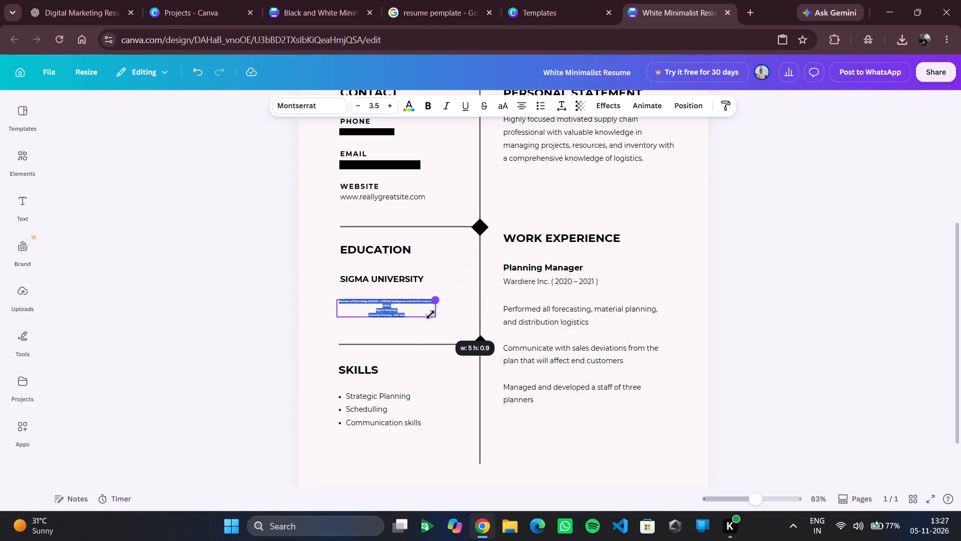
drag(430, 315, 448, 275)
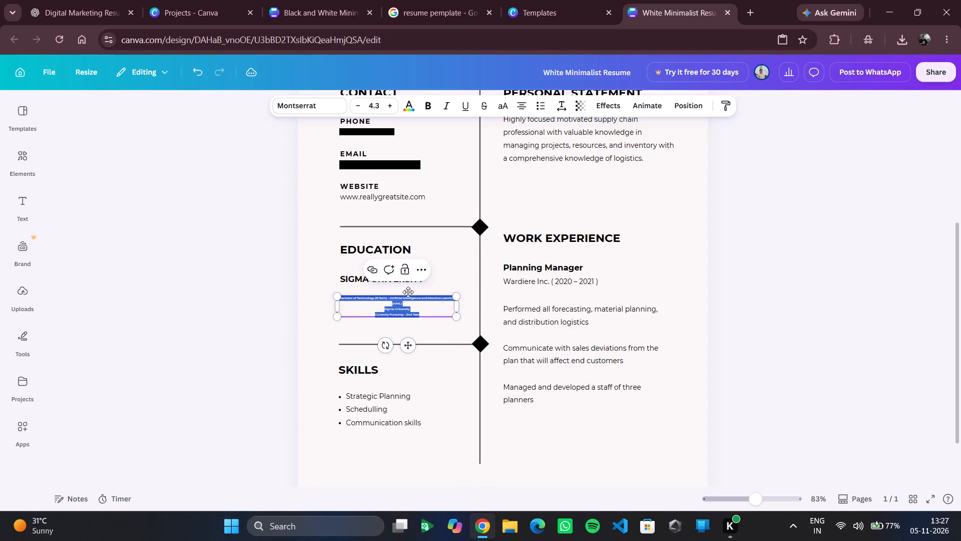
Insert a line break after "(B.Tech)" so Artificial Intelligence and Machine Learning (AIML) starts on its own line.
click(396, 311)
drag(371, 305, 377, 297)
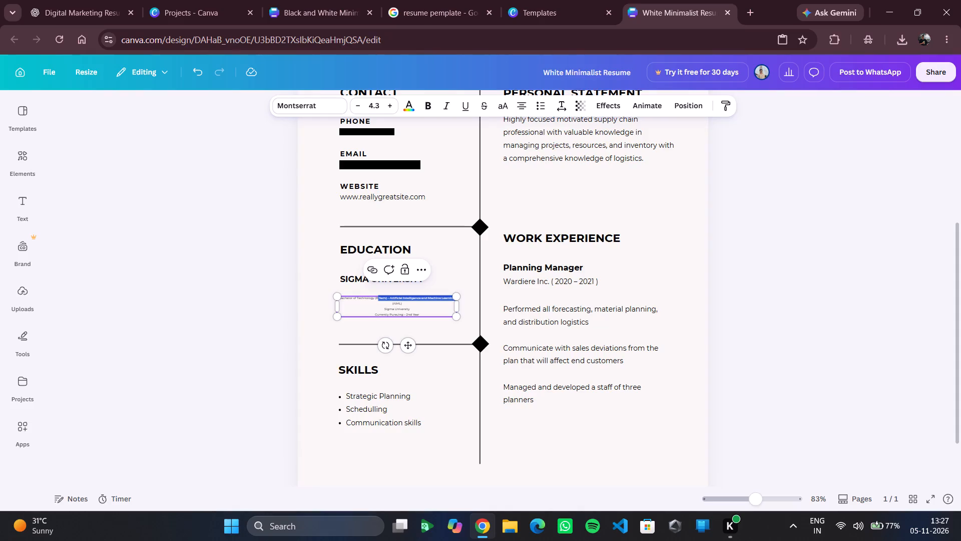
click(385, 298)
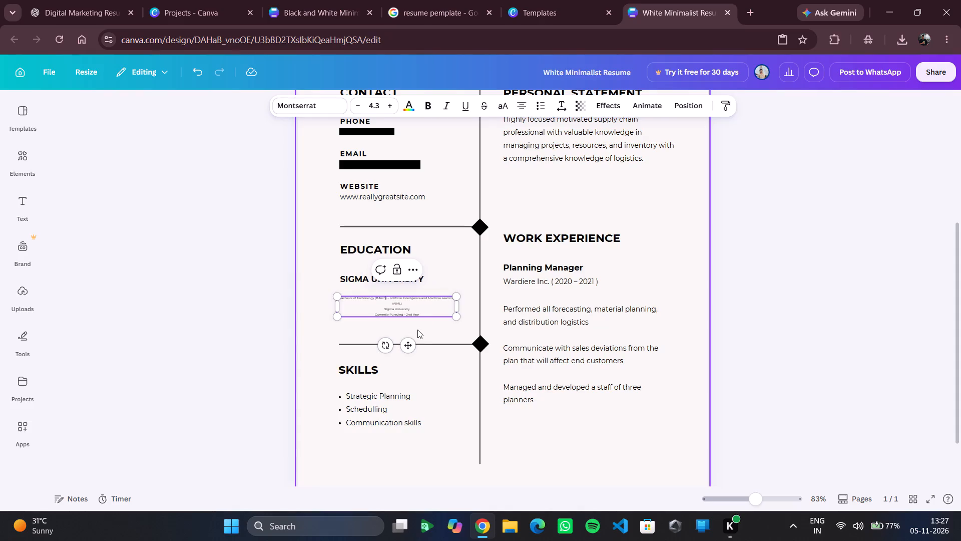
key(Right)
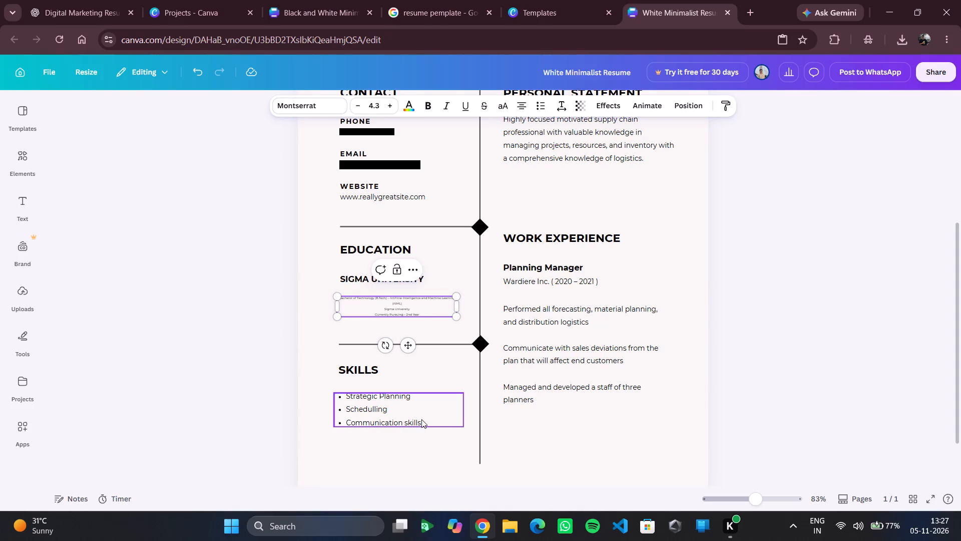
key(Return)
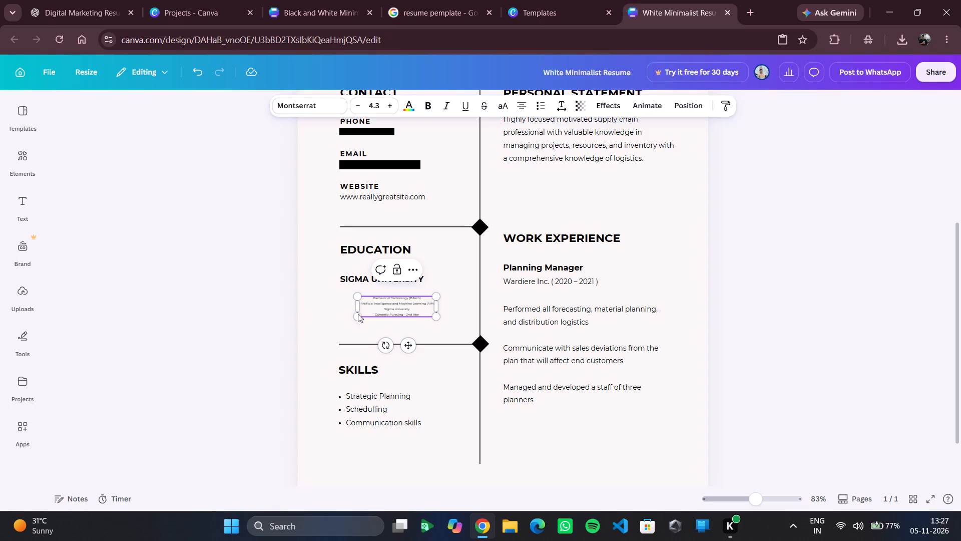
Enlarge the education details text box beneath SIGMA UNIVERSITY to about font size 6.8, filling the column width.
drag(357, 314, 341, 326)
drag(438, 325, 453, 332)
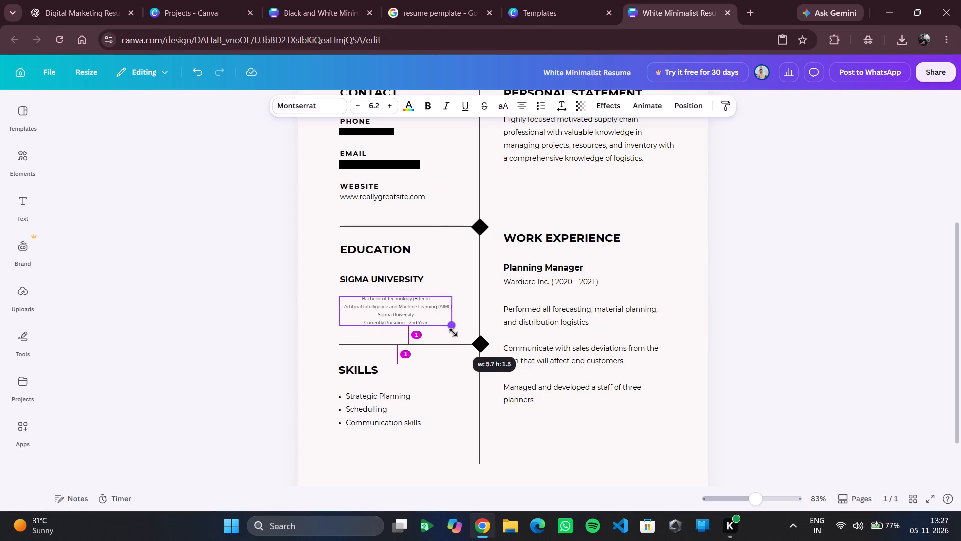
drag(453, 332, 462, 336)
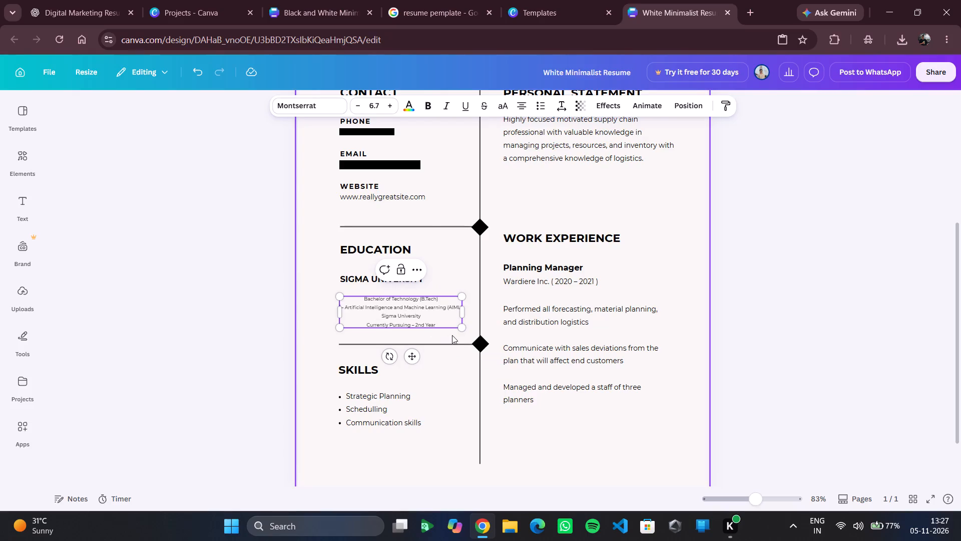
drag(459, 327, 459, 341)
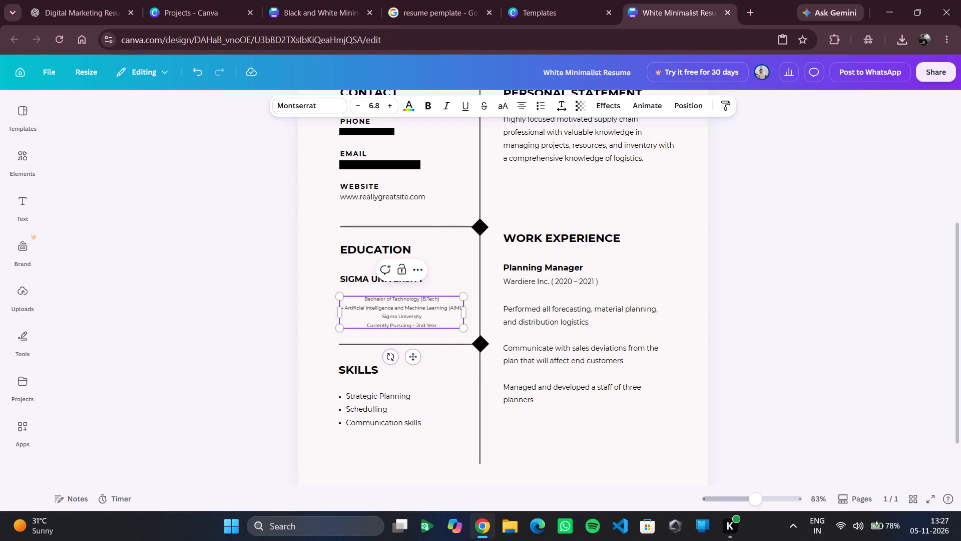
drag(462, 295, 465, 284)
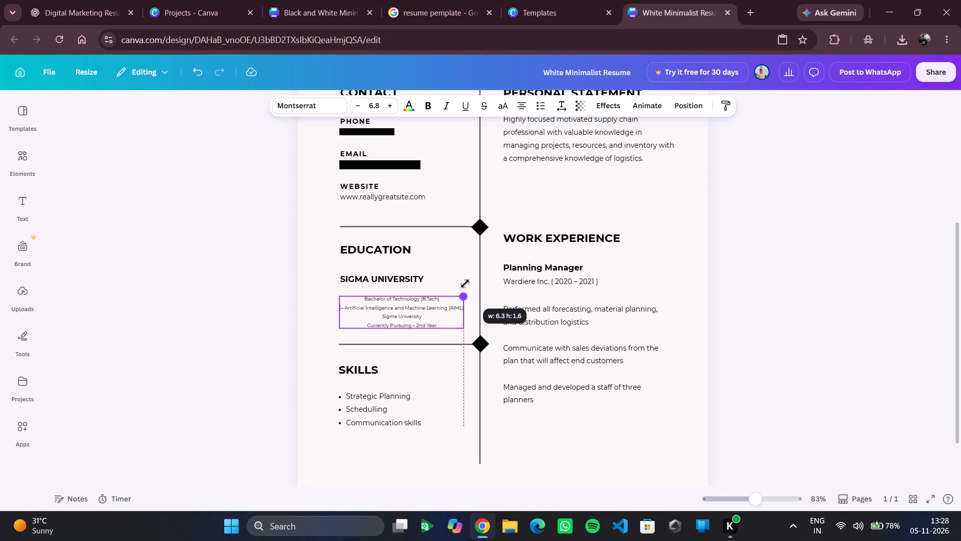
drag(465, 284, 459, 284)
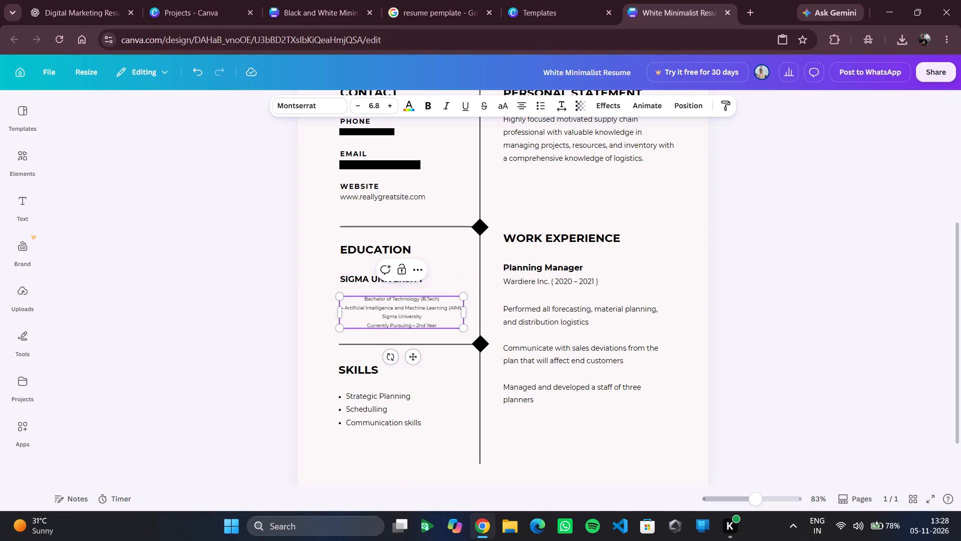
Delete the leading dash before "Artificial Intelligence and Machine Learning (AIML)" in the education details.
click(354, 309)
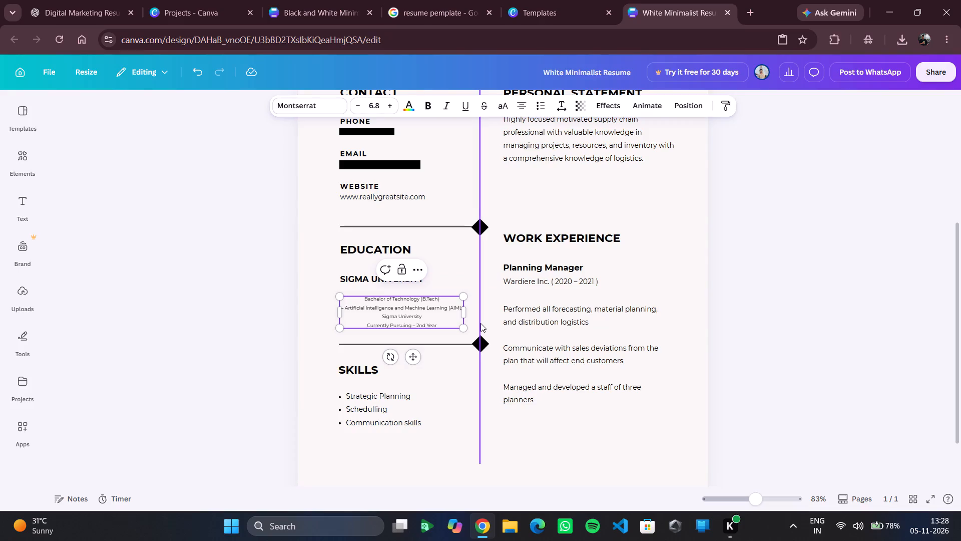
key(Left)
key(Left)
key(Left)
key(Left)
key(Left)
key(BackSpace)
key(BackSpace)
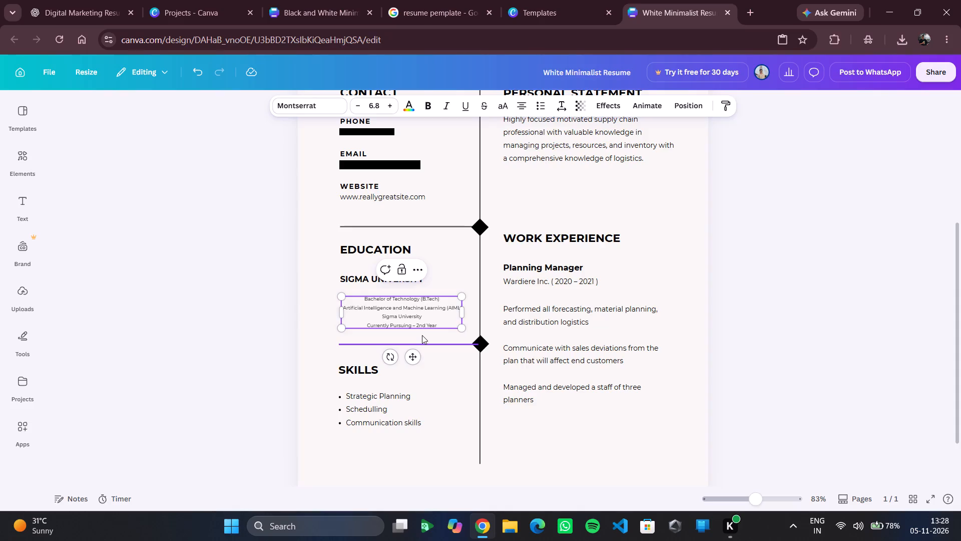
Slightly enlarge the diamond above EDUCATION and move it and its divider line up to just beneath the website address.
click(480, 223)
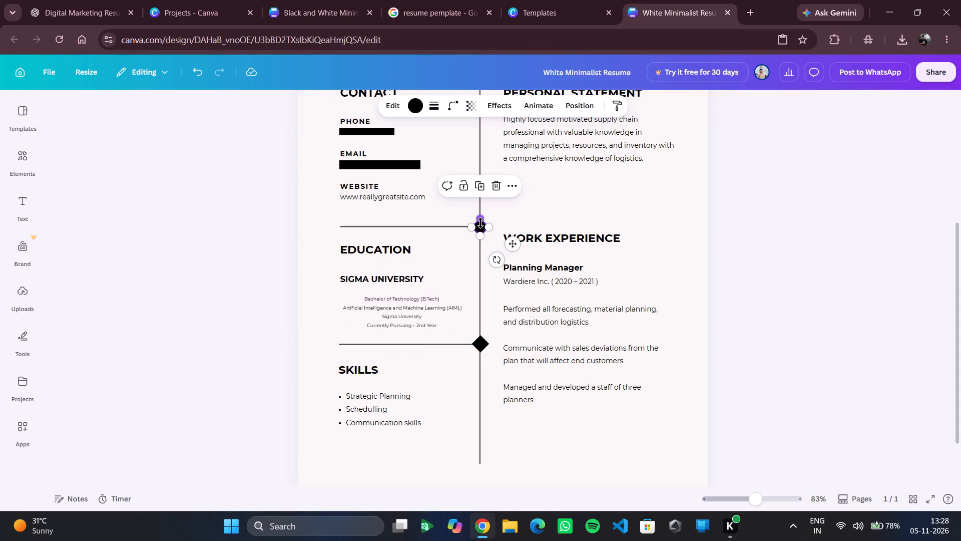
click(480, 223)
drag(481, 214, 481, 206)
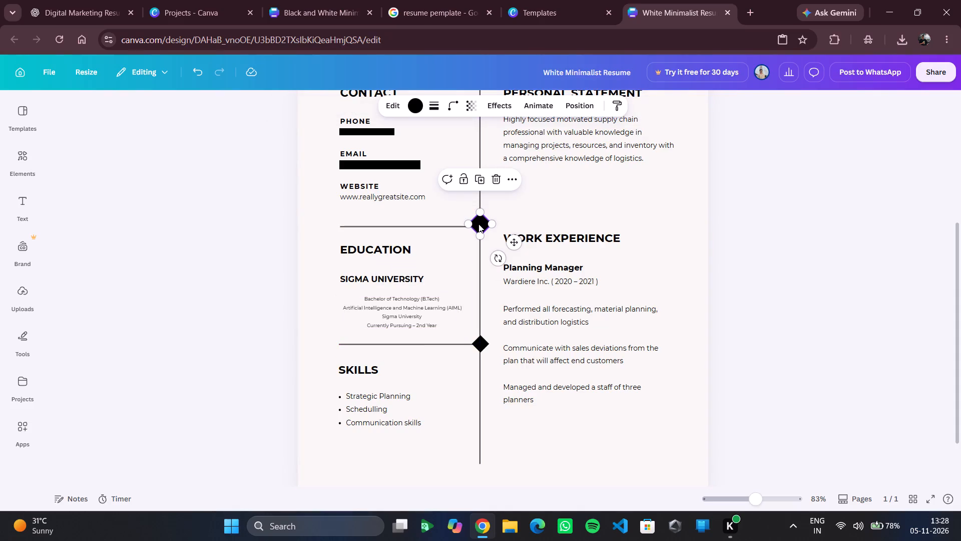
drag(478, 224, 479, 209)
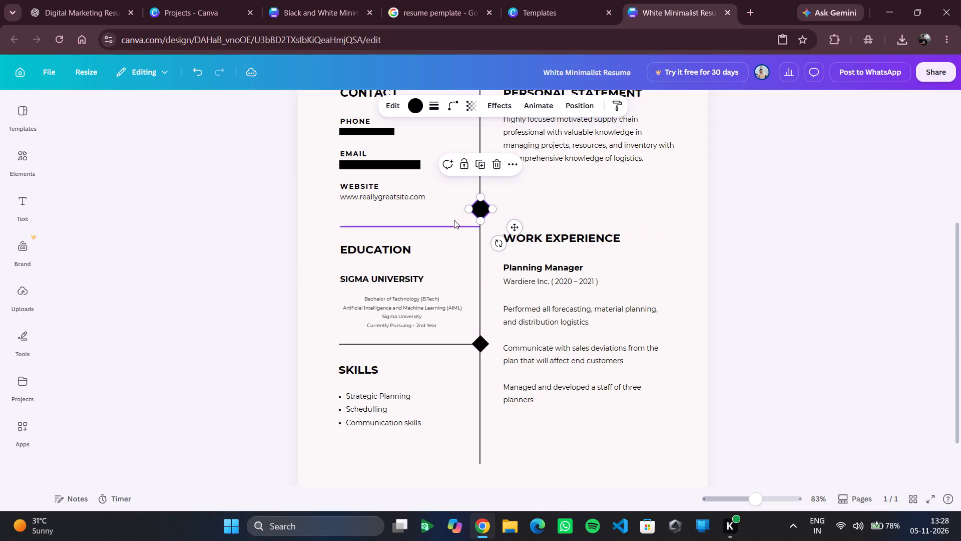
drag(452, 225, 453, 203)
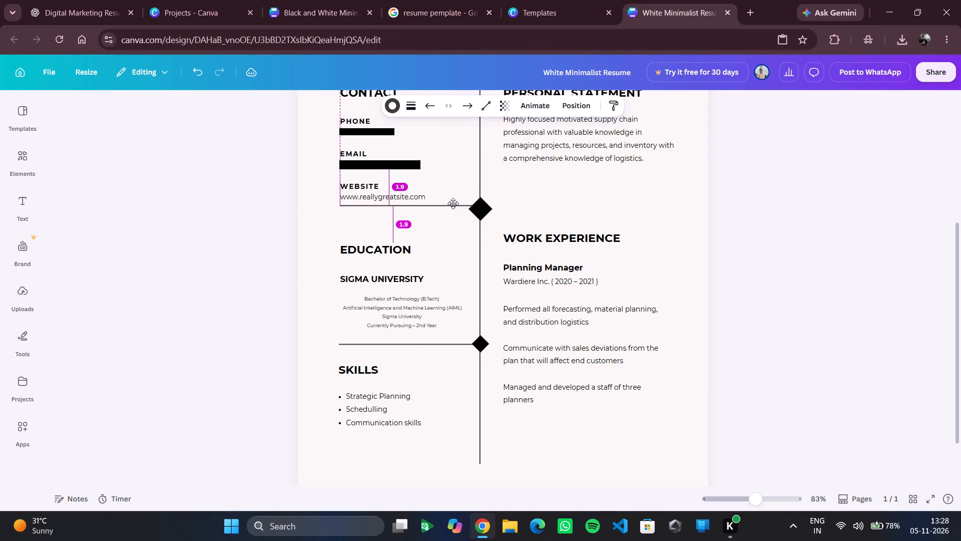
drag(453, 203, 453, 208)
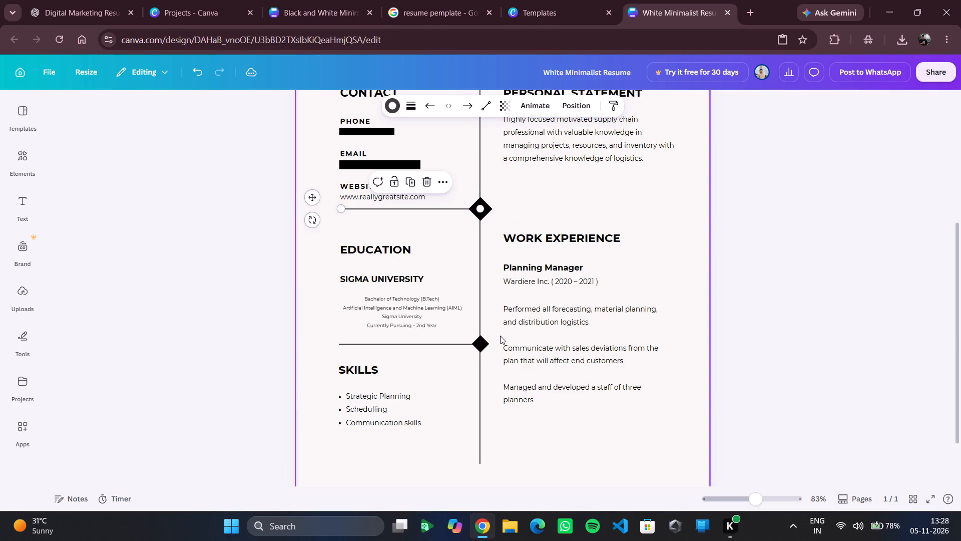
Move the EDUCATION heading, SIGMA UNIVERSITY and the education details up, closely stacked beneath the raised divider line.
drag(370, 248, 369, 230)
drag(366, 277, 365, 248)
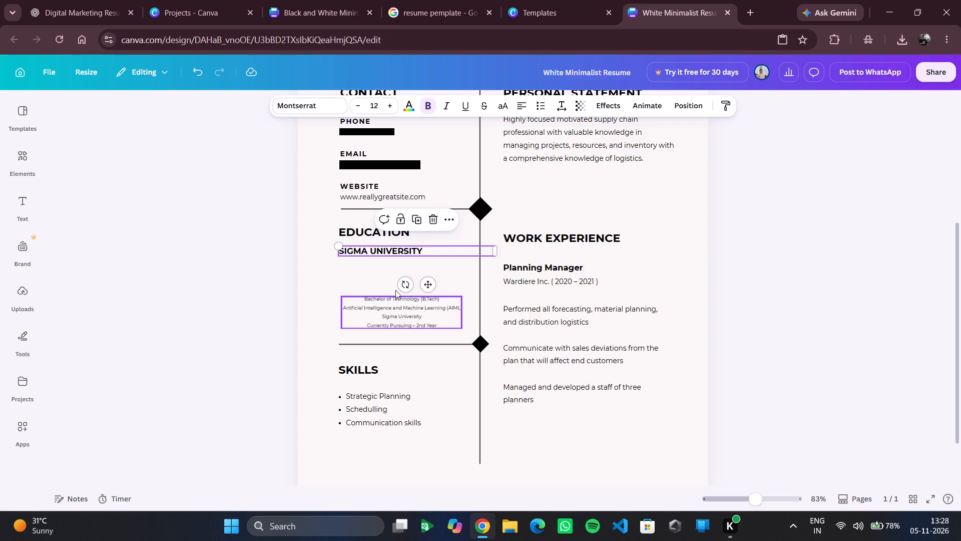
click(432, 288)
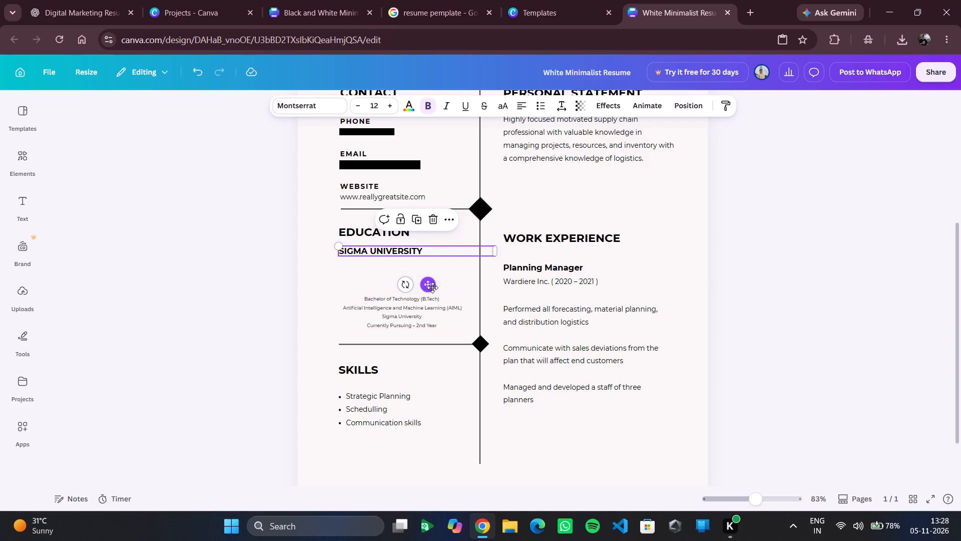
drag(423, 316, 418, 287)
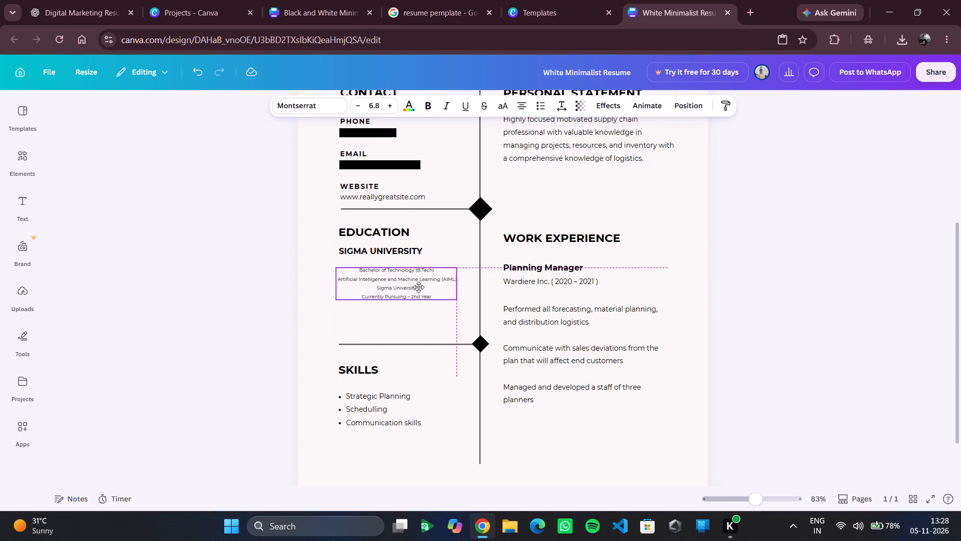
drag(418, 287, 418, 284)
Increase the font size of the "Bachelor of Technology (B.Tech)" line to 8.8.
click(411, 265)
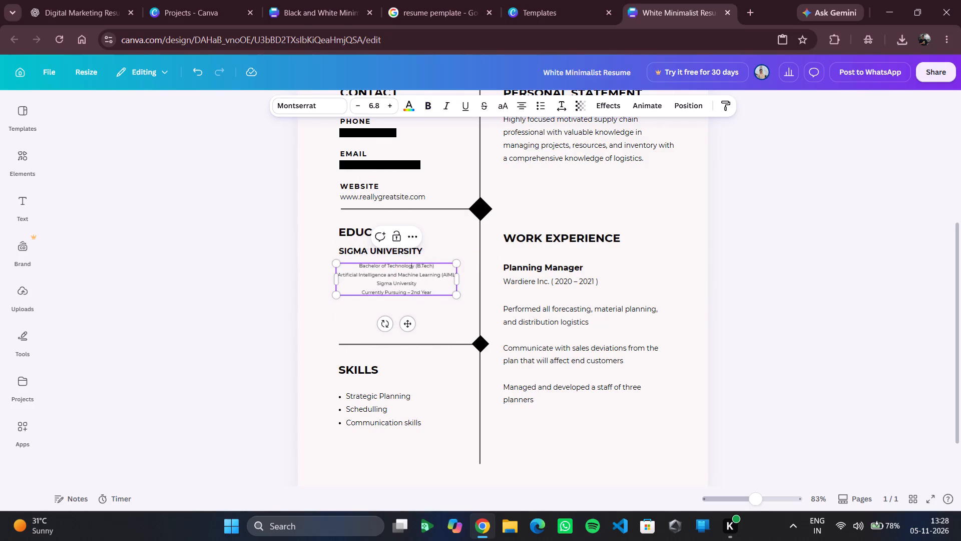
drag(439, 265, 376, 267)
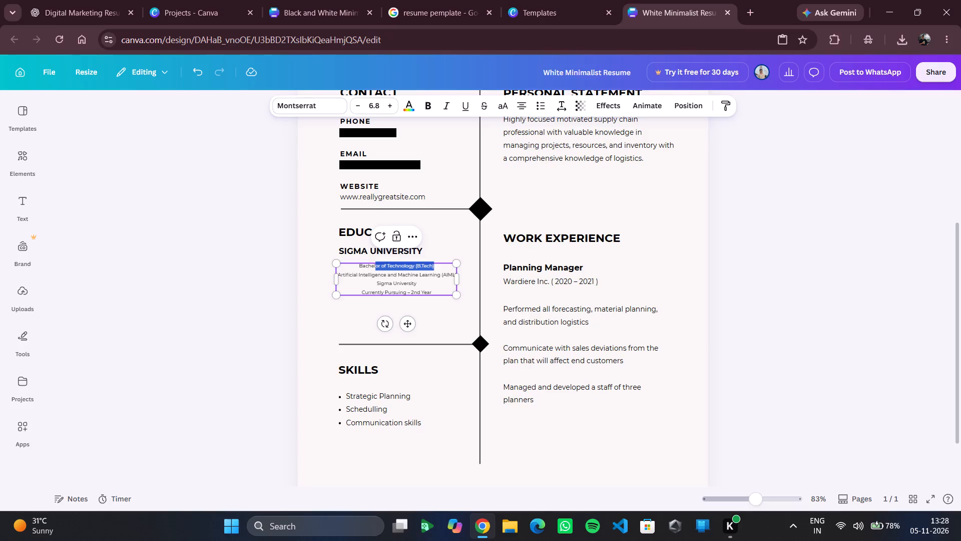
drag(376, 267, 357, 262)
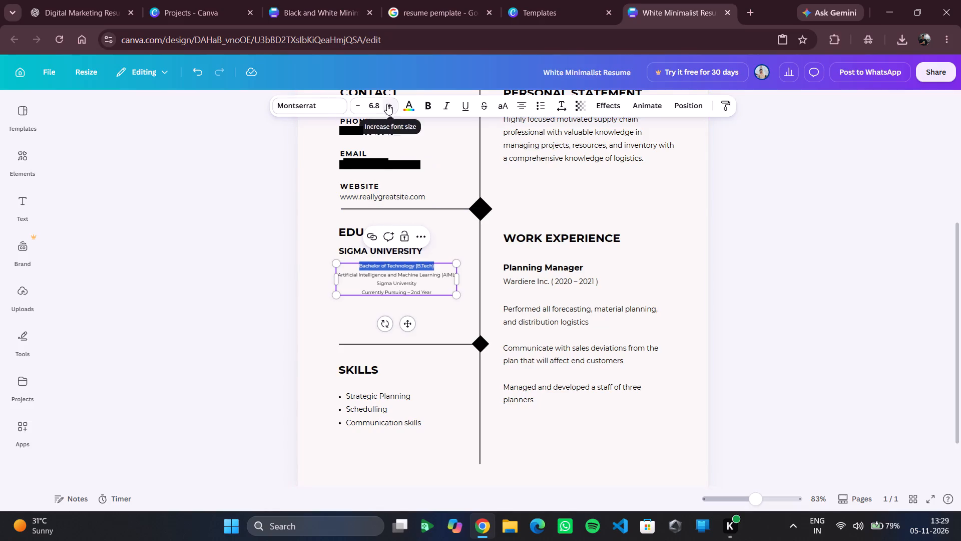
click(387, 104)
click(388, 104)
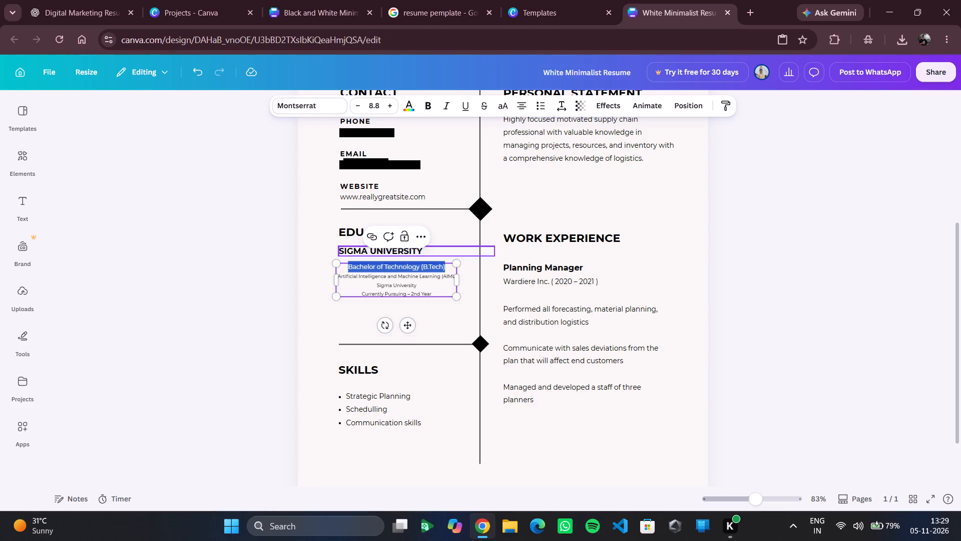
Insert a line break after "Artificial Intelligence and" so "Machine Learning (AIML)" sits on its own line.
click(396, 275)
key(space)
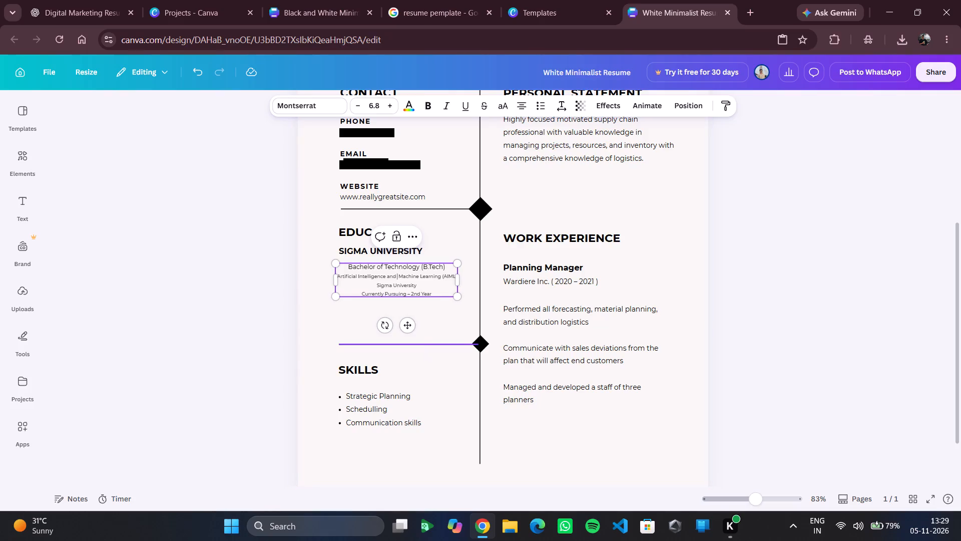
key(Return)
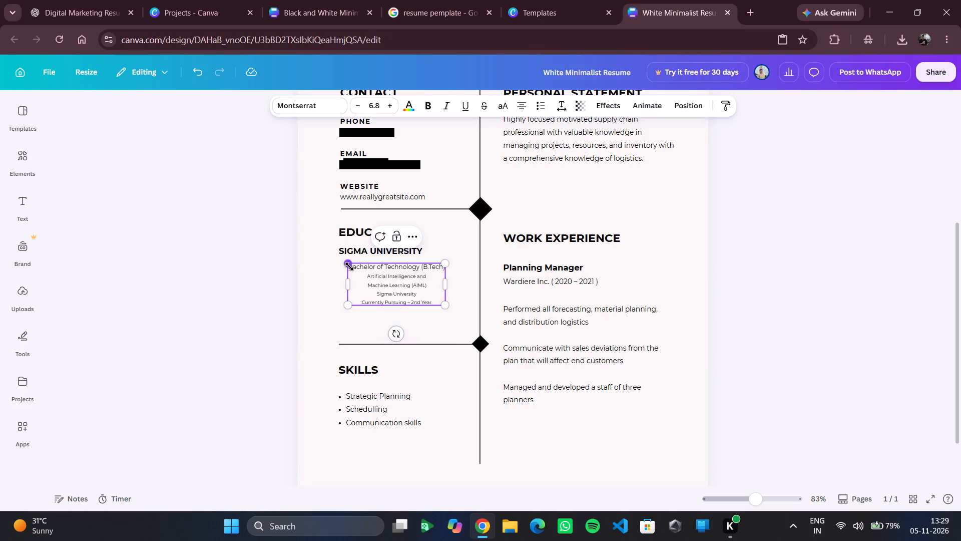
Scale up the education details box until the Bachelor of Technology line is about size 10.7, and reposition it beneath SIGMA UNIVERSITY.
drag(356, 267, 431, 269)
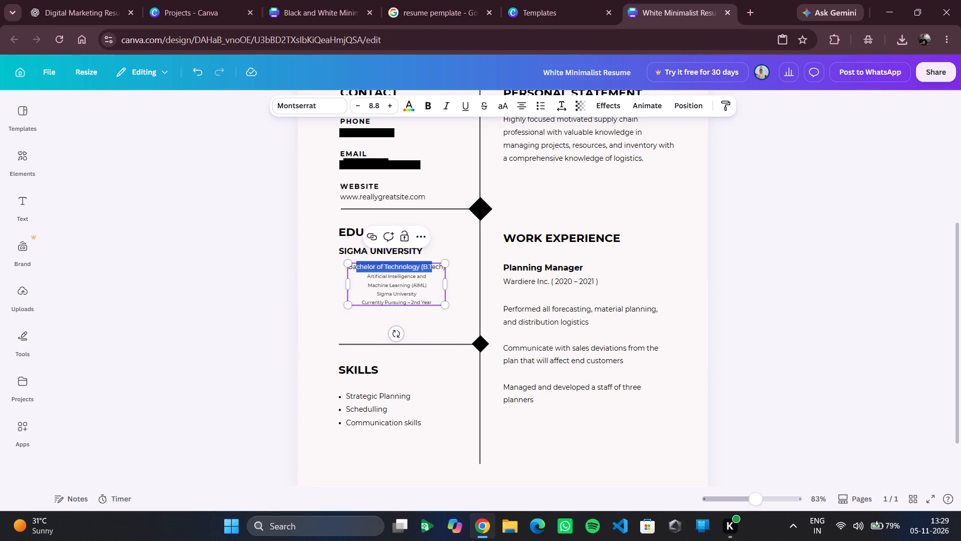
drag(446, 265, 467, 257)
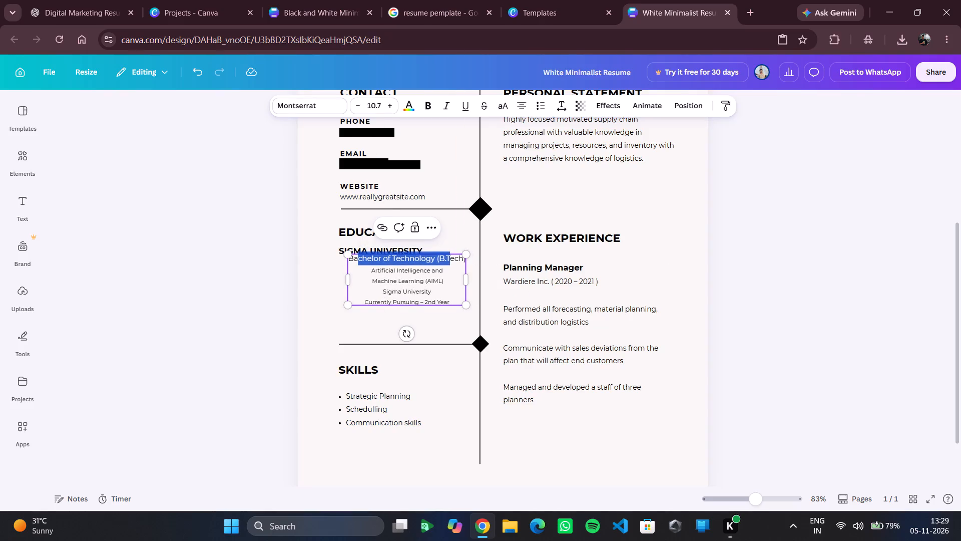
drag(387, 306, 378, 313)
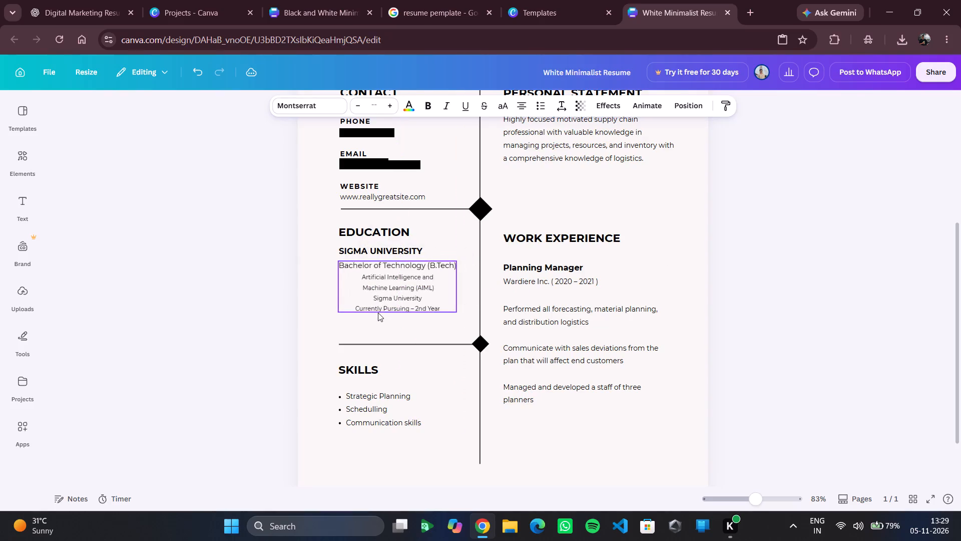
drag(378, 313, 381, 317)
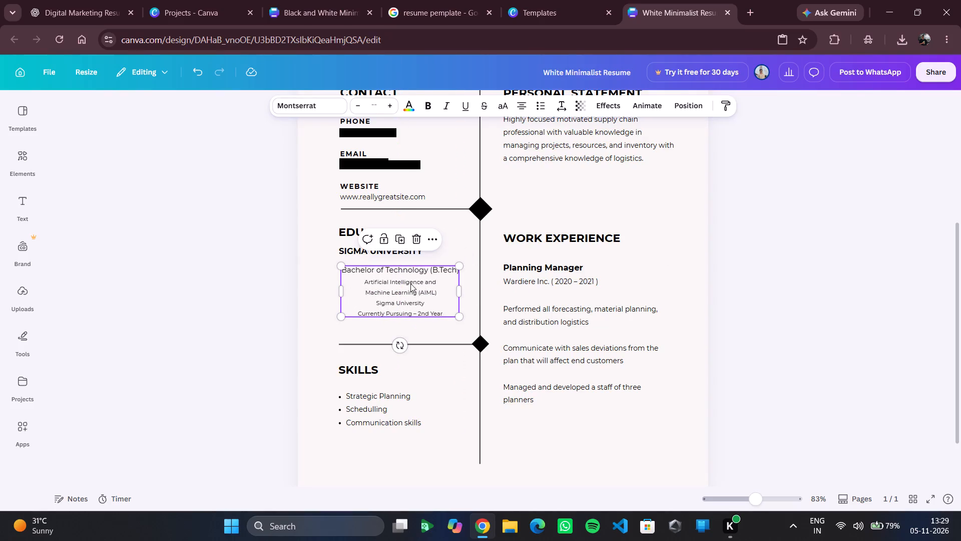
Make the "Bachelor of Technology (B.Tech)" line bold.
click(363, 279)
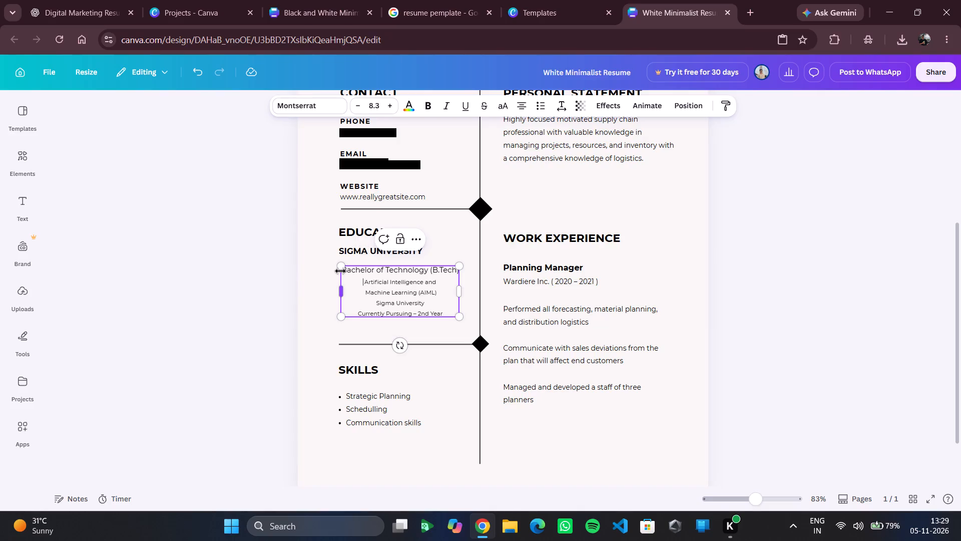
drag(342, 271, 457, 272)
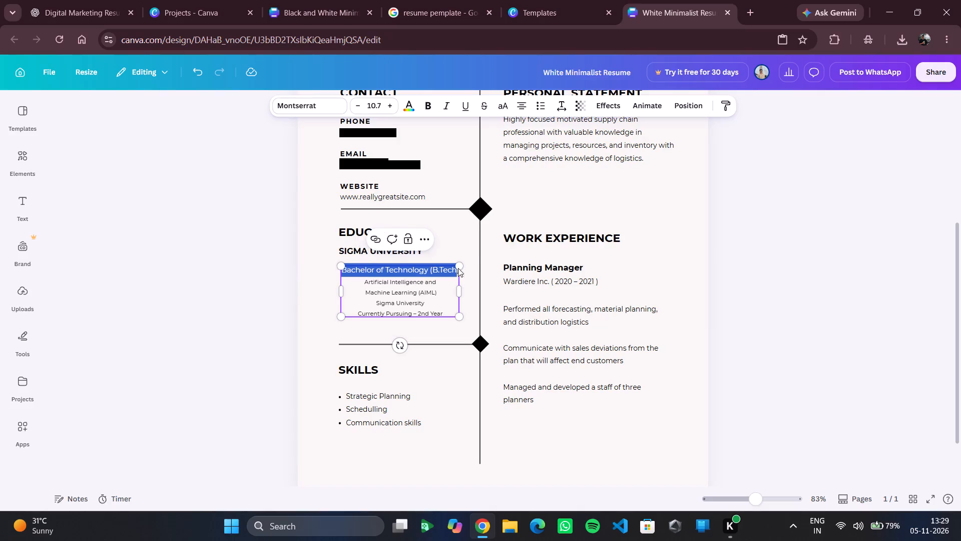
click(433, 107)
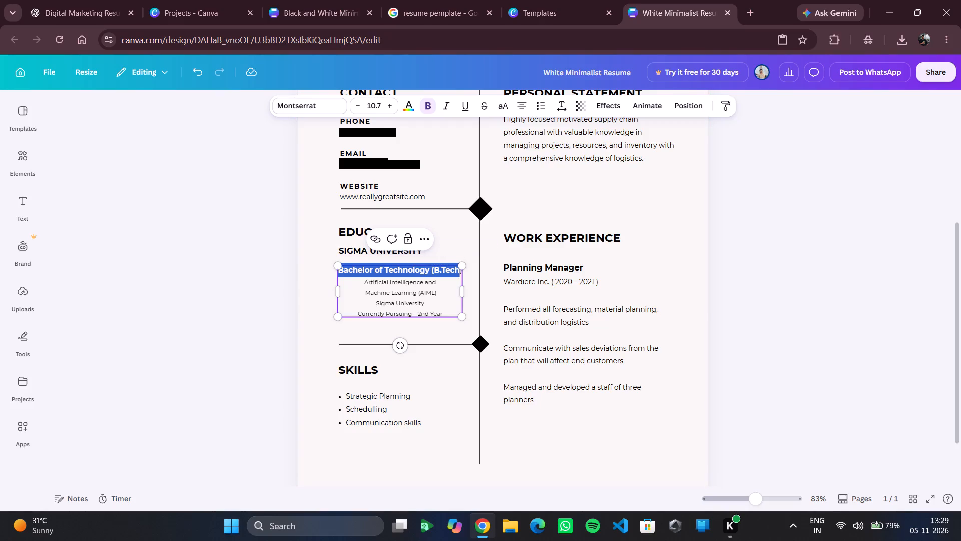
Delete the repeated "Sigma University" text from the education details box.
drag(430, 302, 425, 303)
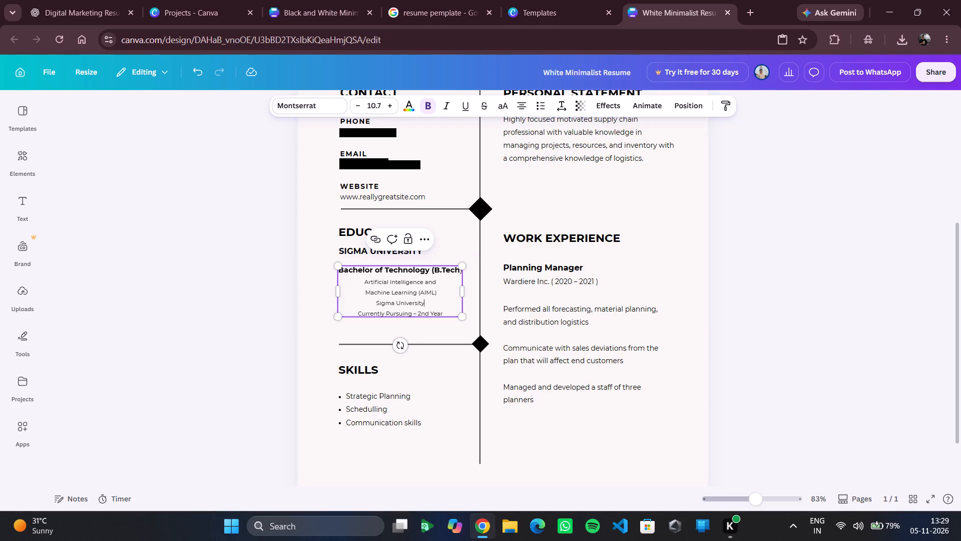
drag(425, 303, 367, 304)
key(BackSpace)
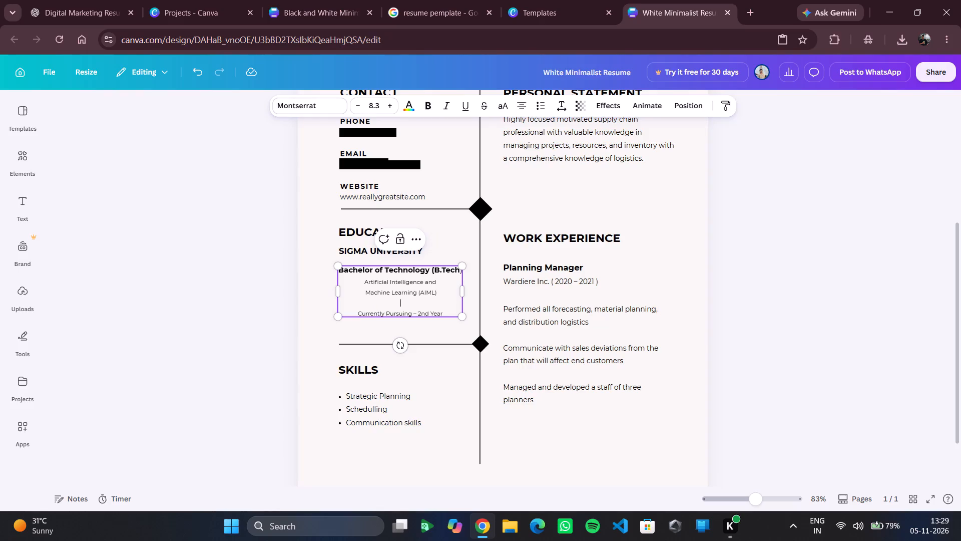
Increase the font size of "Artificial Intelligence and Machine Learning (AIML)" to 10.3.
drag(363, 281, 444, 293)
click(390, 102)
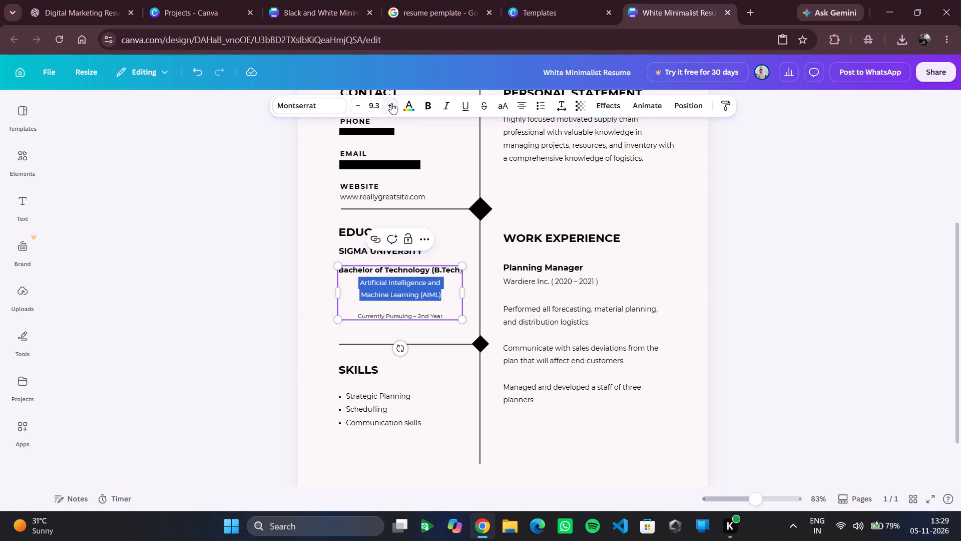
click(391, 103)
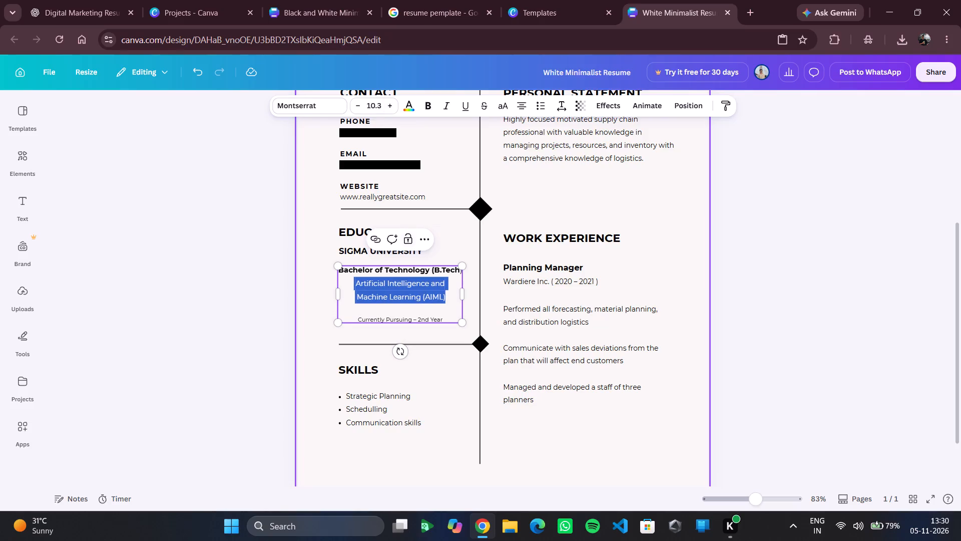
Nudge the education details box slightly to adjust its placement beneath the SIGMA UNIVERSITY line.
click(405, 292)
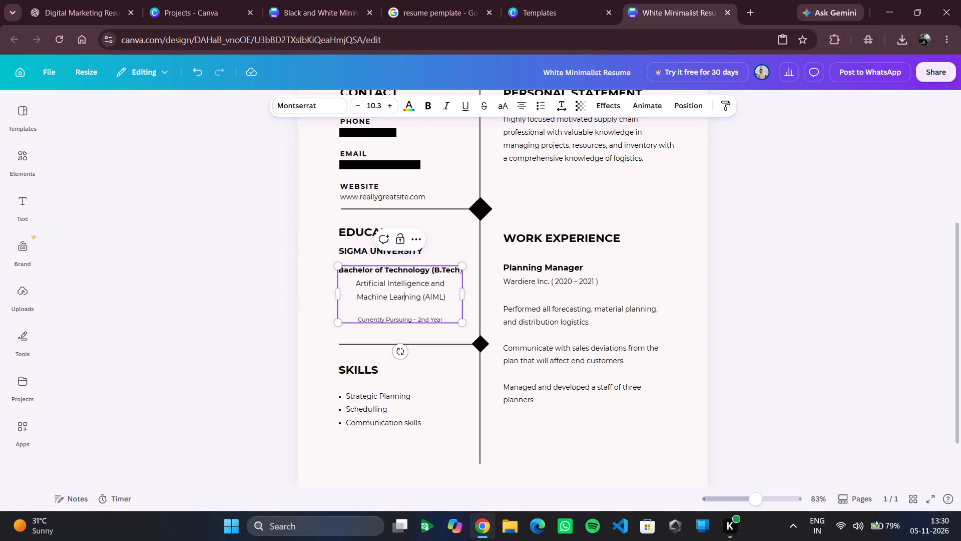
drag(357, 282, 445, 300)
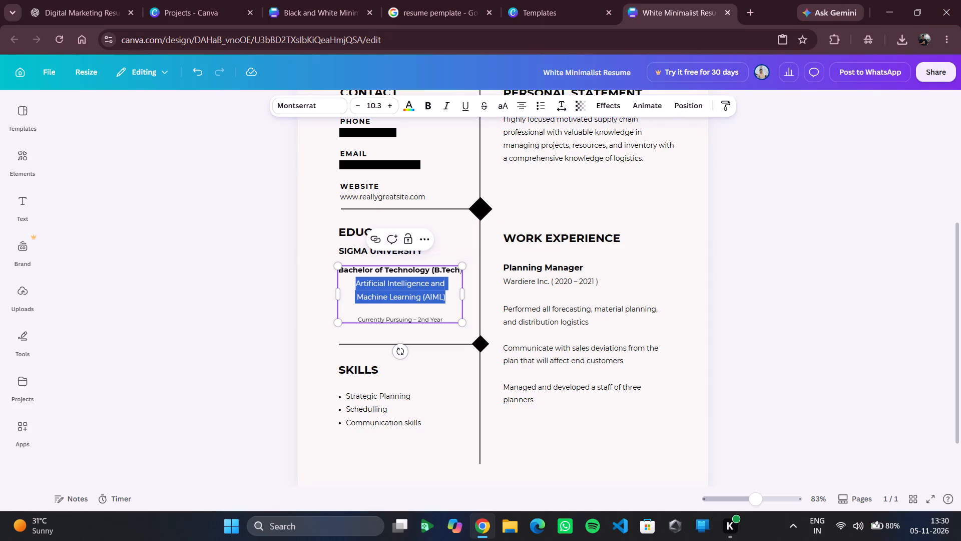
click(395, 323)
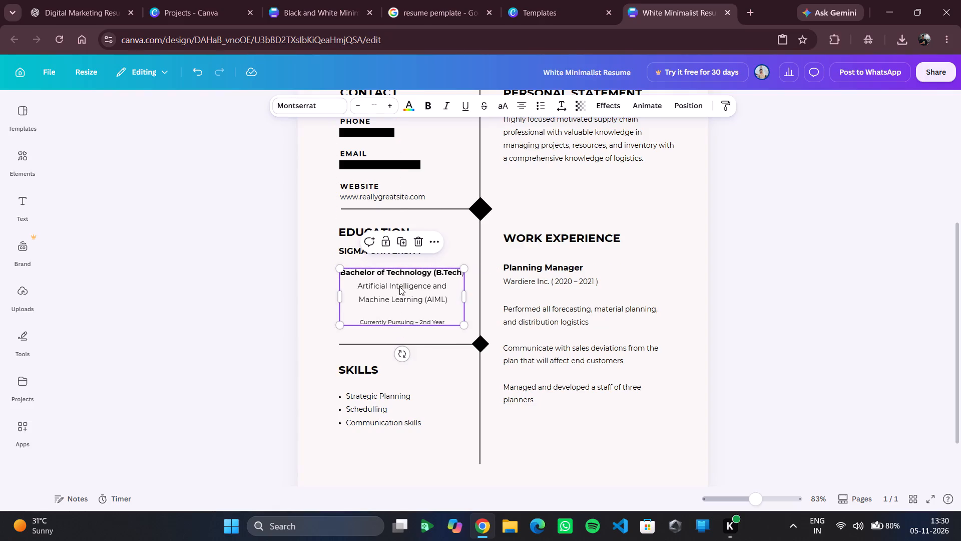
drag(357, 286, 365, 286)
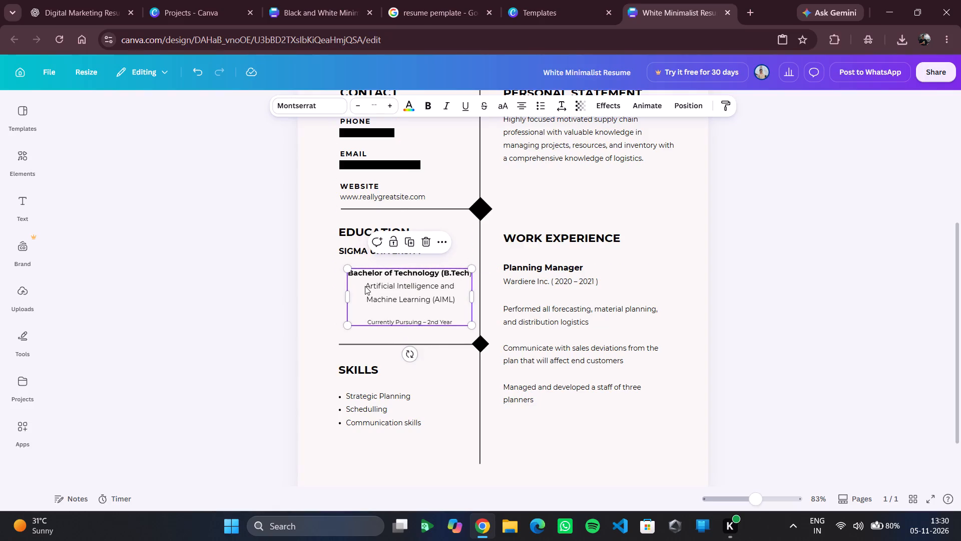
drag(365, 286, 358, 284)
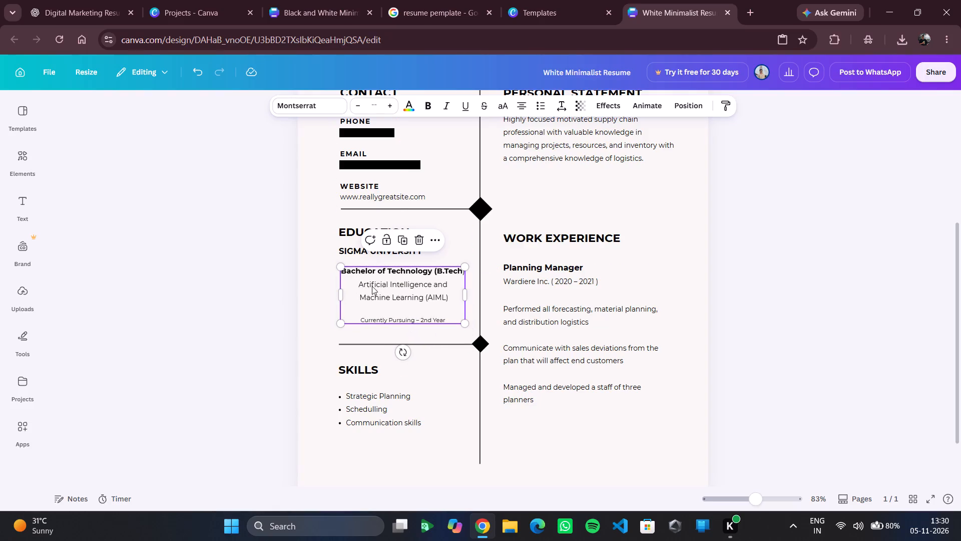
Increase the font size of "Currently Pursuing – 2nd Year" in the education details box to 10.3.
click(362, 320)
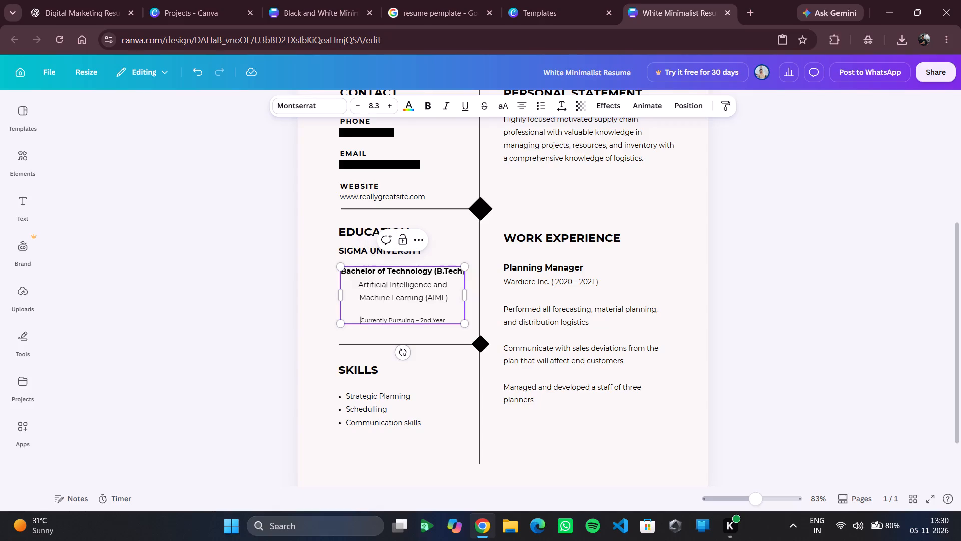
drag(362, 320, 445, 319)
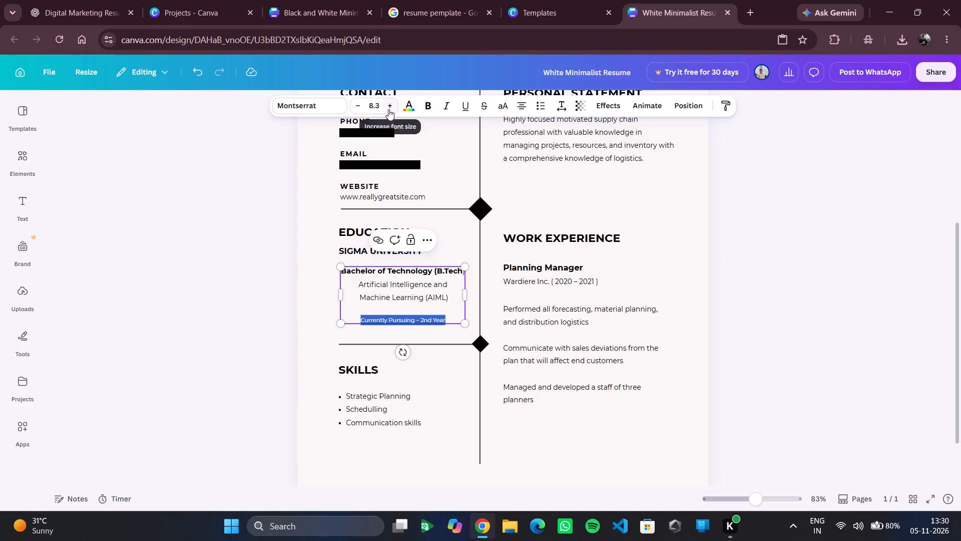
click(388, 109)
click(388, 109)
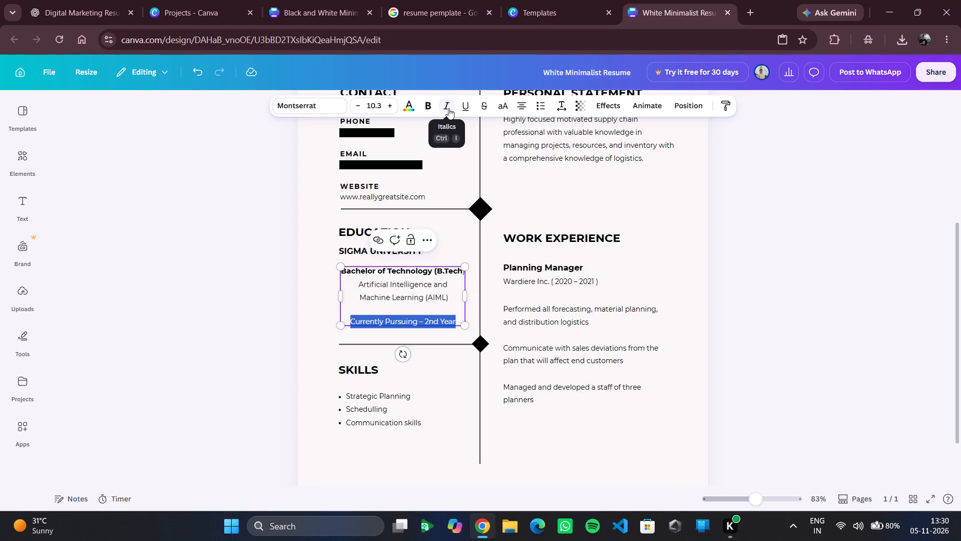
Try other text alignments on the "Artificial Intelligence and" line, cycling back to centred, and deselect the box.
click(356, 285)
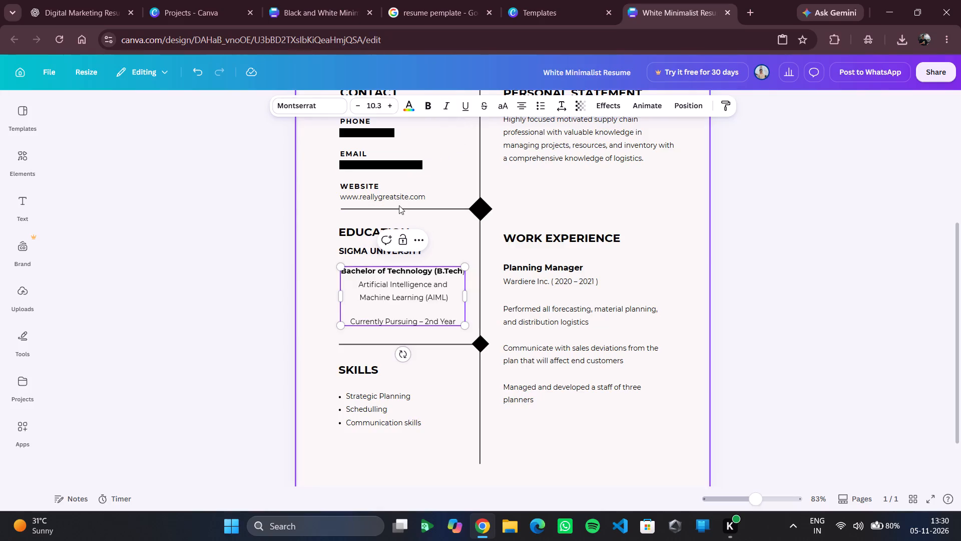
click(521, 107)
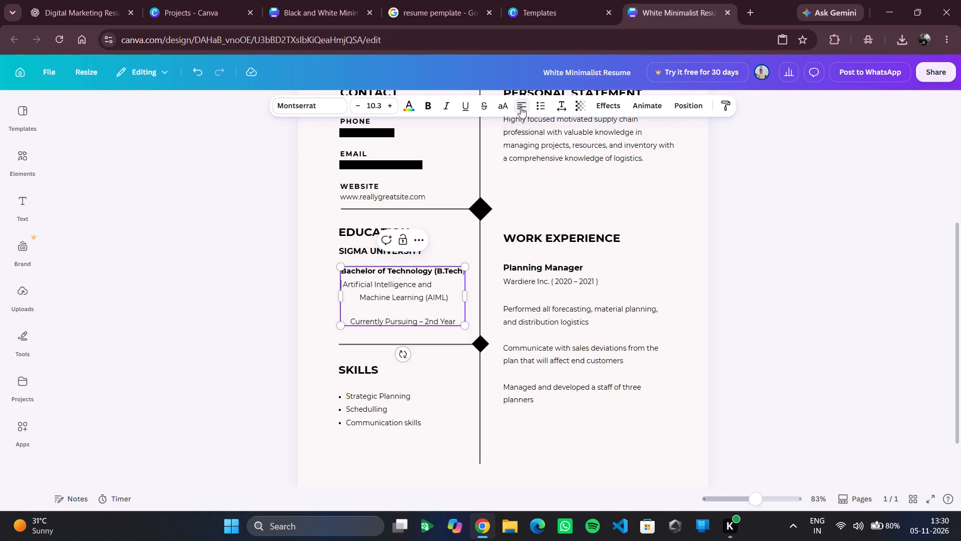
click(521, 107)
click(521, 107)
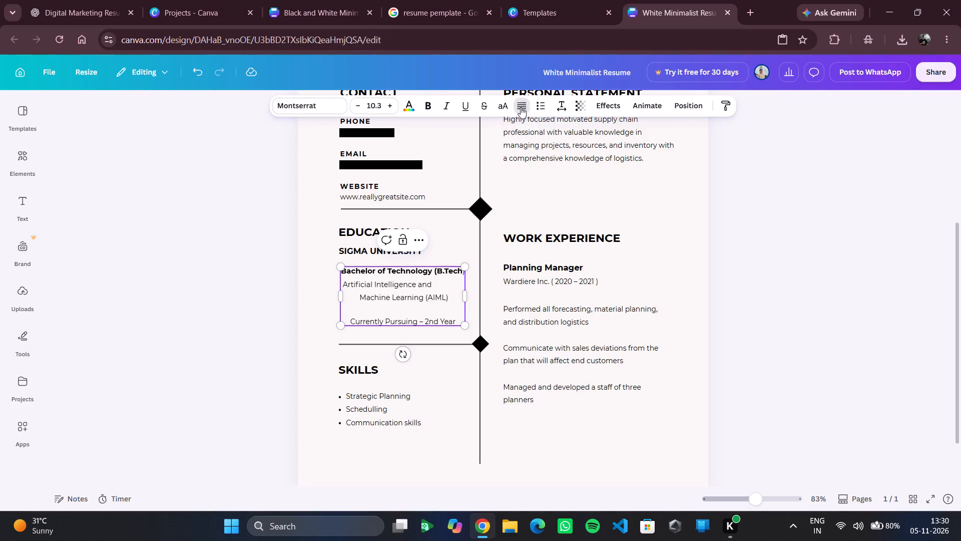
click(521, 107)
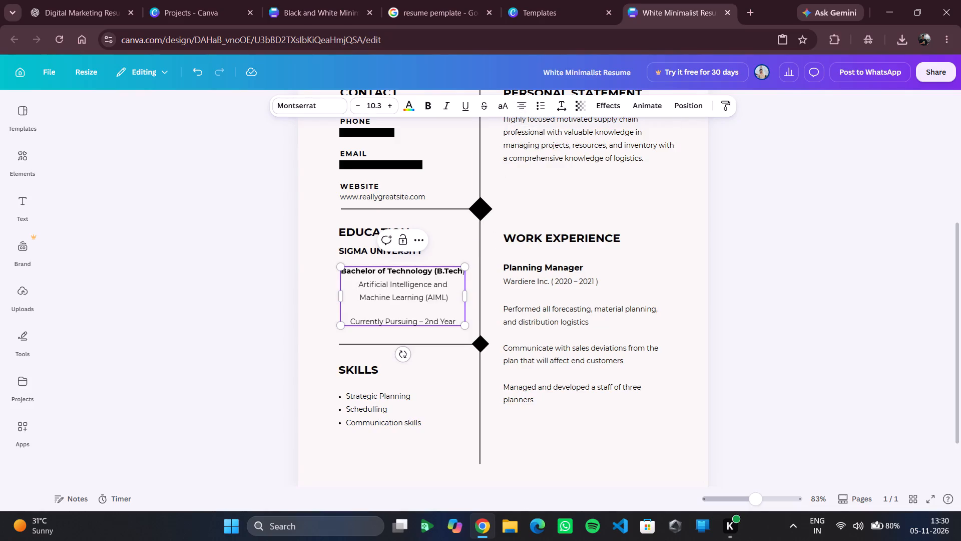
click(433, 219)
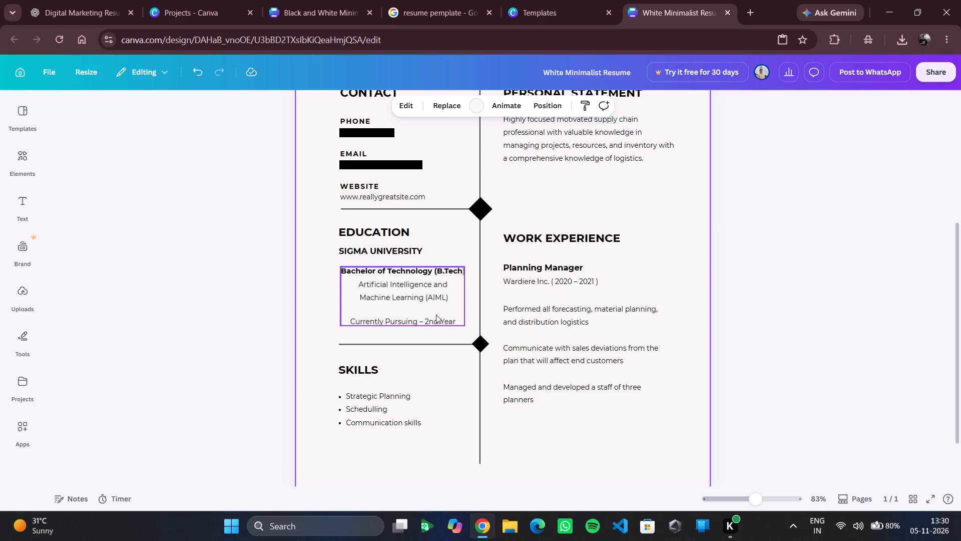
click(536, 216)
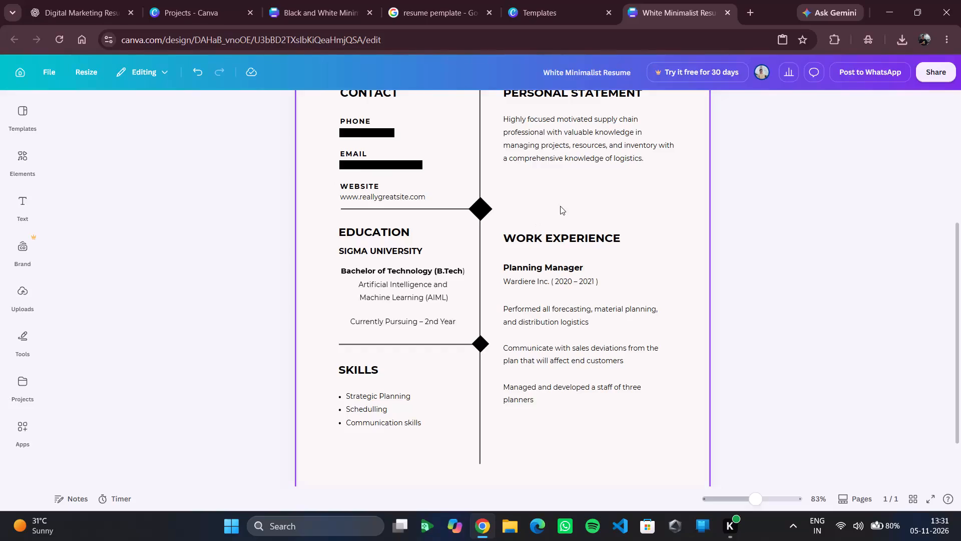
scroll(604, 288, up, 2)
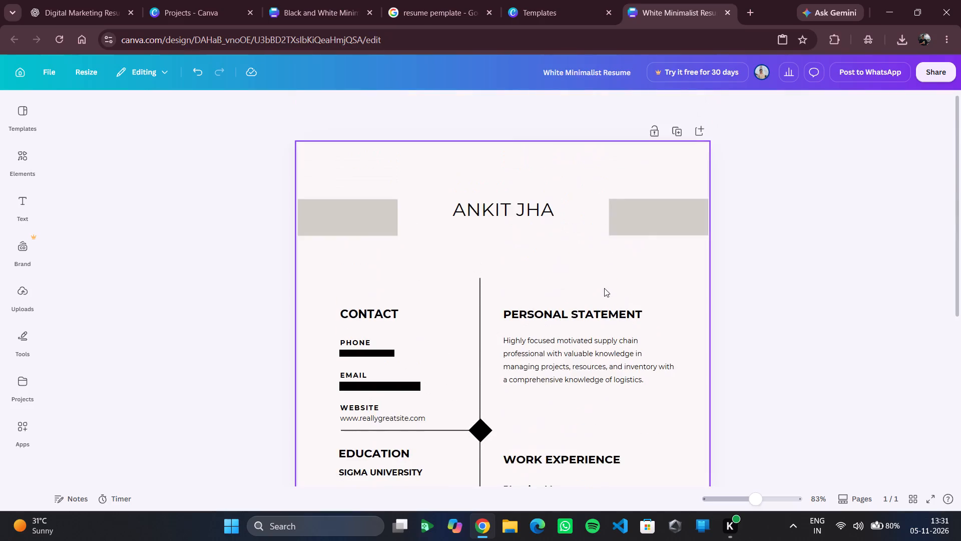
scroll(604, 288, down, 3)
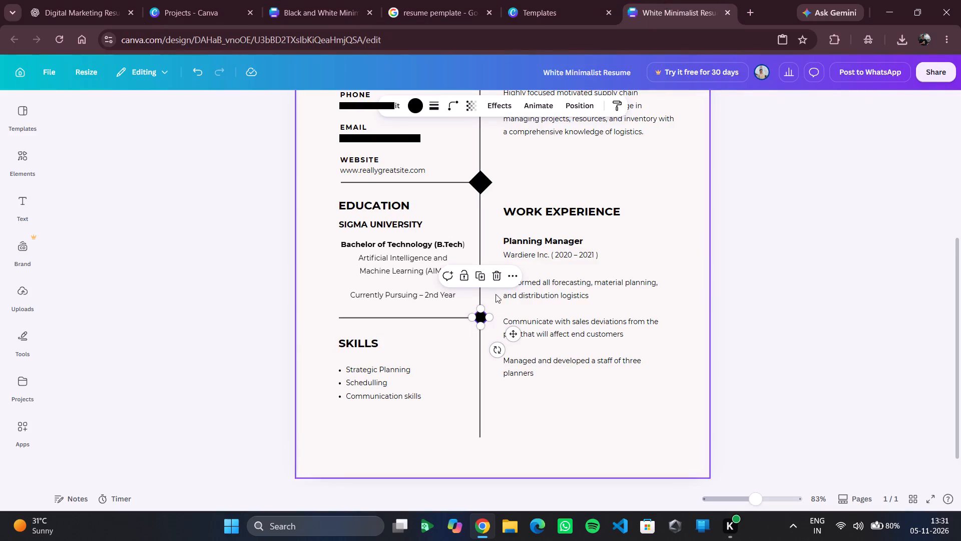
scroll(529, 190, up, 2)
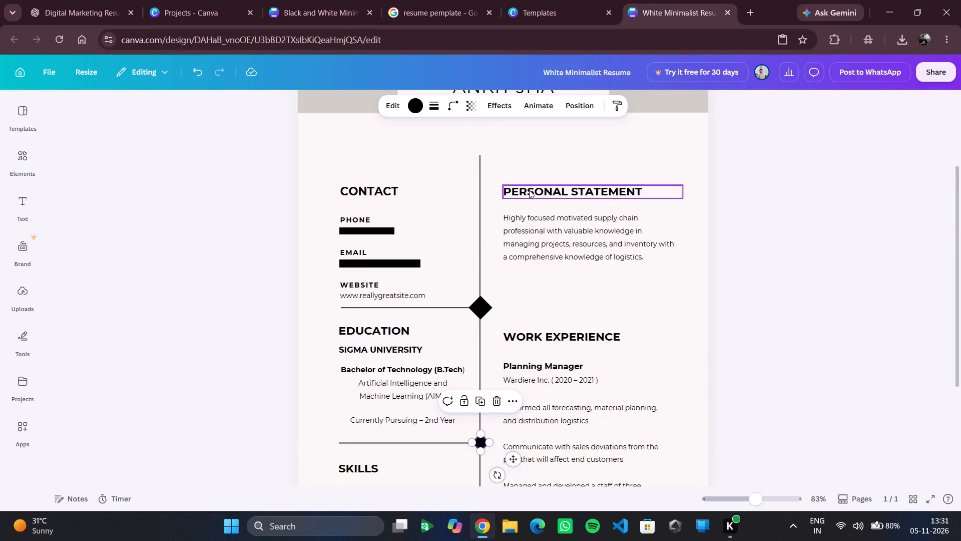
scroll(520, 218, down, 1)
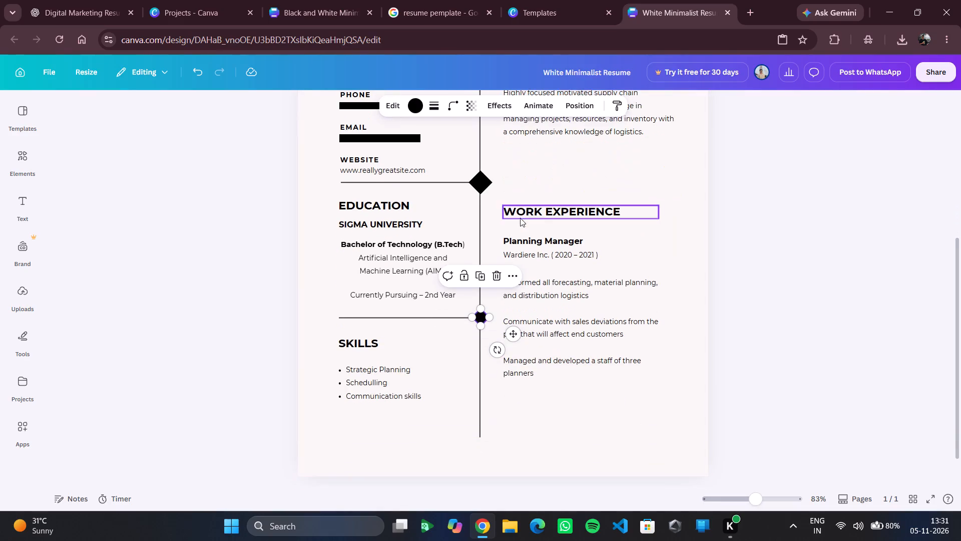
click(494, 316)
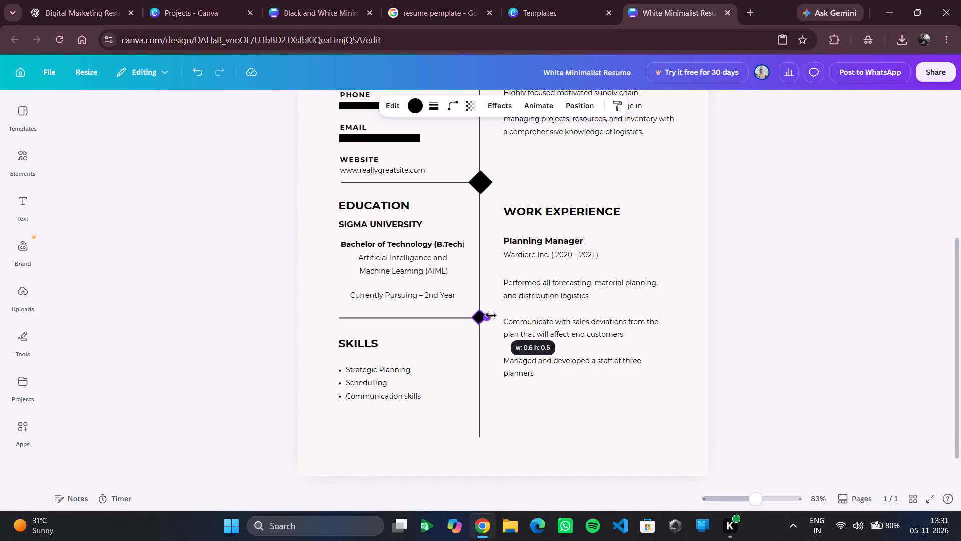
click(534, 306)
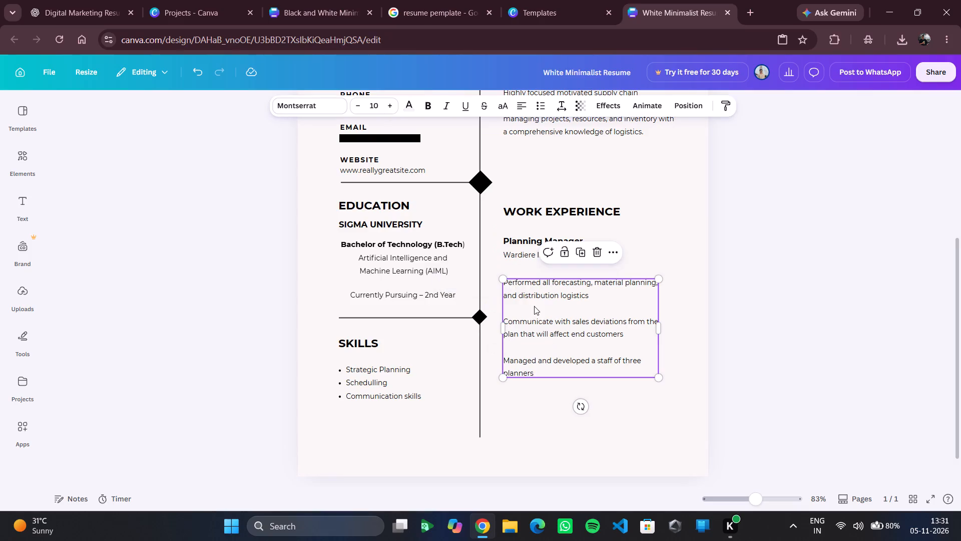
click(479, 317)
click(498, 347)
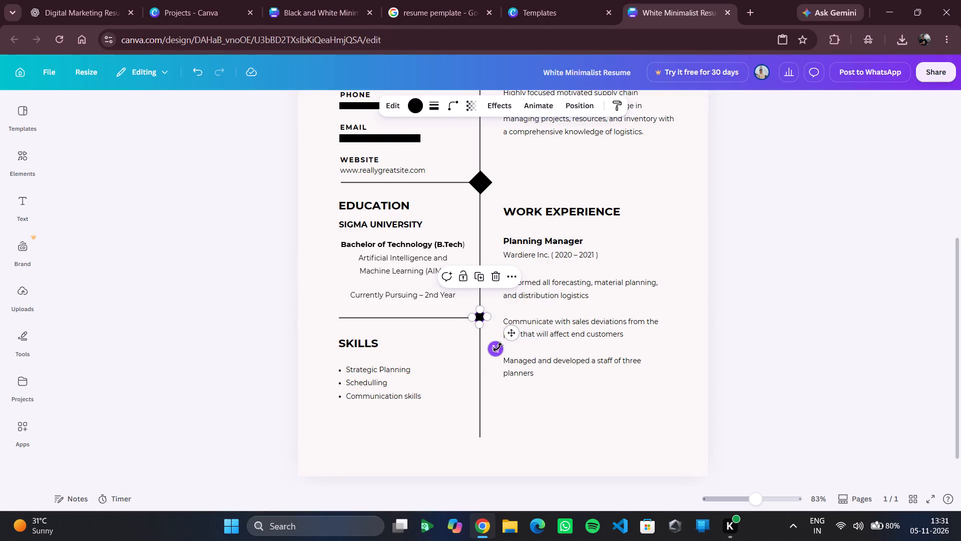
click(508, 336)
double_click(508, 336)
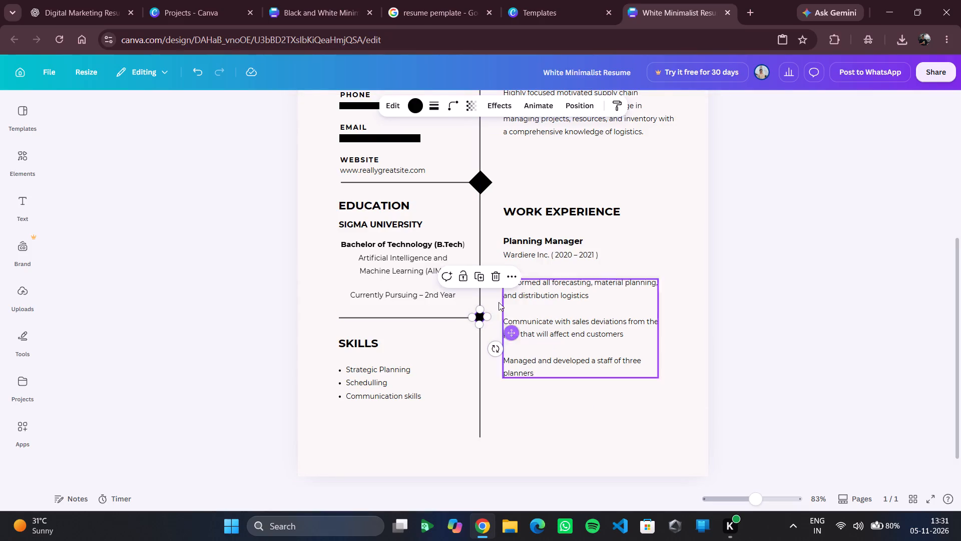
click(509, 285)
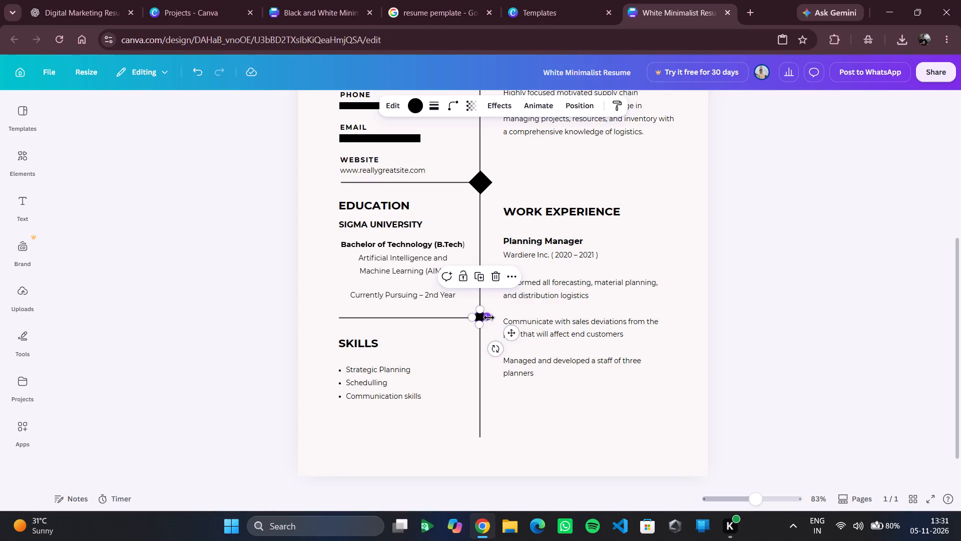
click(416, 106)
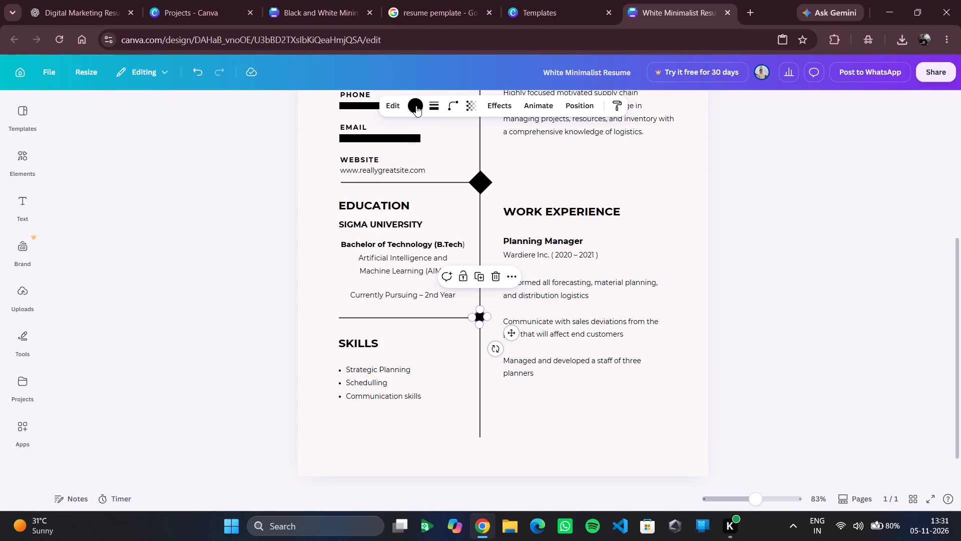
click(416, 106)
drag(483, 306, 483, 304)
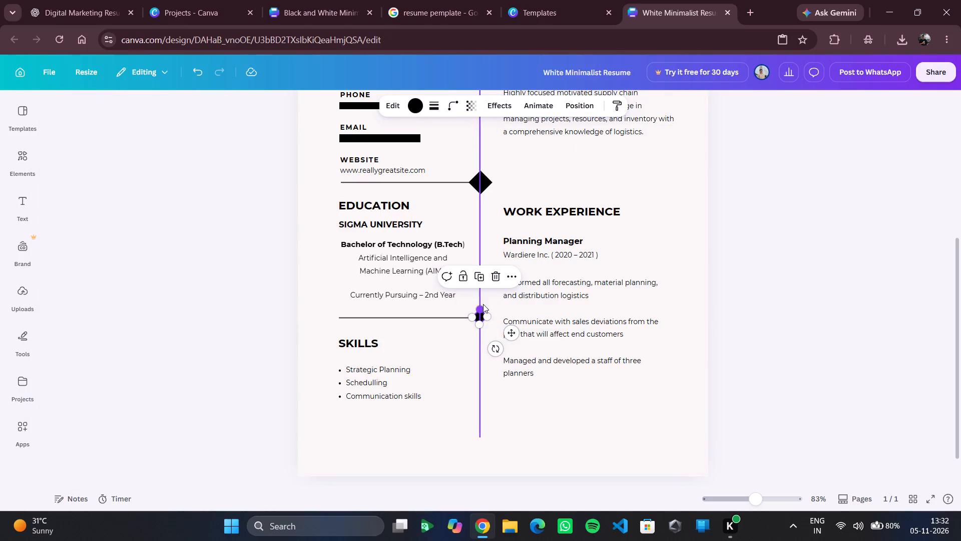
Make the small diamond above SKILLS slightly taller and recentre it where the divider meets the vertical line.
drag(483, 304, 483, 300)
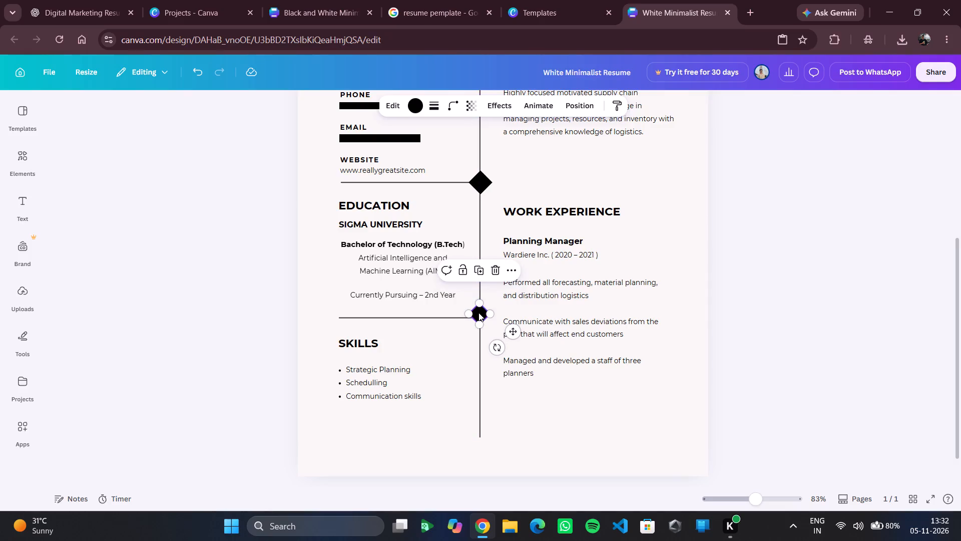
drag(478, 313, 480, 317)
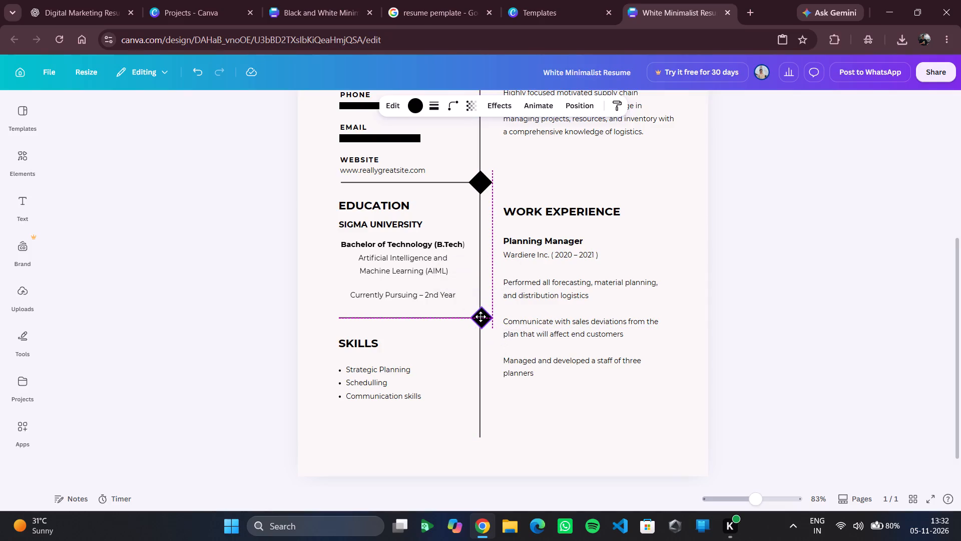
drag(480, 317, 478, 319)
click(503, 304)
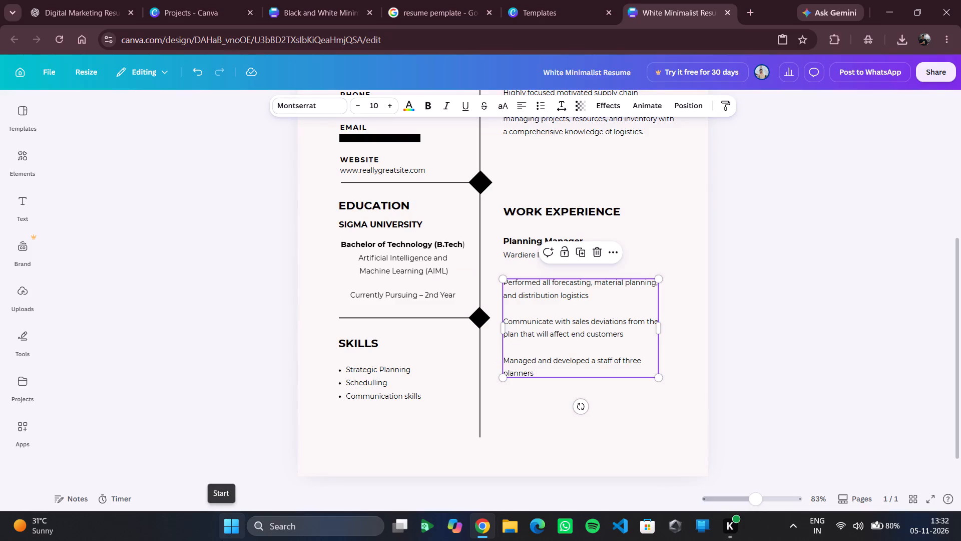
Delete the SKILLS heading and its bulleted list with Strategic Planning, Schedulling and Communication skills.
click(342, 342)
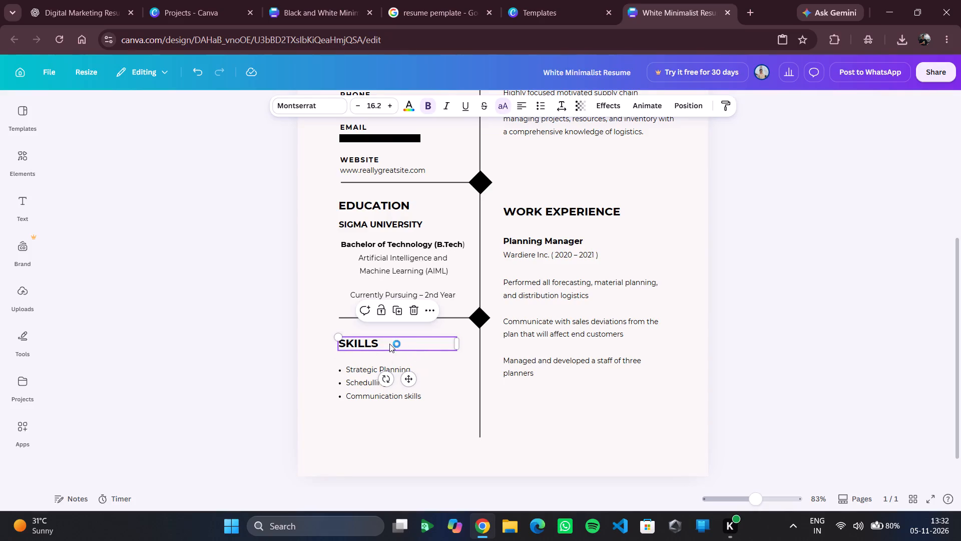
click(406, 313)
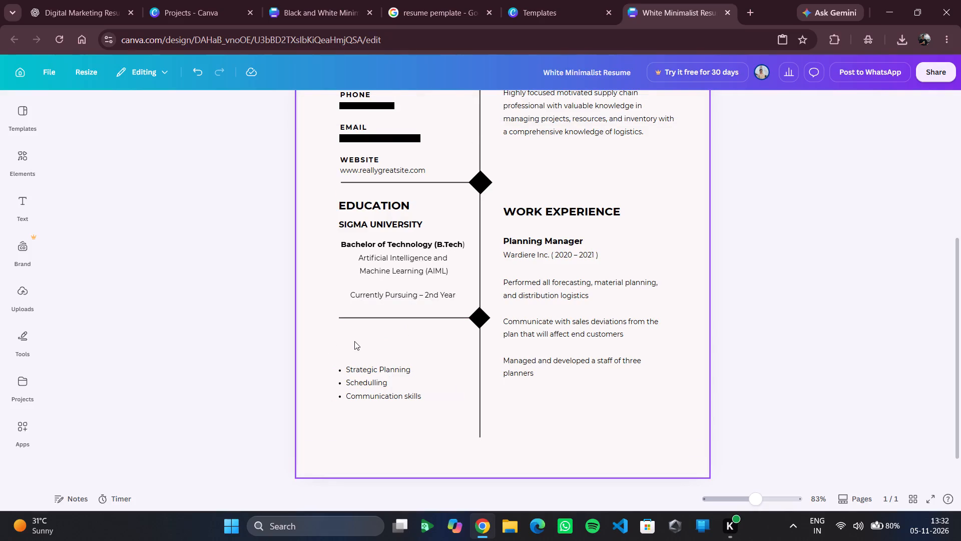
click(355, 341)
click(344, 370)
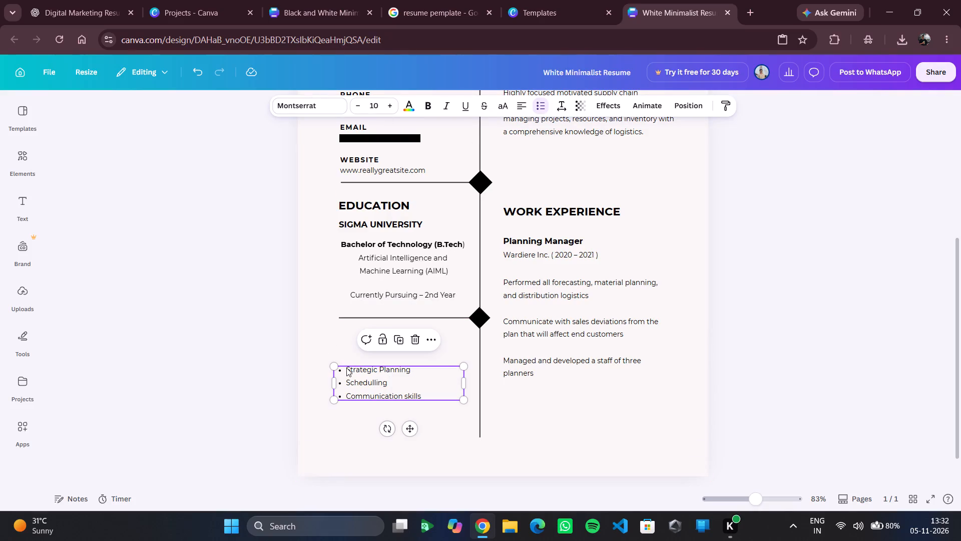
click(412, 339)
Paste the copied PERSONAL STRENGTHS text and place it below the lower divider, in the emptied skills area.
right_click(391, 353)
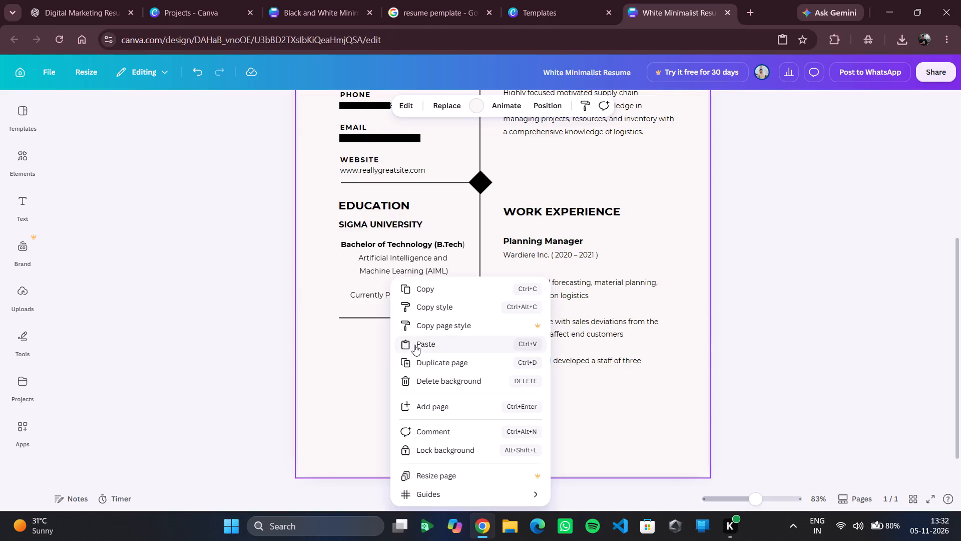
click(414, 345)
drag(493, 280, 485, 302)
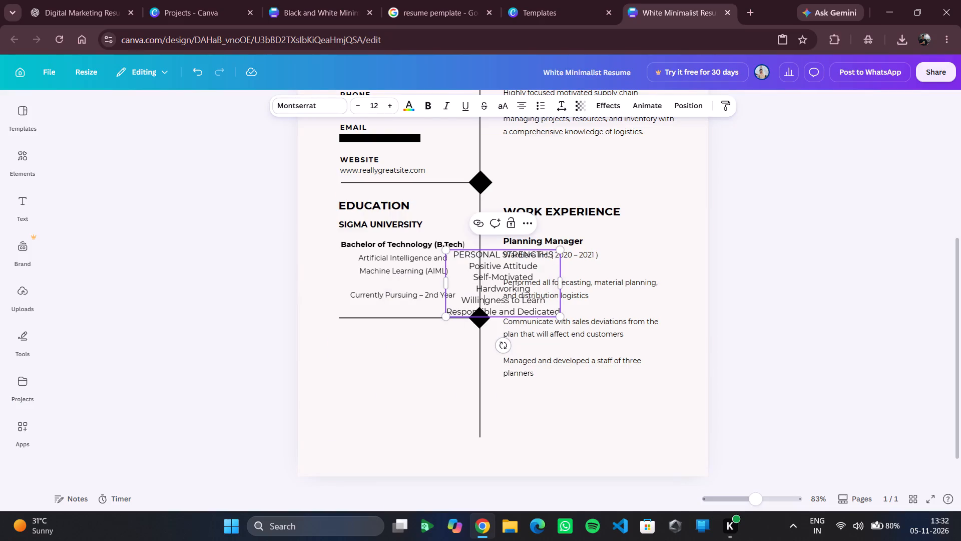
drag(485, 302, 484, 303)
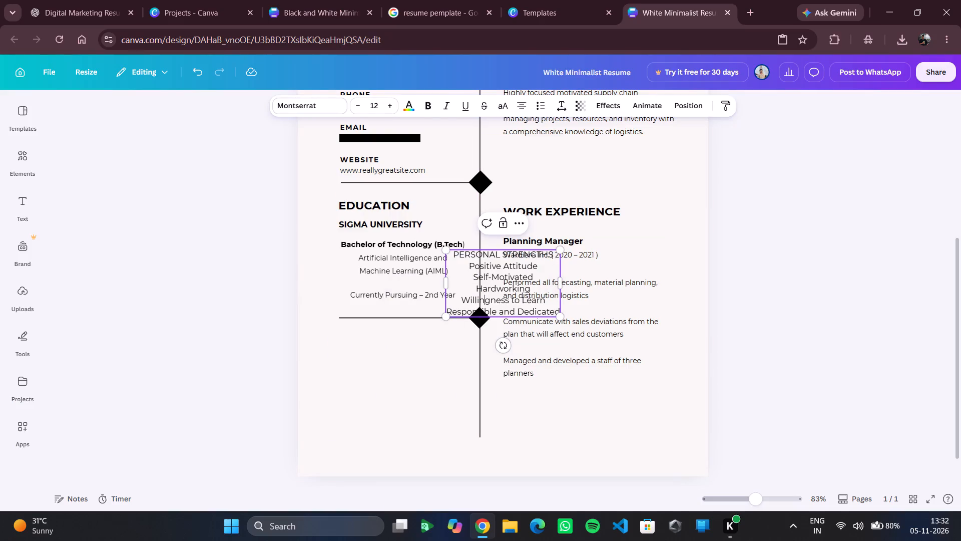
drag(503, 319, 501, 321)
drag(501, 321, 408, 414)
drag(359, 348, 382, 348)
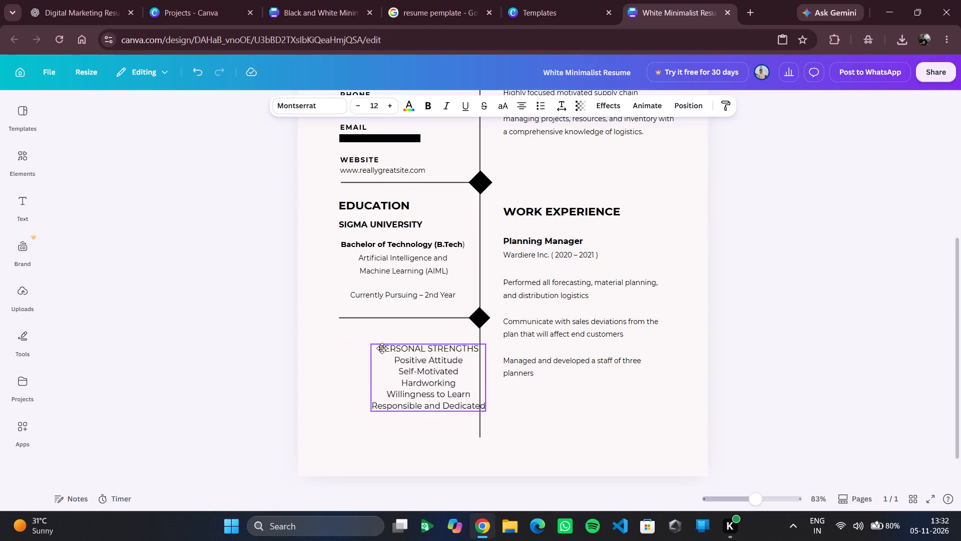
drag(382, 348, 352, 338)
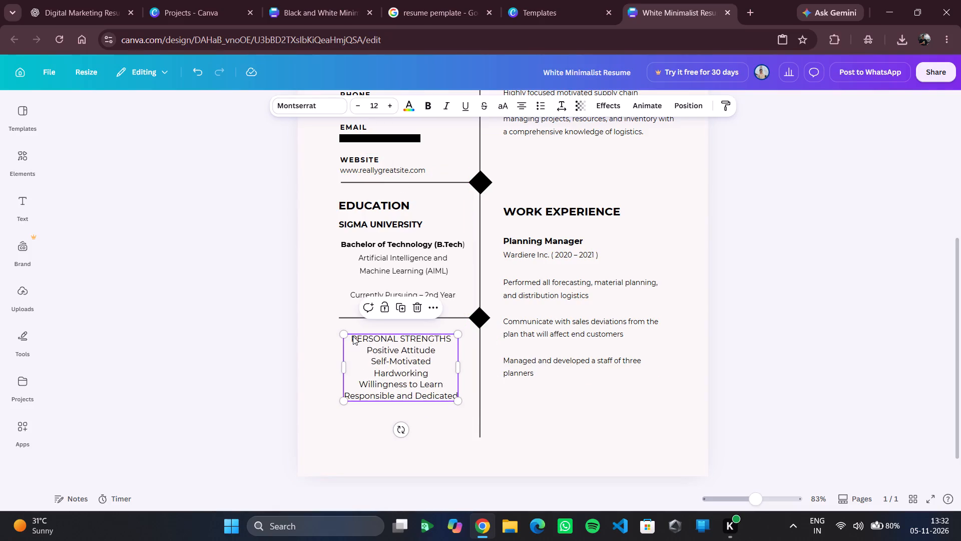
drag(353, 336, 359, 340)
Make only the PERSONAL STRENGTHS heading line bold in the pasted text box.
click(381, 350)
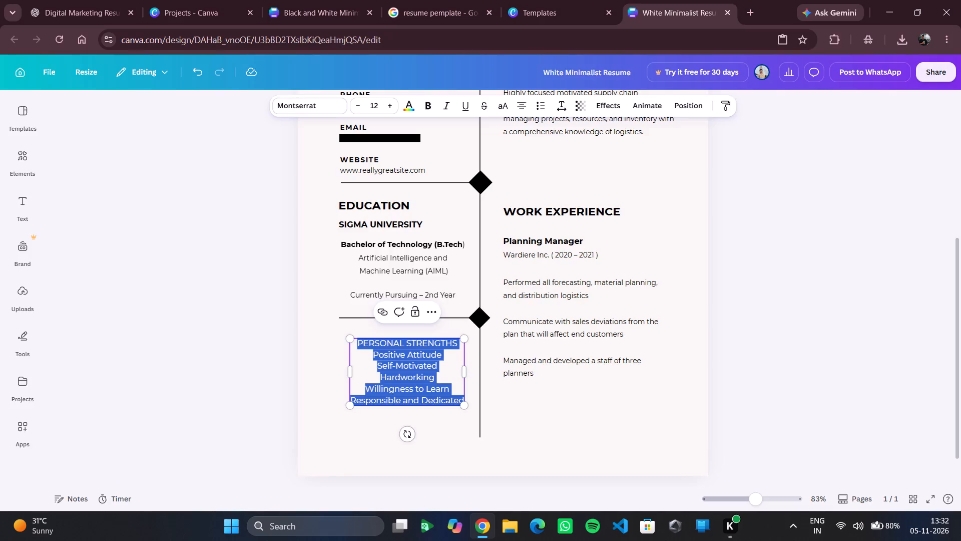
drag(360, 344, 409, 344)
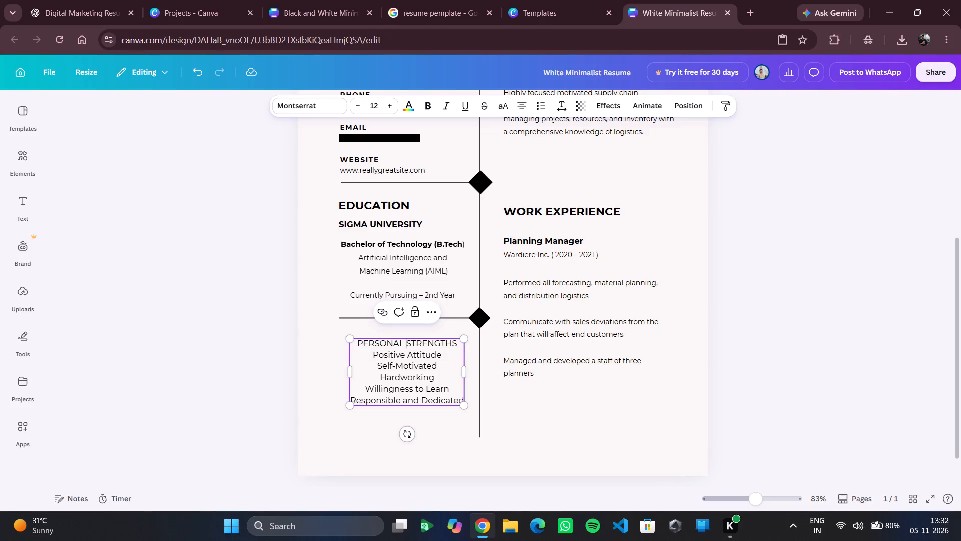
drag(409, 344, 409, 344)
drag(357, 346, 362, 345)
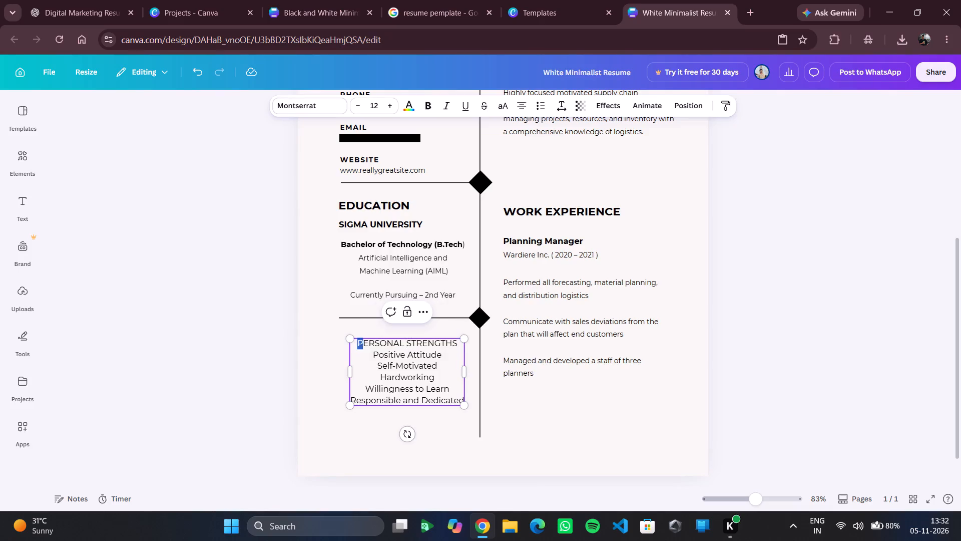
drag(362, 345, 457, 345)
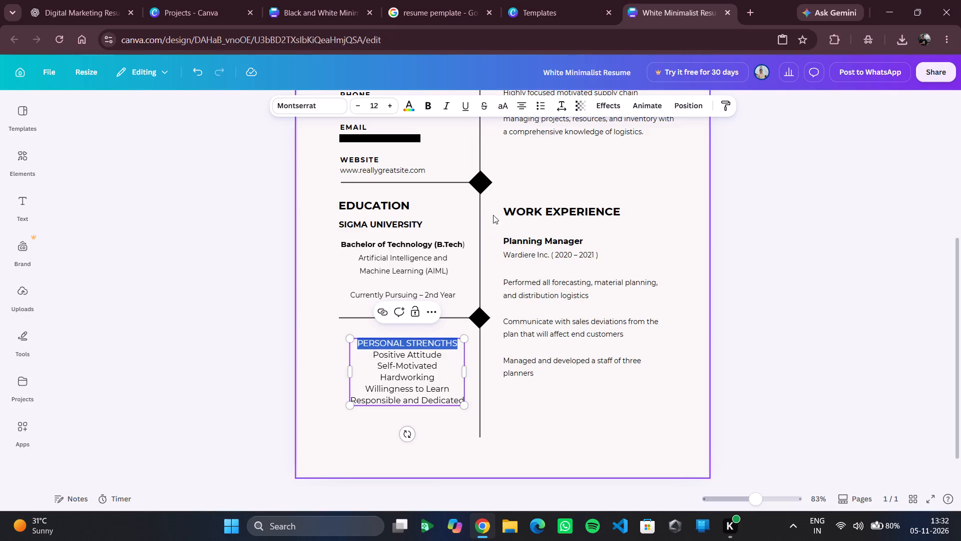
click(423, 106)
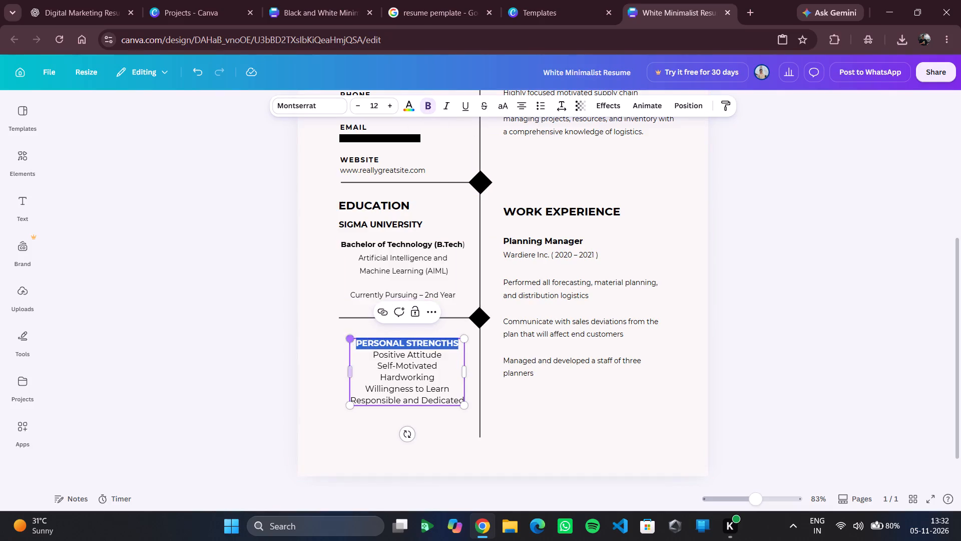
Scale up the personal strengths text box to font size 13.5 and deselect it.
drag(351, 337, 339, 326)
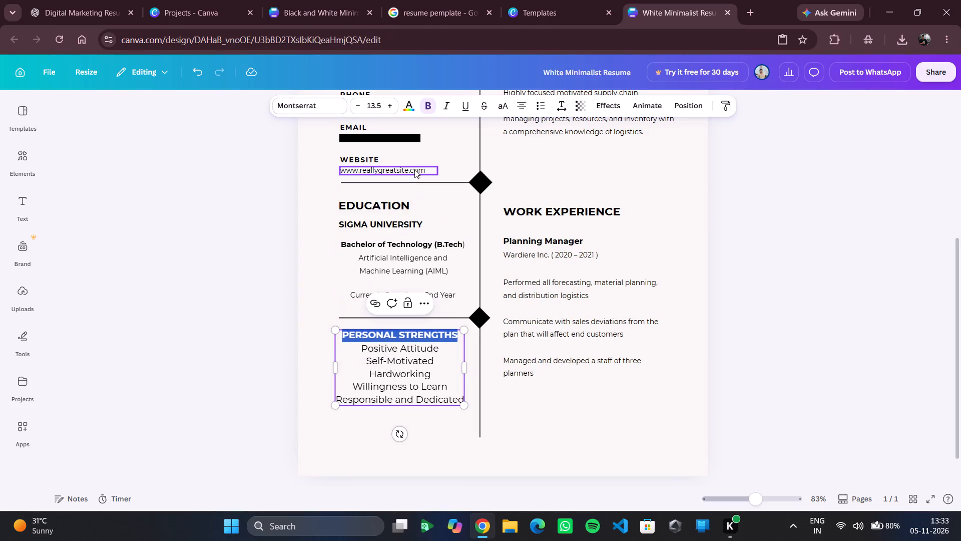
click(654, 214)
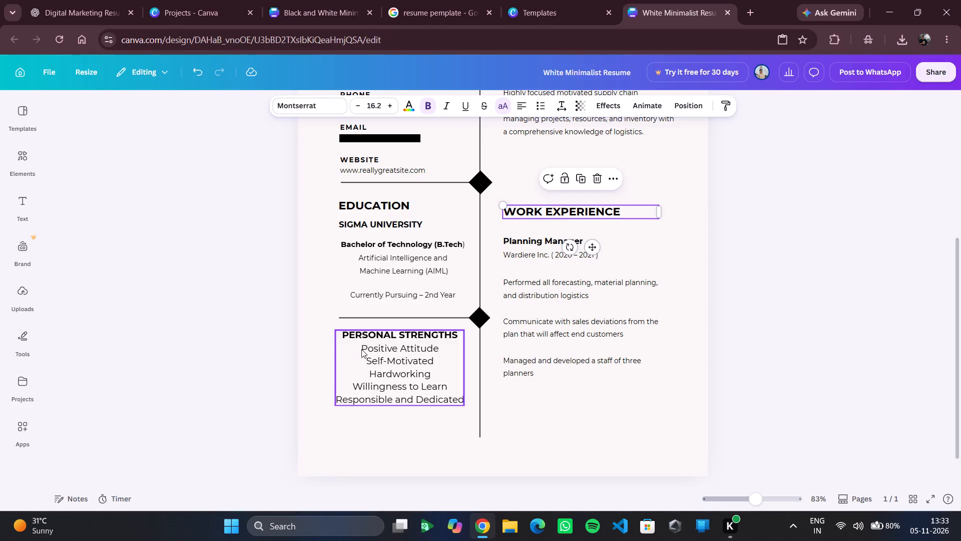
Shorten the heading to PERSONAL STRENGTH, keeping Positive Attitude on its own line below it.
click(365, 347)
click(364, 347)
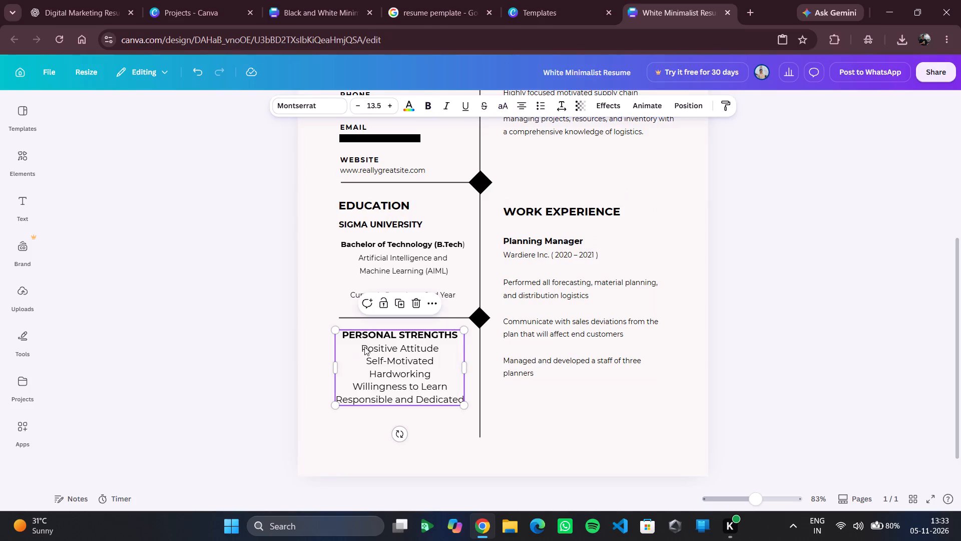
click(358, 348)
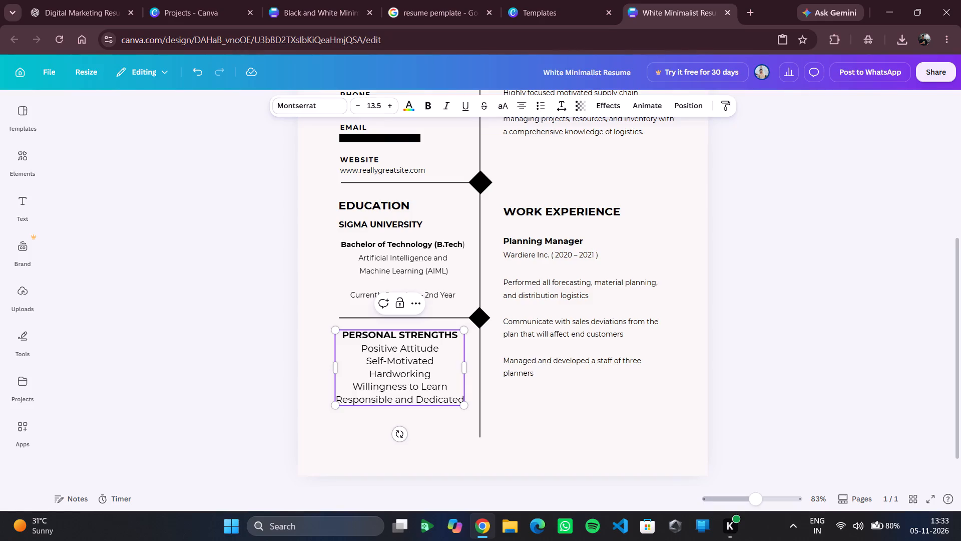
key(BackSpace)
key(BackSpace)
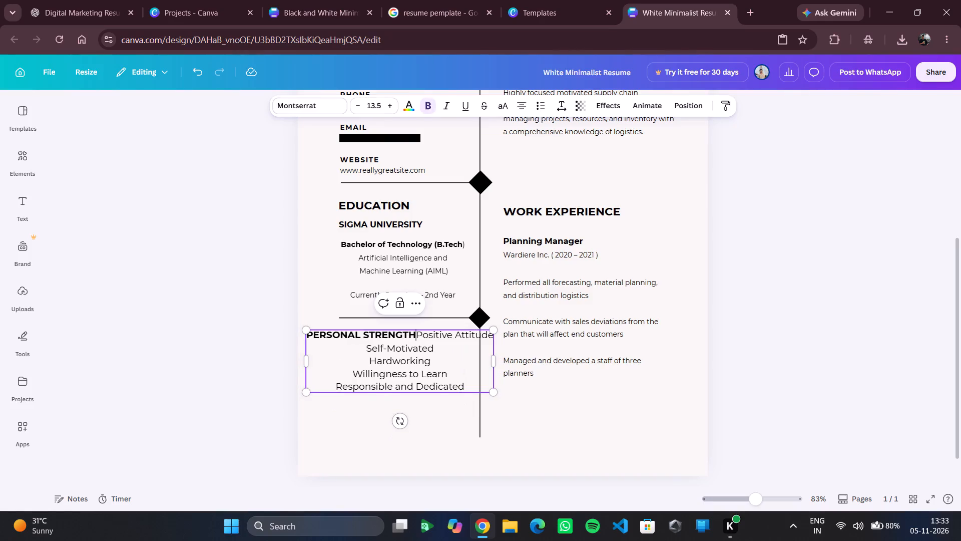
key(Return)
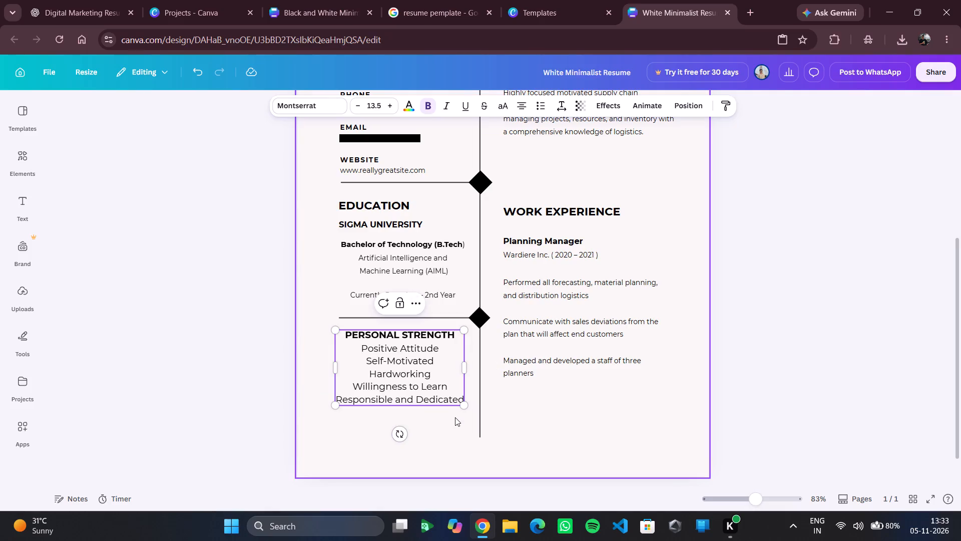
Look over the resume page from the name header down to the personal strength section.
scroll(493, 339, up, 2)
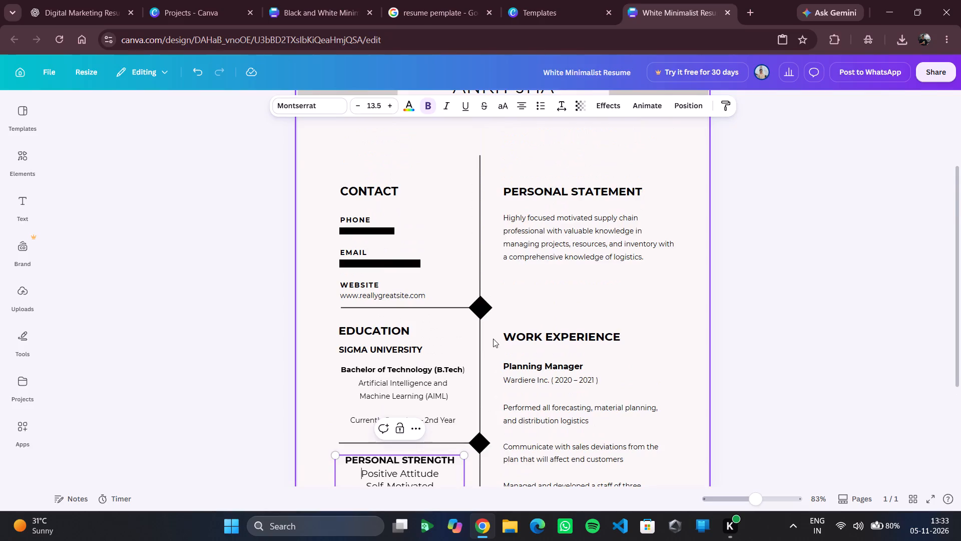
scroll(493, 339, up, 2)
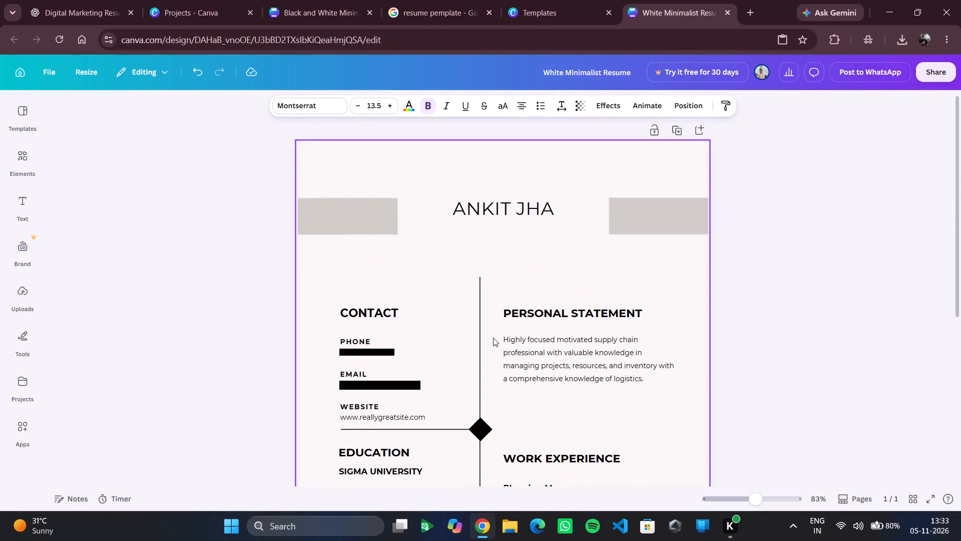
scroll(493, 338, down, 1)
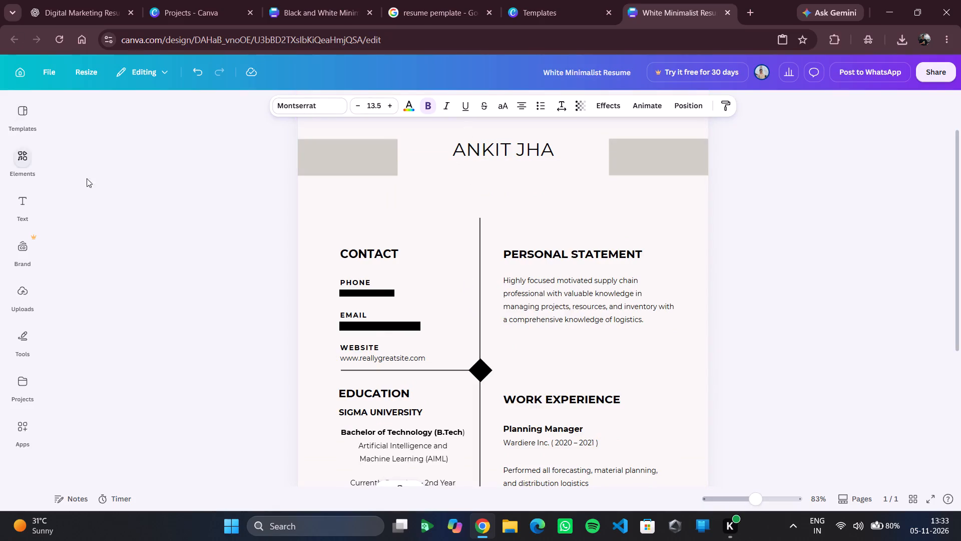
scroll(253, 287, down, 2)
scroll(167, 291, down, 3)
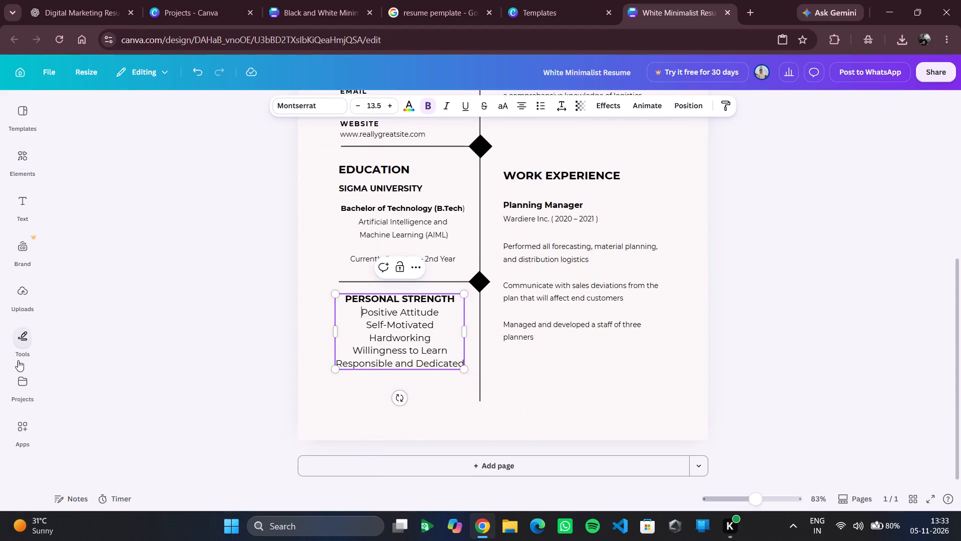
Add a dark filled circle shape over the personal strength text.
click(23, 340)
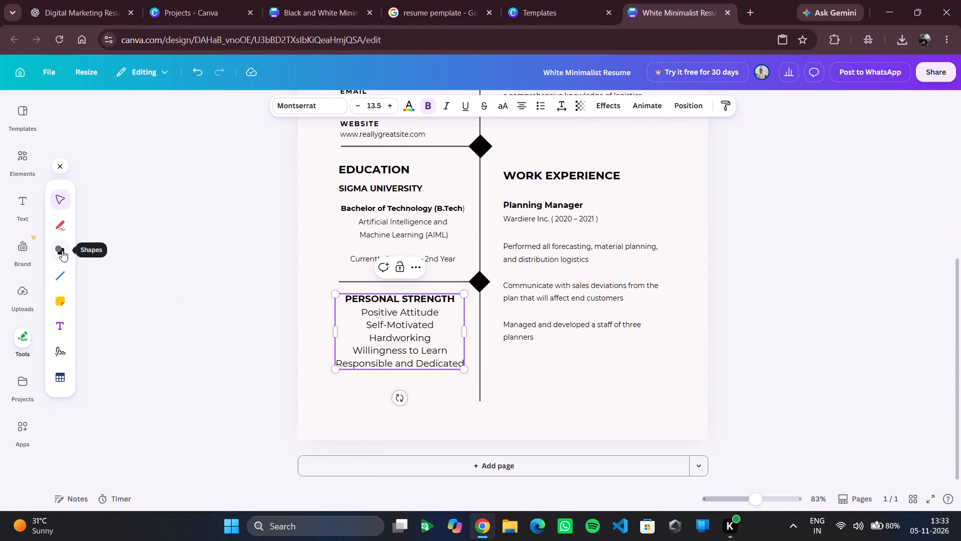
click(62, 250)
click(94, 215)
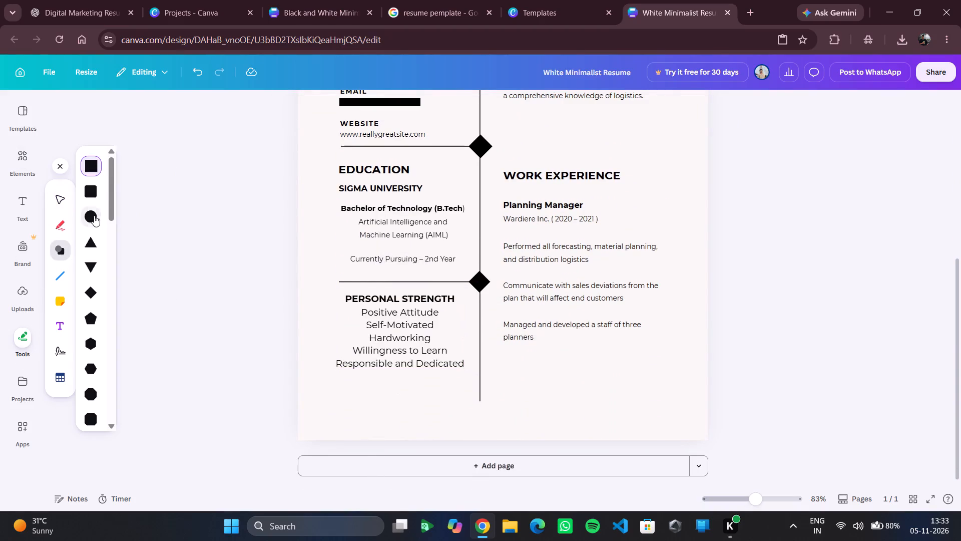
click(325, 272)
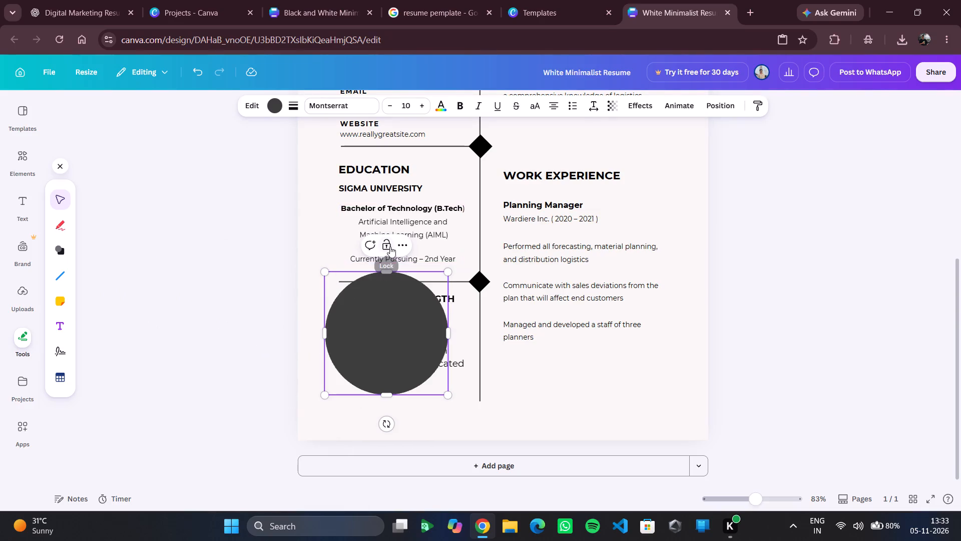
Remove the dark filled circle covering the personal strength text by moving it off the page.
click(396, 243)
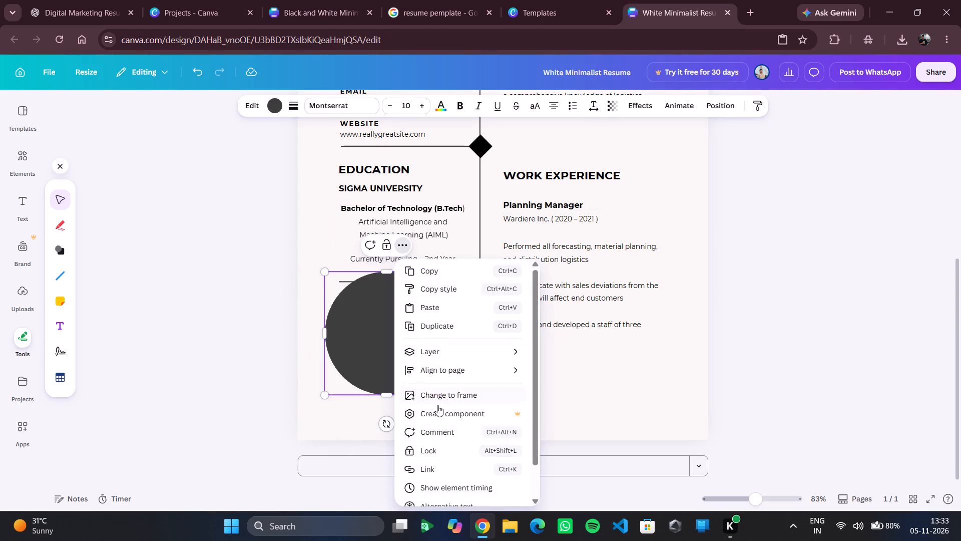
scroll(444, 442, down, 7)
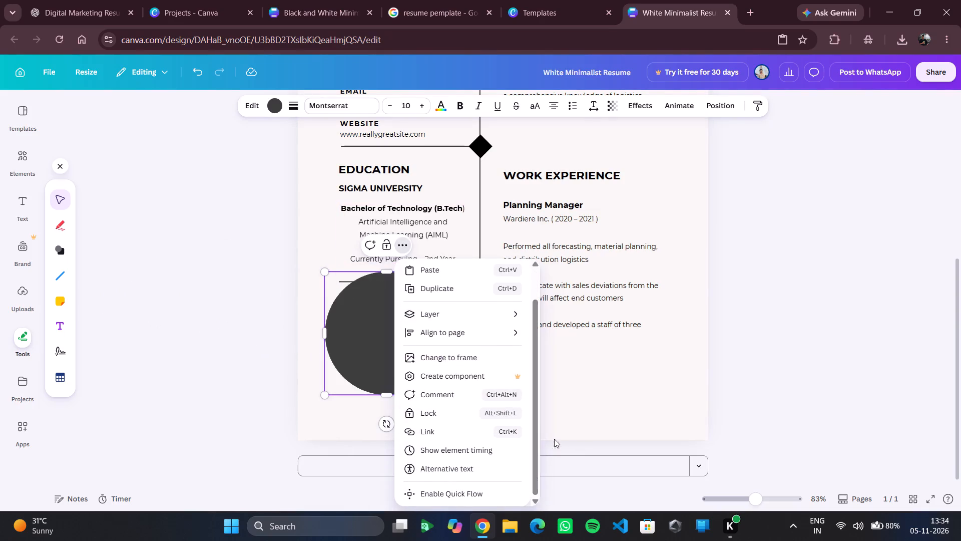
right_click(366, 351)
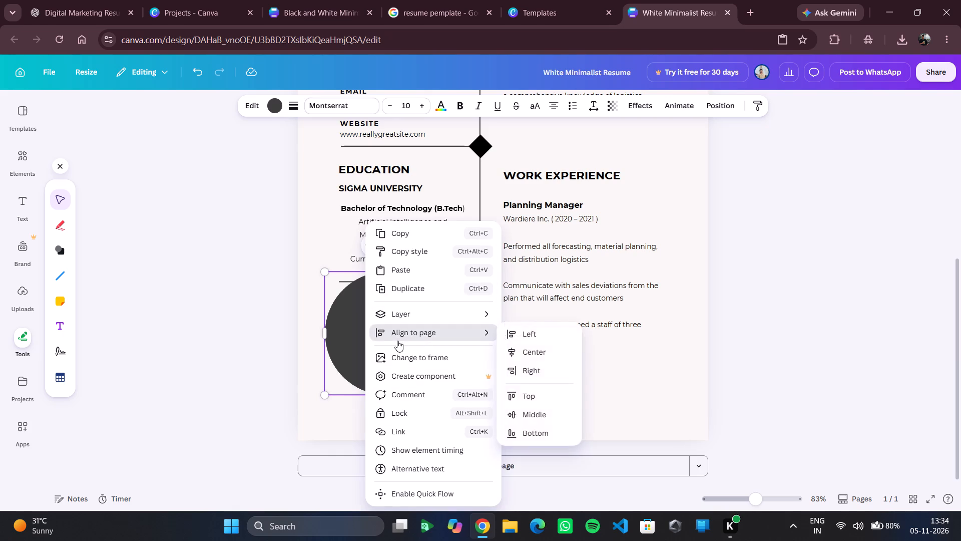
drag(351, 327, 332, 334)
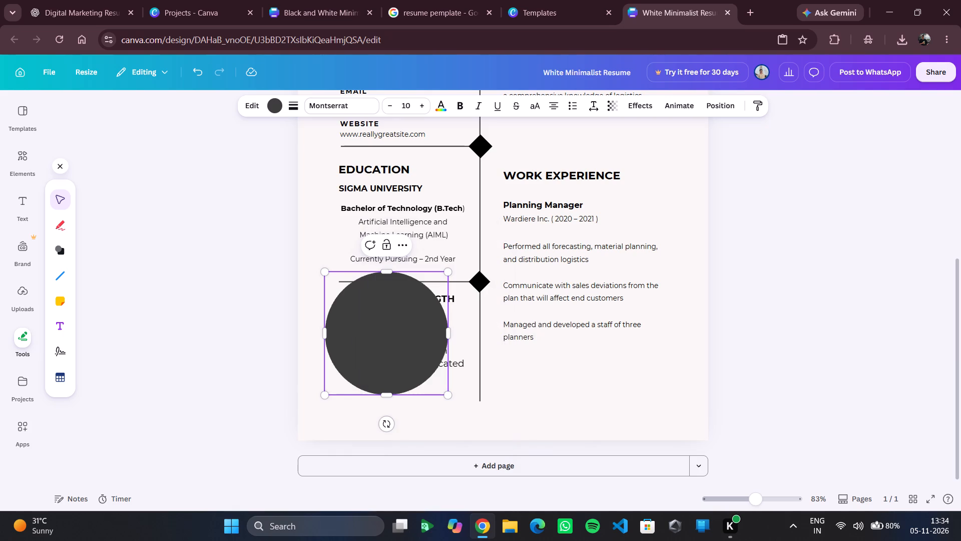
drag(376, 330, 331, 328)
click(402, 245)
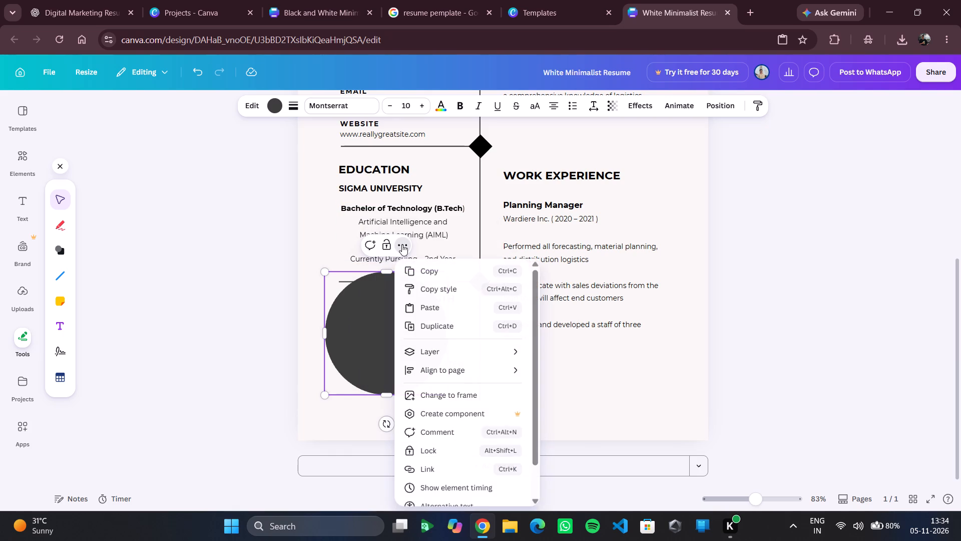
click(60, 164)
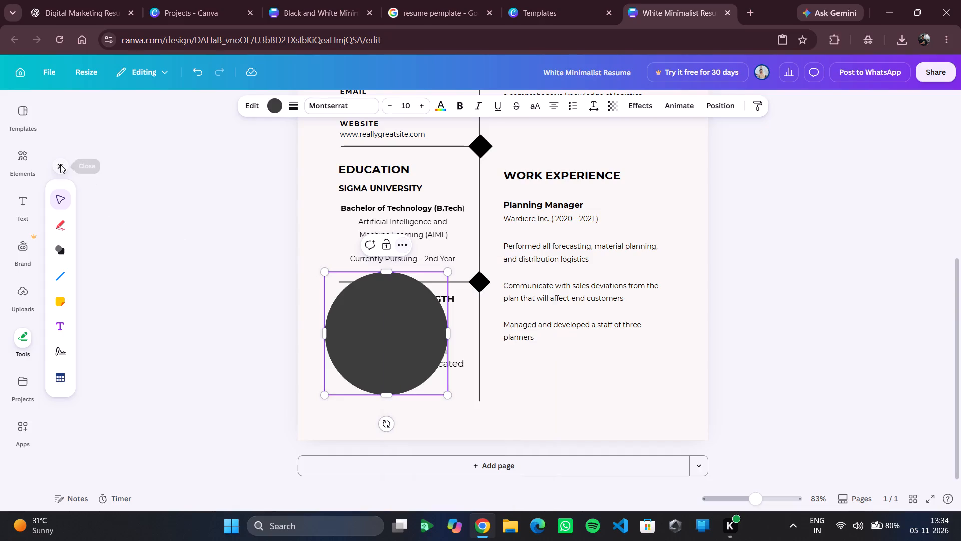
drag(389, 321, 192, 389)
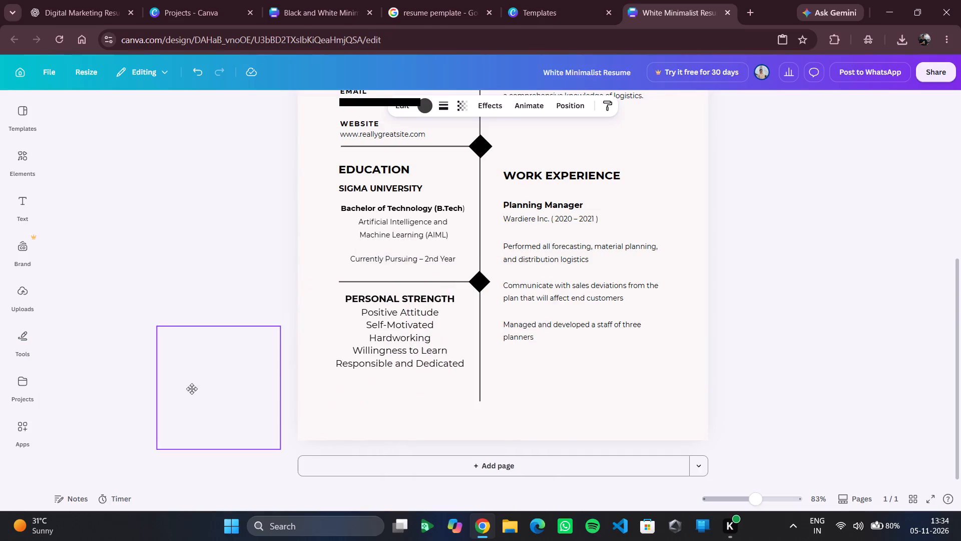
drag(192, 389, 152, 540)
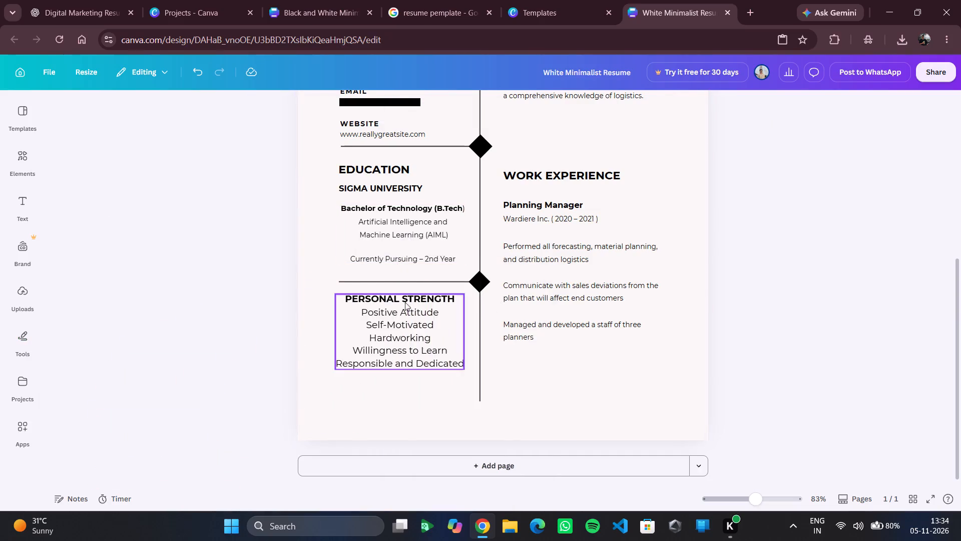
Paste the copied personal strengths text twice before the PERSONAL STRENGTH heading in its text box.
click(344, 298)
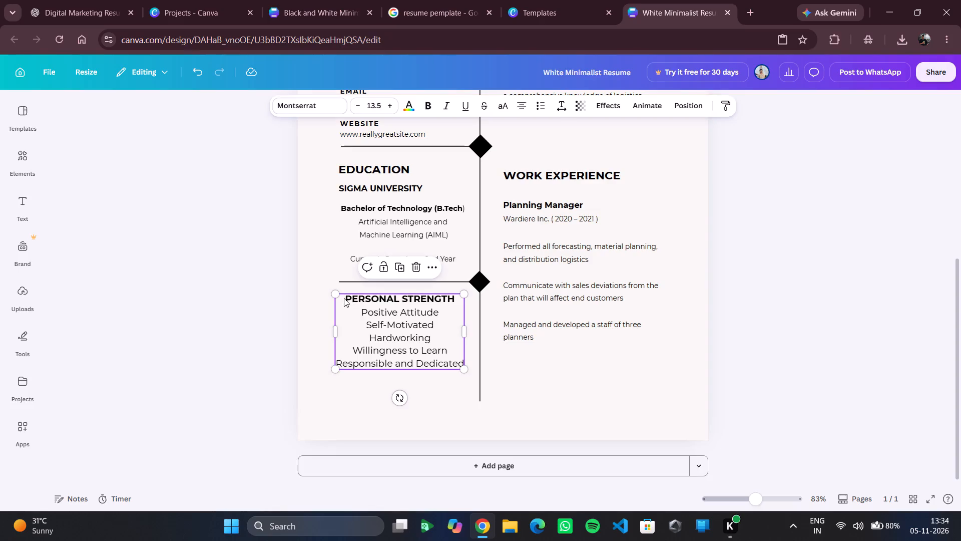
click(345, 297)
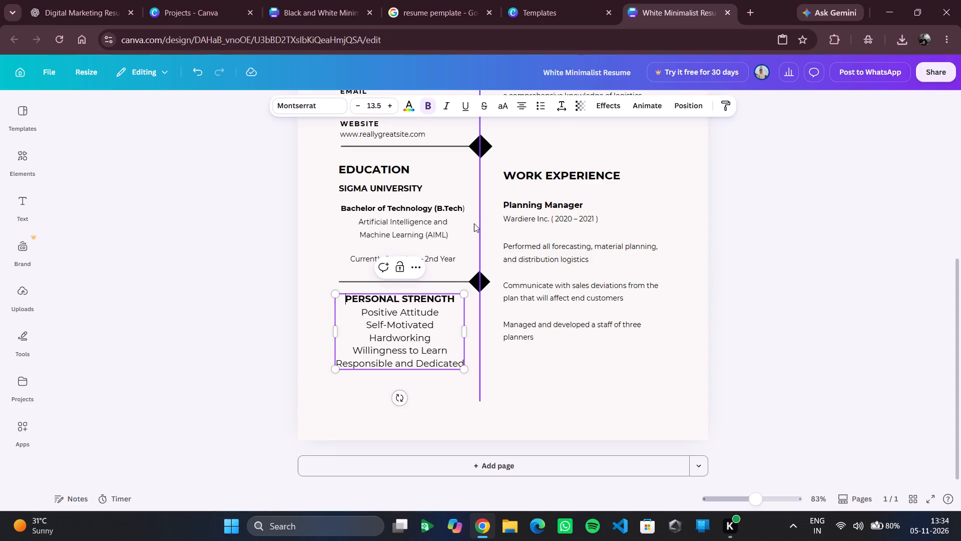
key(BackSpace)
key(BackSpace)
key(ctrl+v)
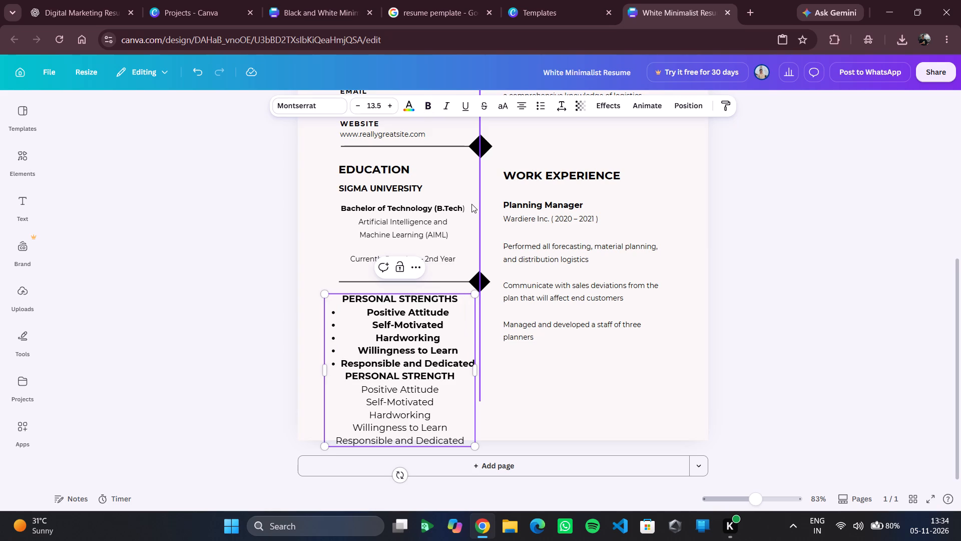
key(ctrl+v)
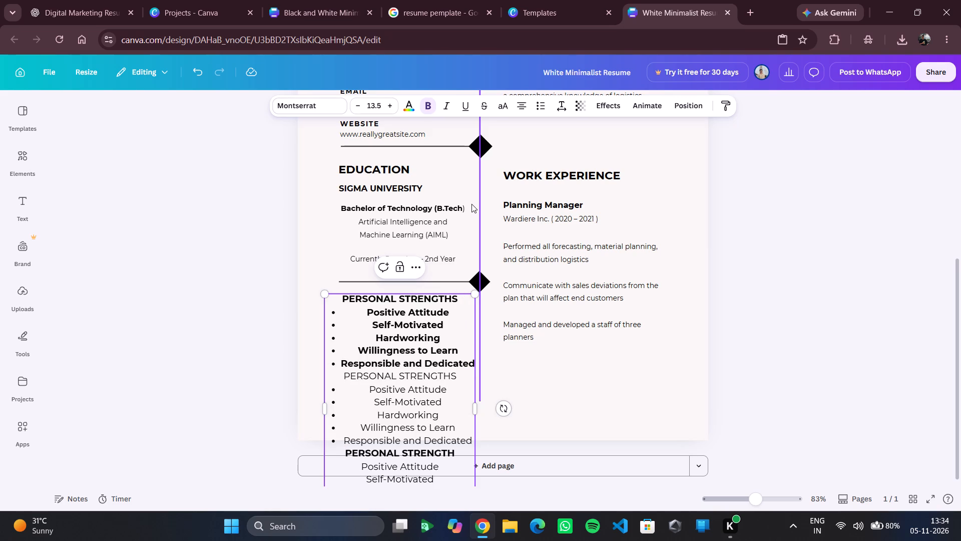
Undo the pastes and the earlier personal strengths edits back to the template's original SKILLS heading and bullet list.
key(ctrl+z)
key(ctrl+z)
key(ctrl+z)
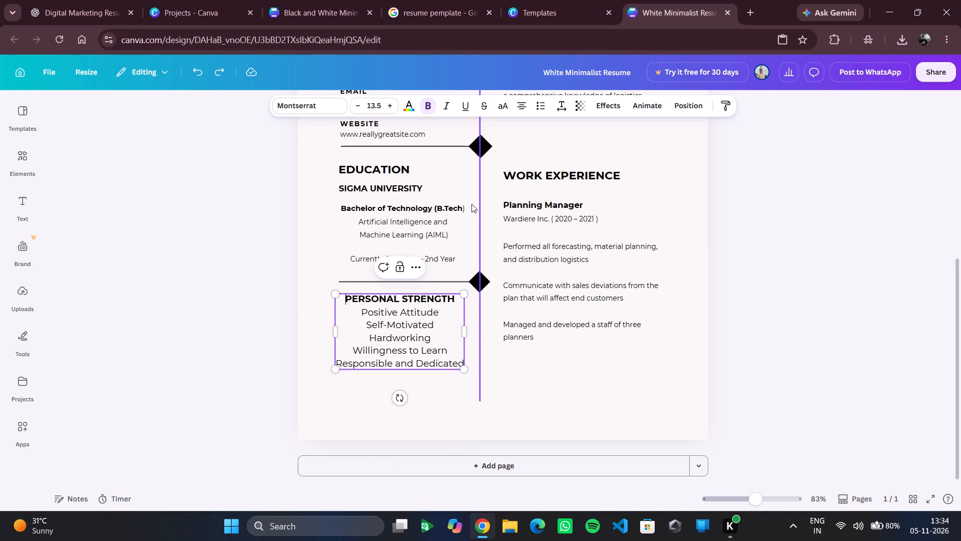
key(ctrl+z)
key(ctrl+z)
key(ctrl+z)
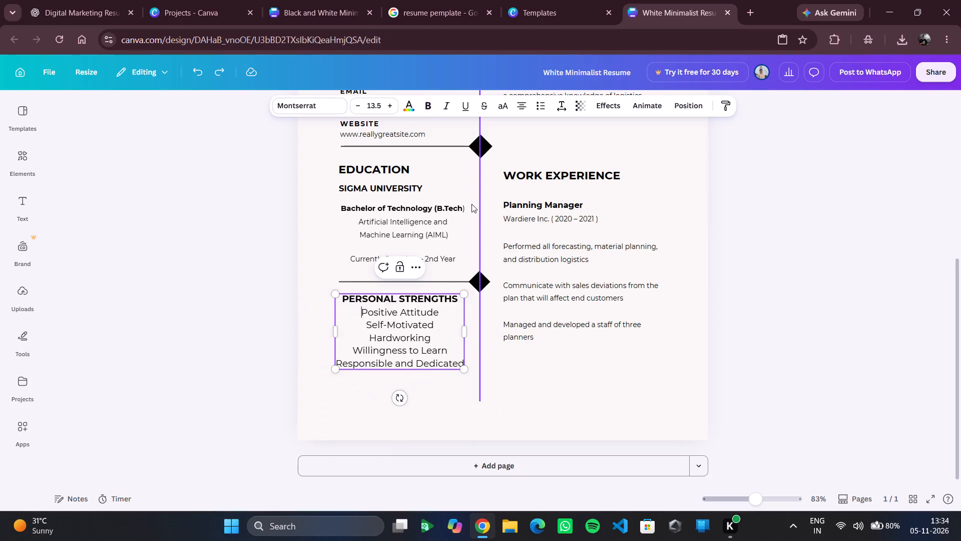
key(ctrl+z)
key(ctrl+z)
key(ctrl+z)
key(ctrl+z)
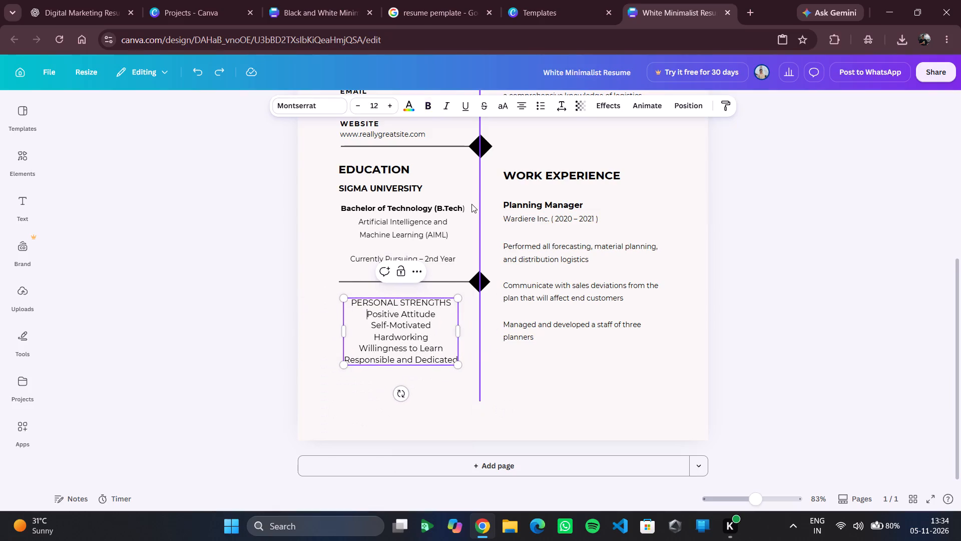
key(ctrl+z)
key(ctrl+z)
key(ctrl+z)
key(ctrl+z)
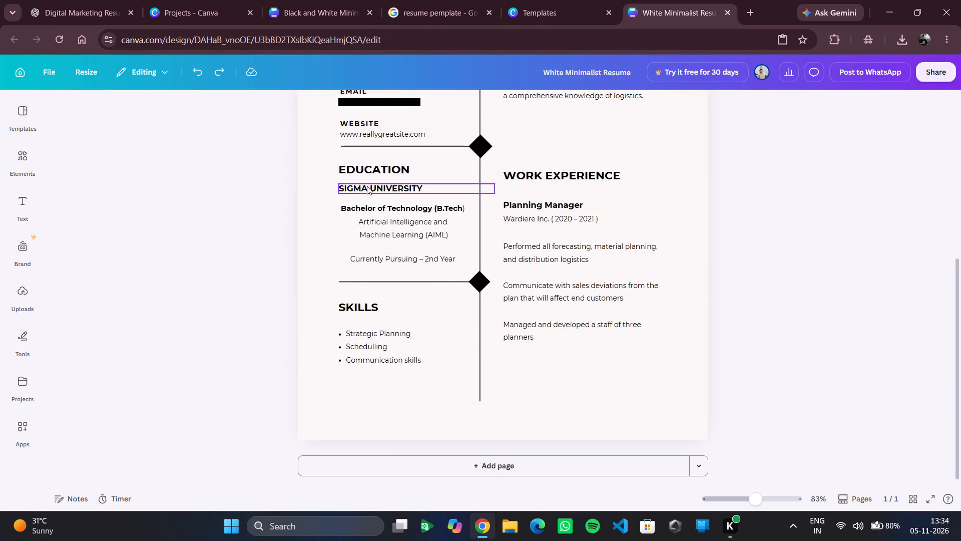
Look over the resume page from the name header down to the SKILLS section.
scroll(406, 218, up, 2)
scroll(406, 218, down, 2)
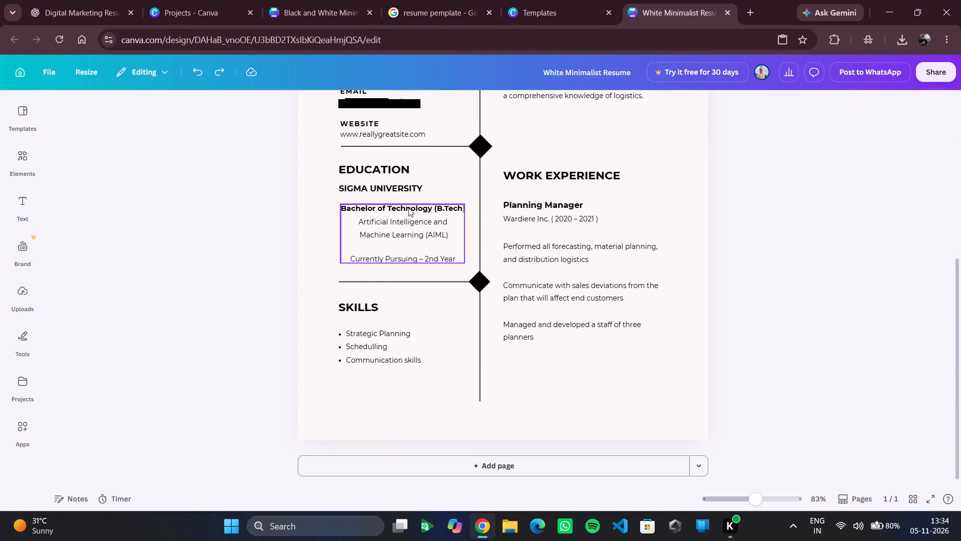
scroll(408, 208, up, 1)
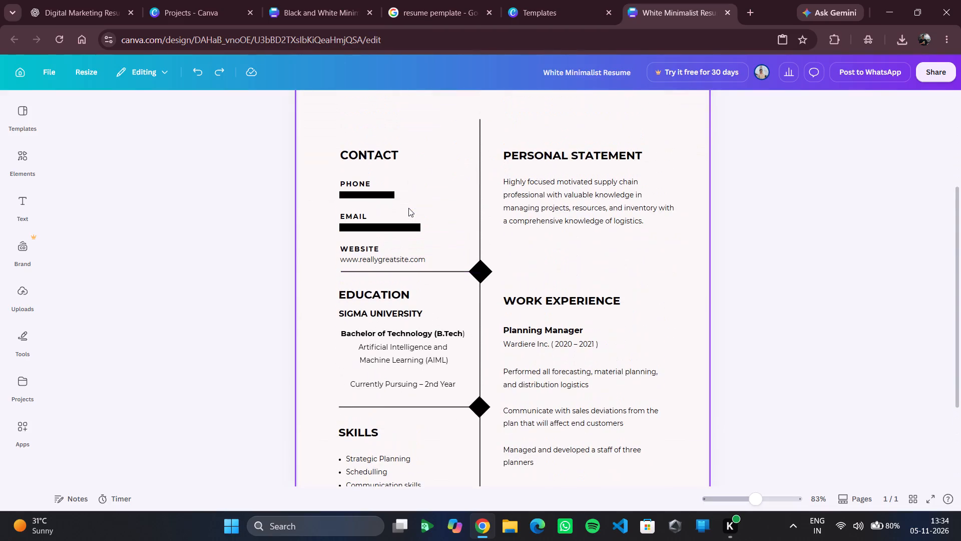
scroll(408, 208, up, 2)
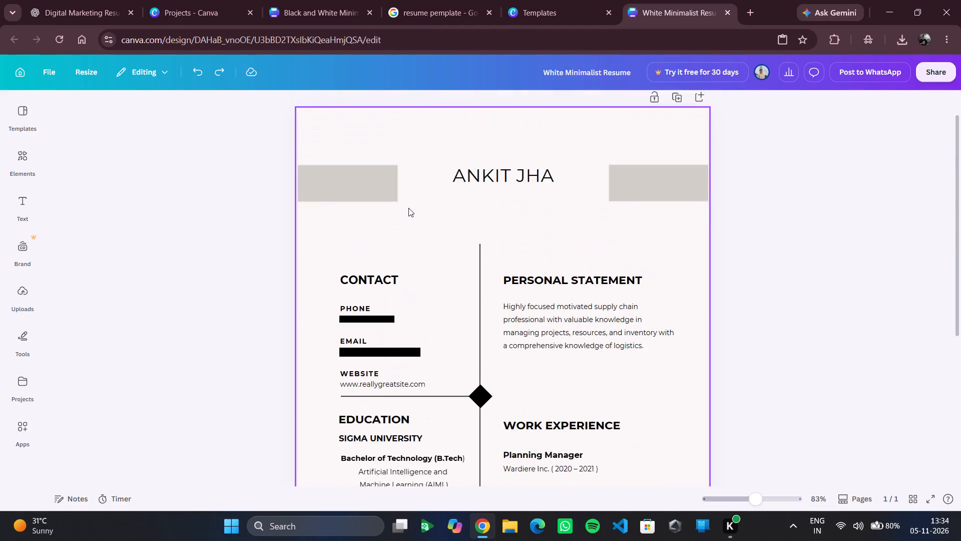
scroll(408, 208, down, 1)
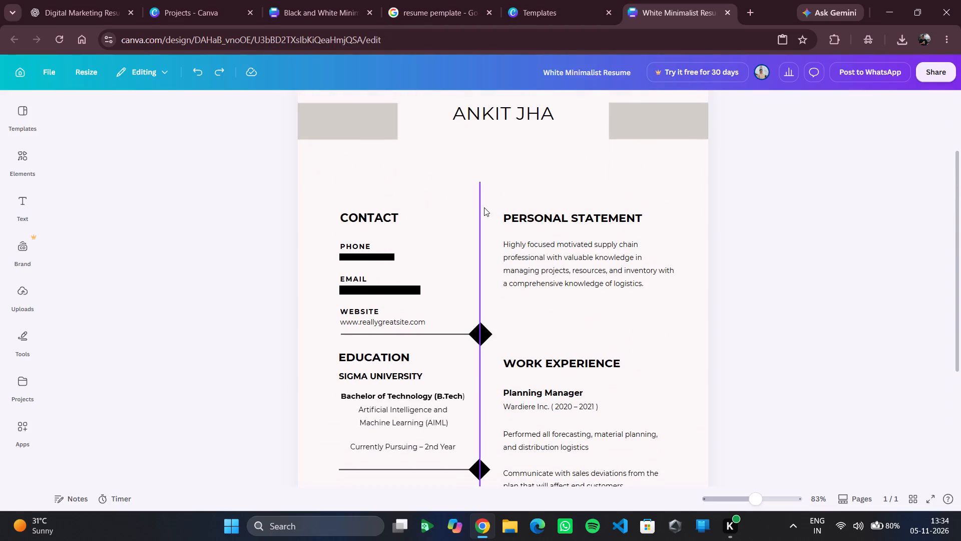
scroll(484, 207, down, 2)
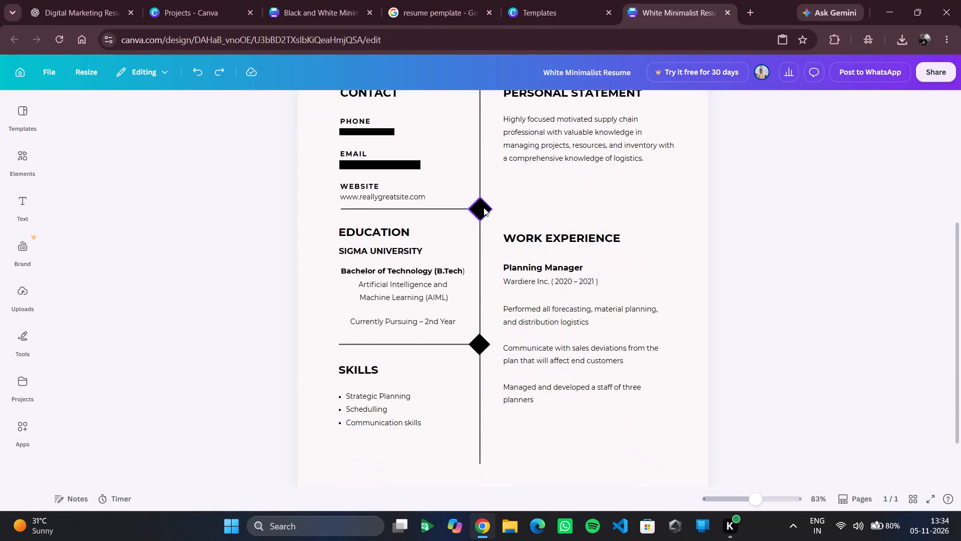
scroll(482, 206, down, 2)
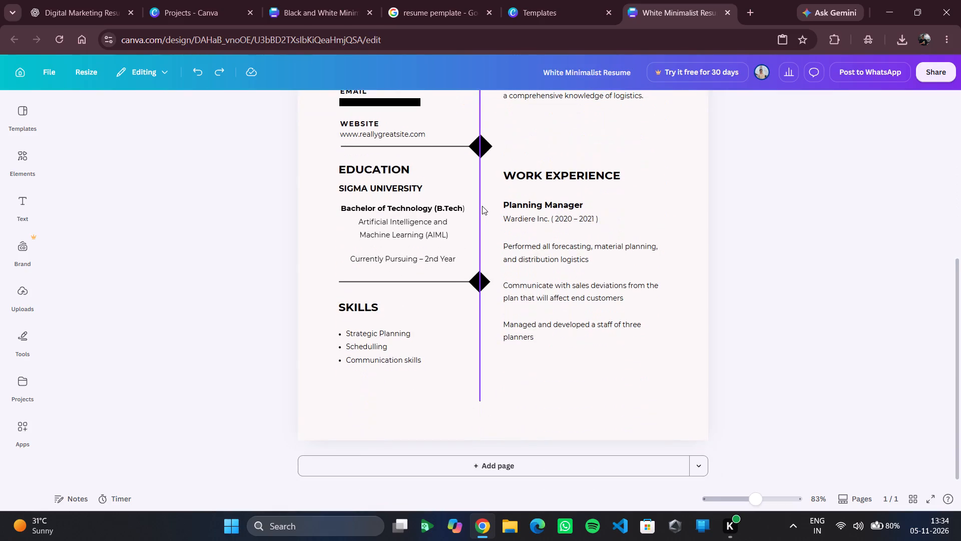
scroll(481, 204, up, 5)
scroll(481, 204, down, 2)
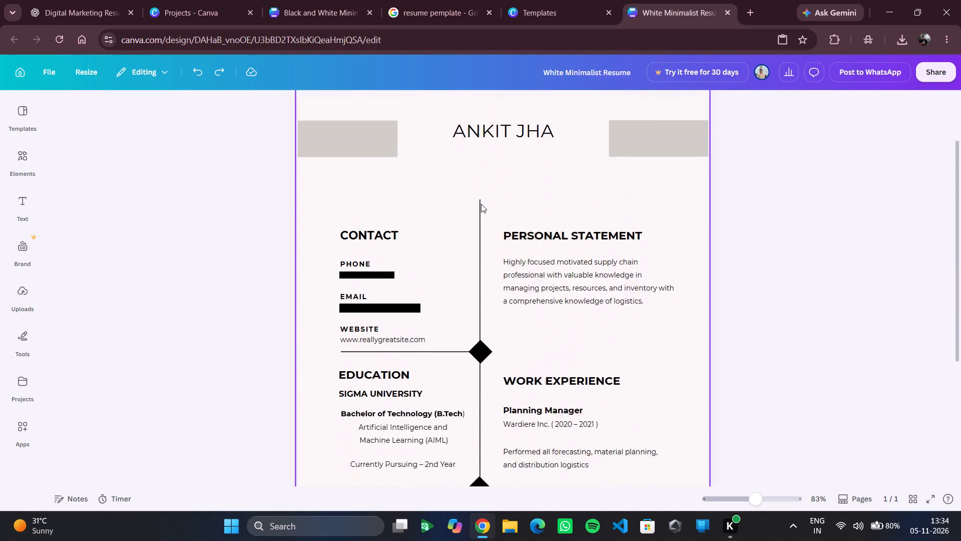
scroll(481, 204, up, 1)
scroll(481, 204, down, 1)
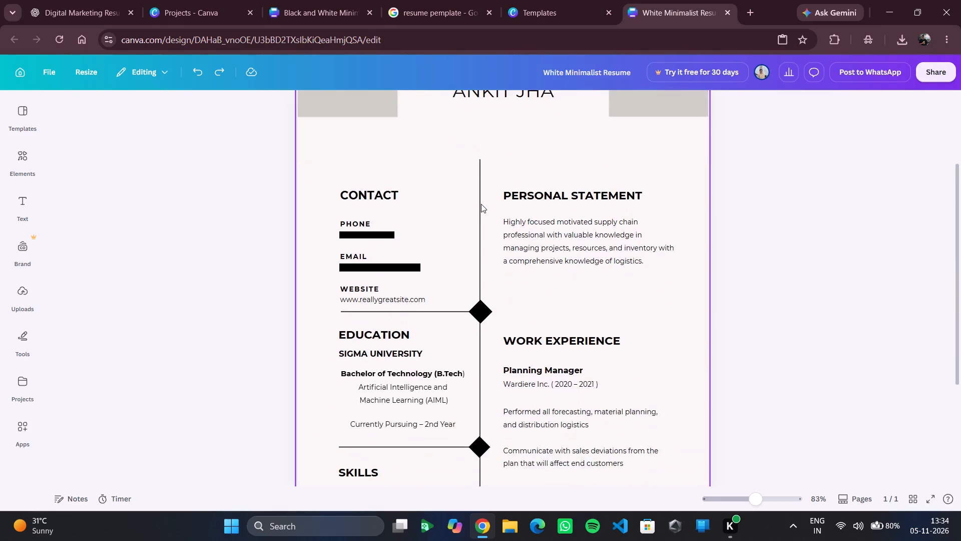
scroll(481, 204, down, 3)
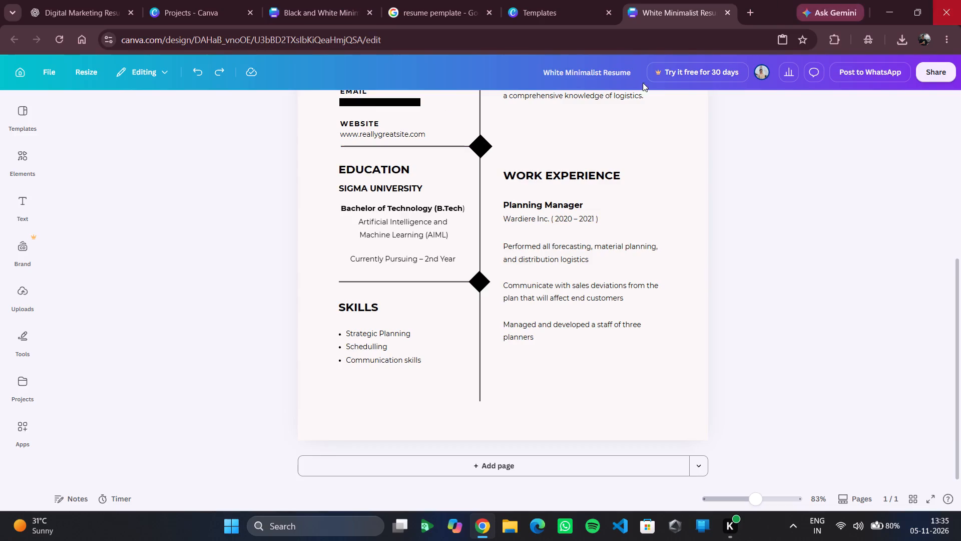
click(346, 303)
click(86, 0)
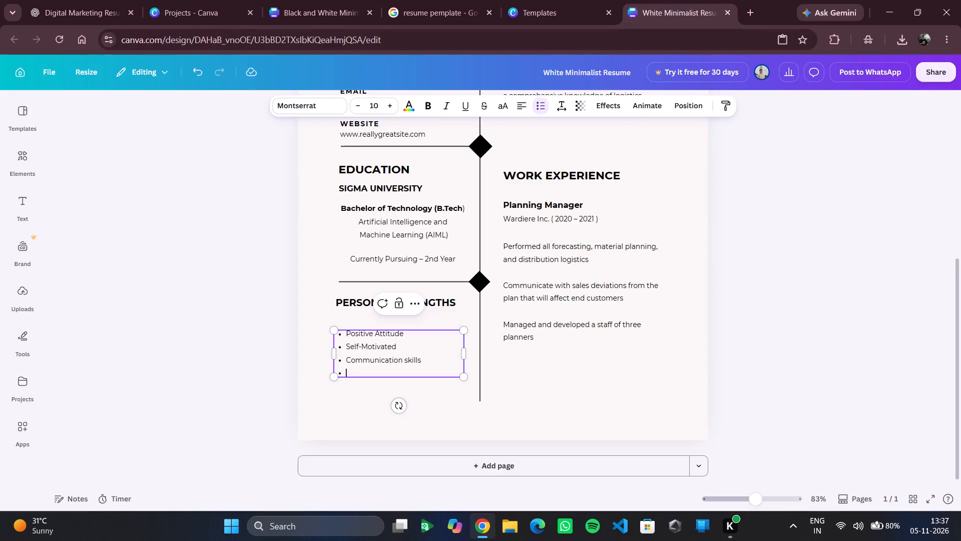
key(ctrl+v)
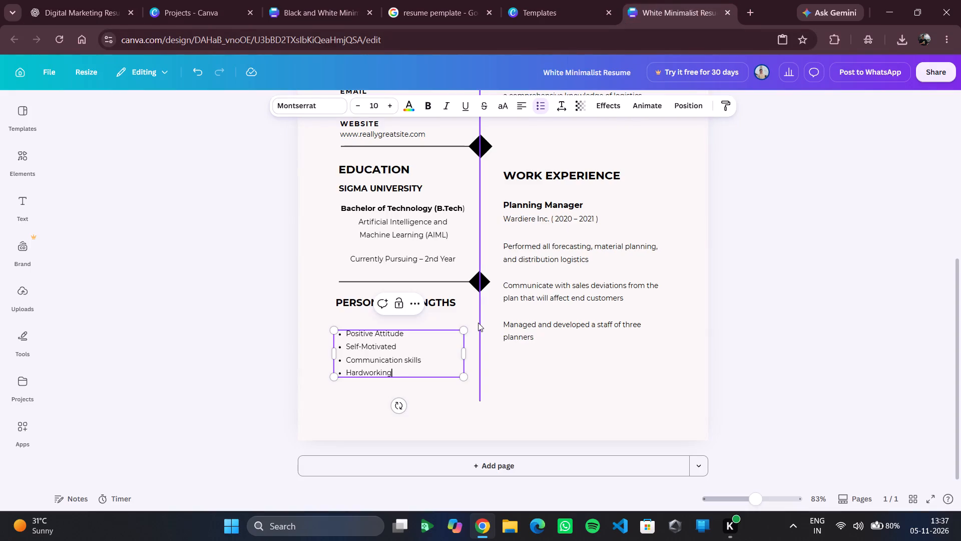
click(549, 376)
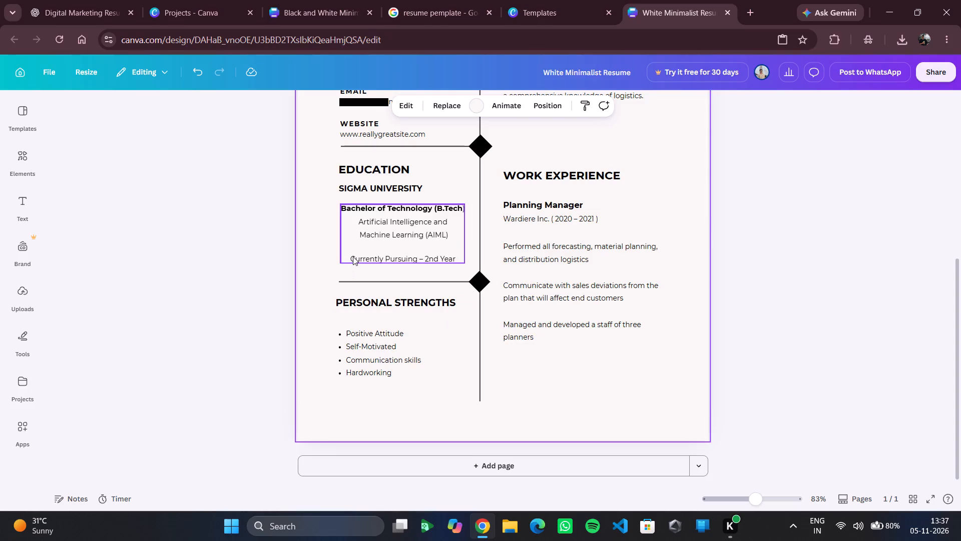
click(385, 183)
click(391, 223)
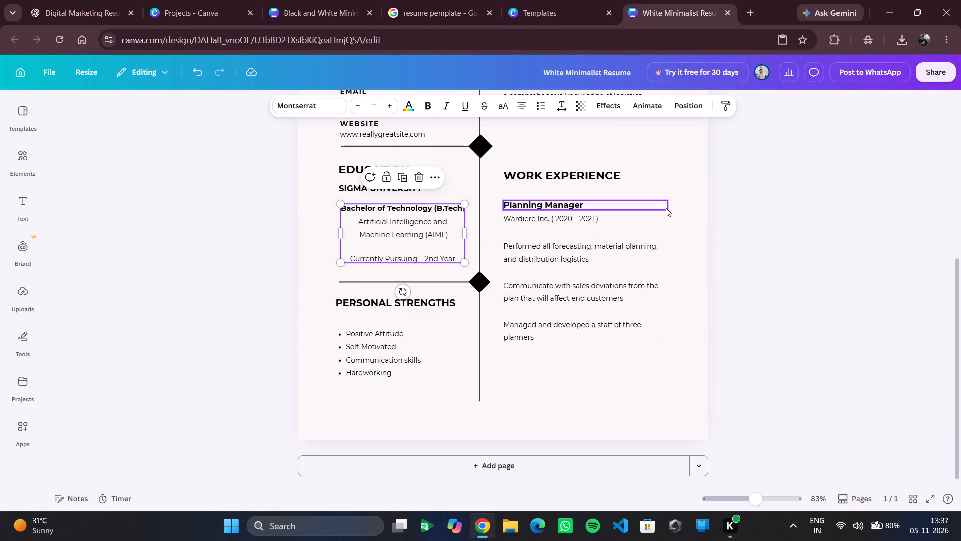
Remove the bold formatting from the "Bachelor of Technology (B.Tech)" line under EDUCATION.
click(666, 208)
scroll(587, 292, up, 1)
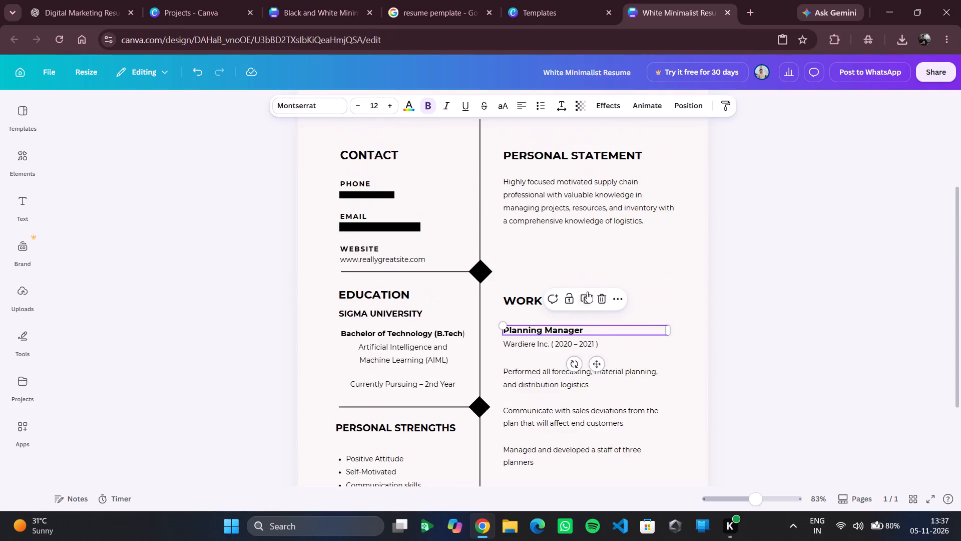
scroll(587, 292, down, 2)
scroll(590, 272, up, 1)
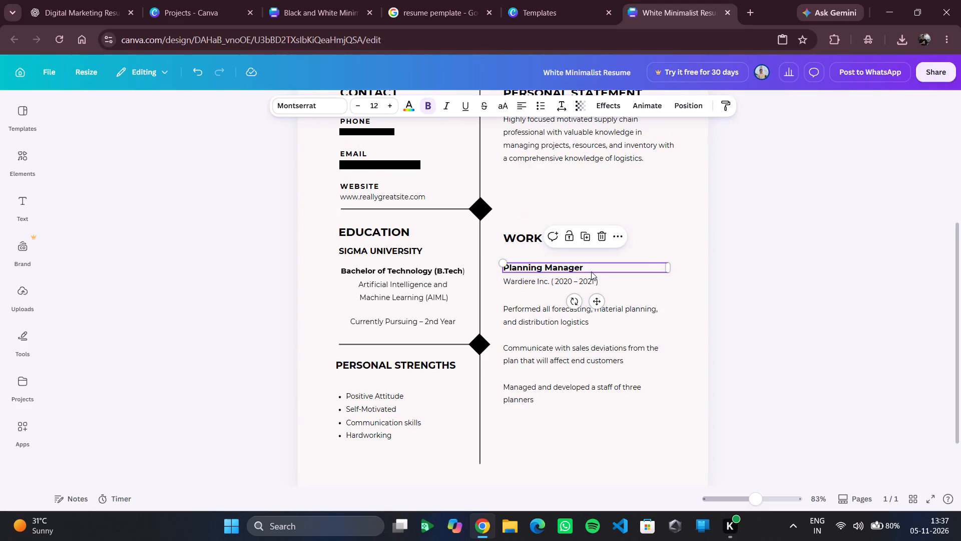
click(448, 269)
click(454, 269)
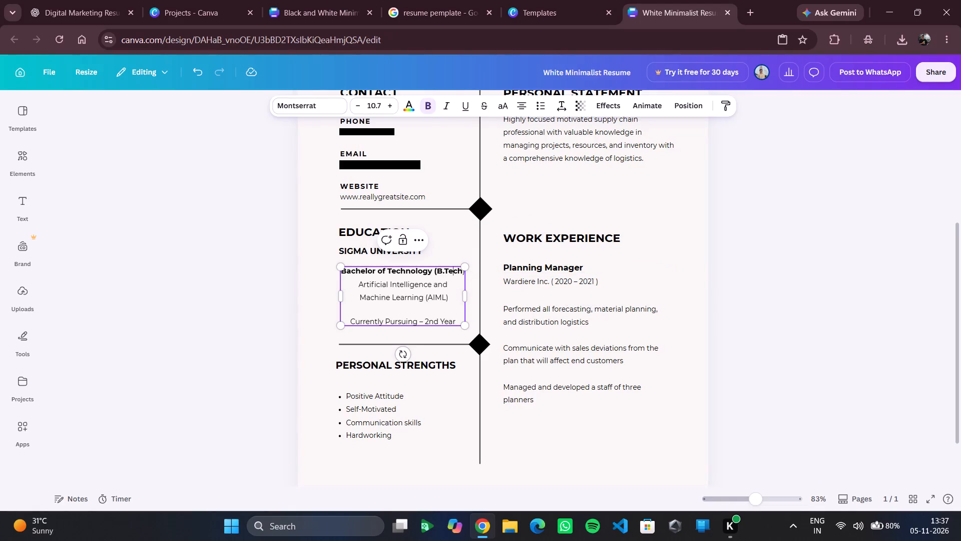
drag(462, 270, 378, 275)
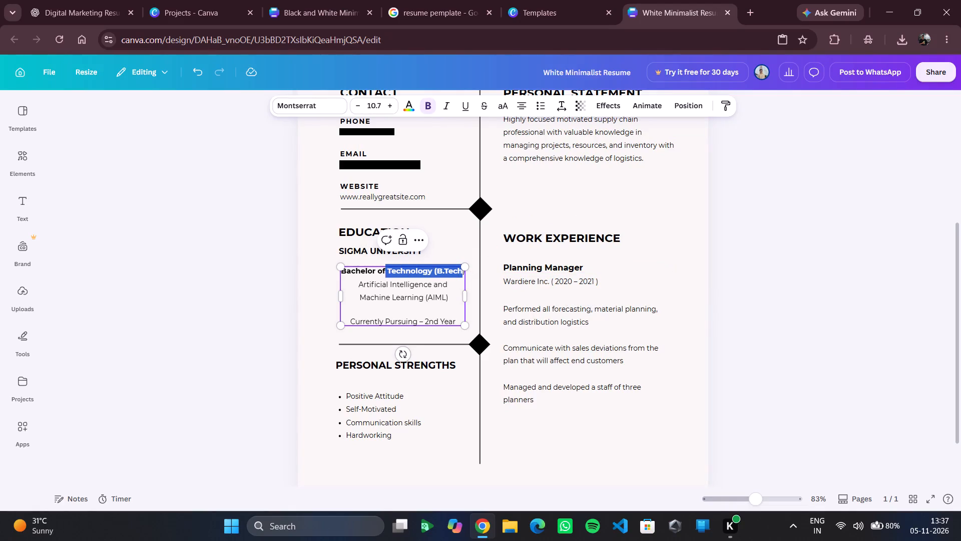
drag(378, 275, 342, 275)
click(424, 108)
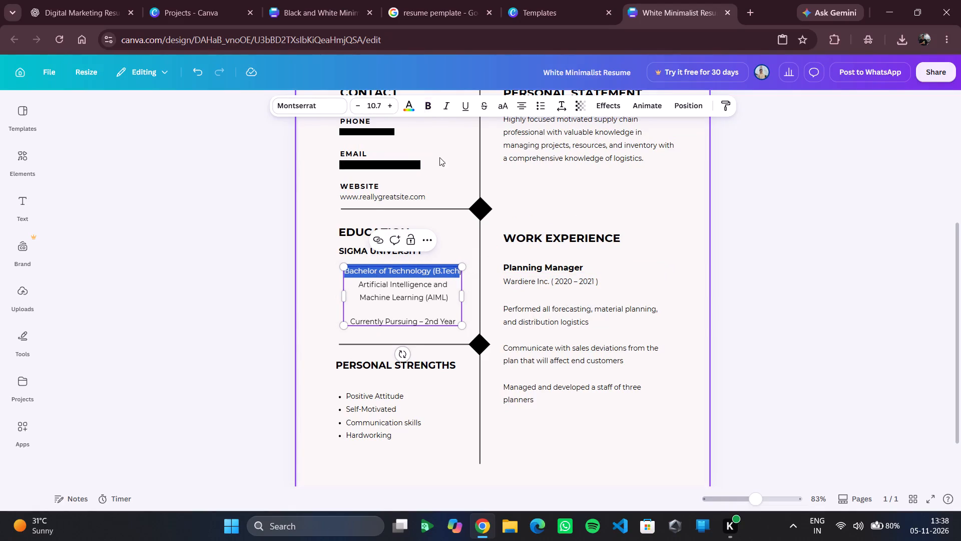
click(466, 208)
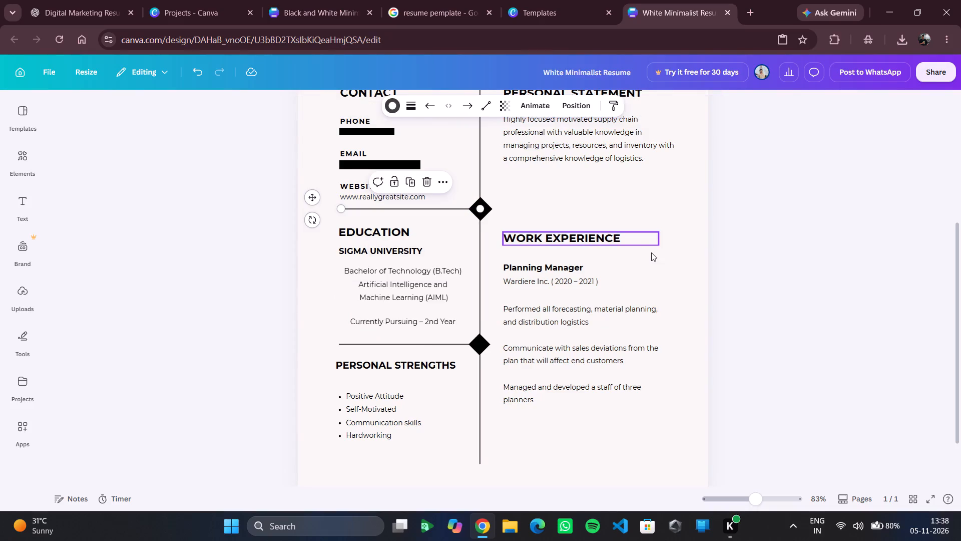
scroll(653, 252, up, 1)
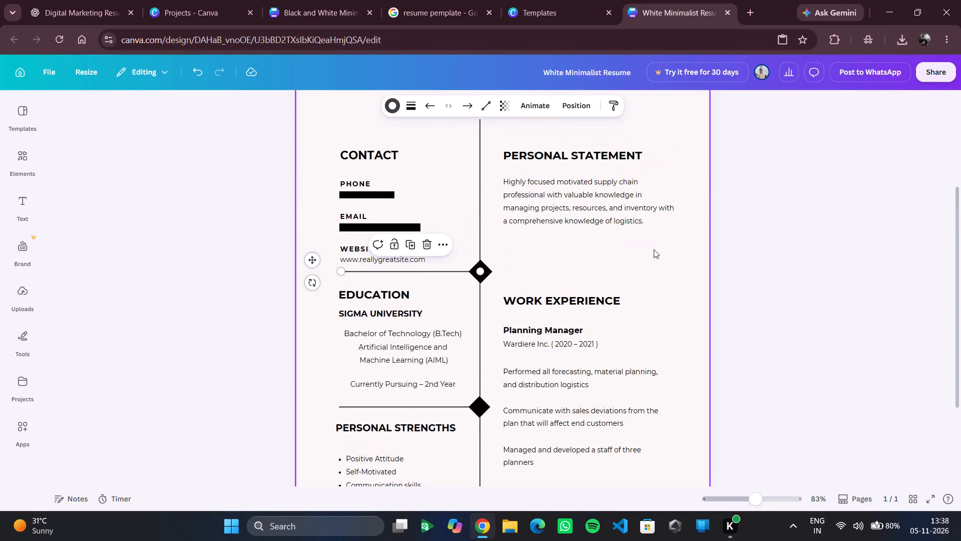
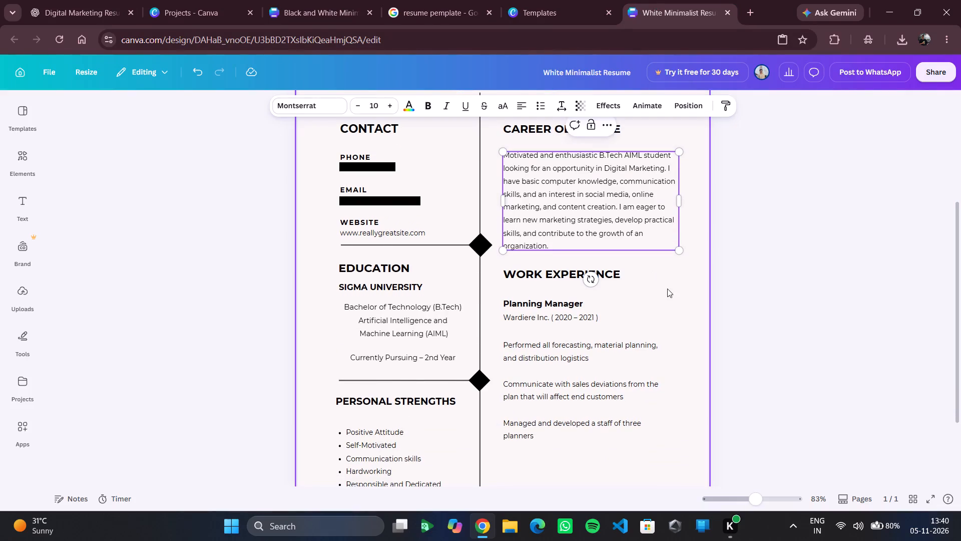
click(675, 301)
Move the CAREER OBJECTIVE heading and its paragraph slightly up to widen the gap above WORK EXPERIENCE.
scroll(672, 286, up, 1)
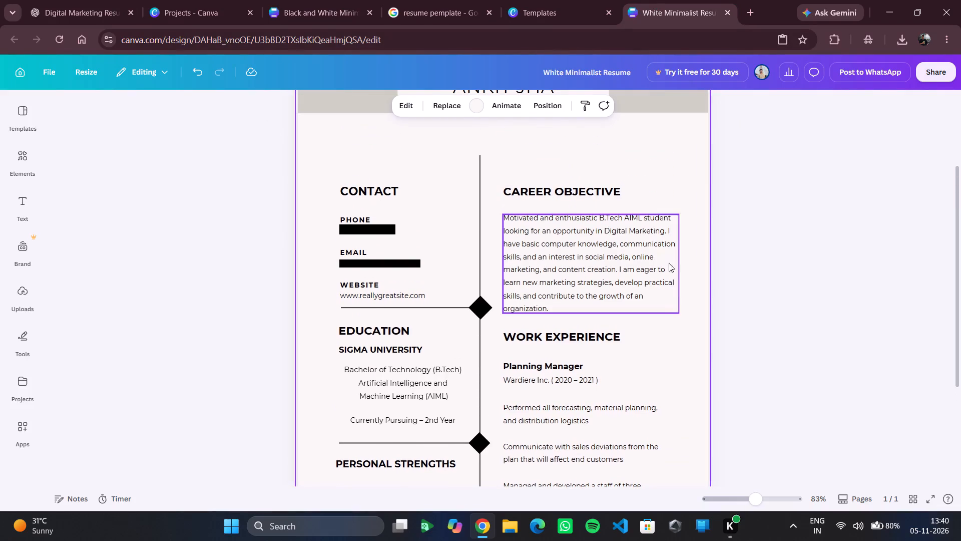
drag(553, 192, 553, 186)
click(562, 235)
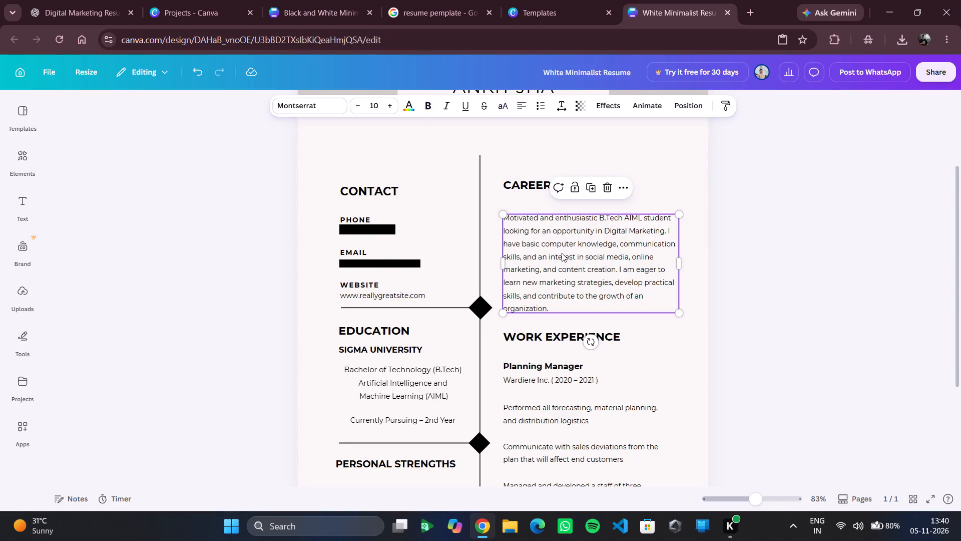
drag(561, 254, 558, 244)
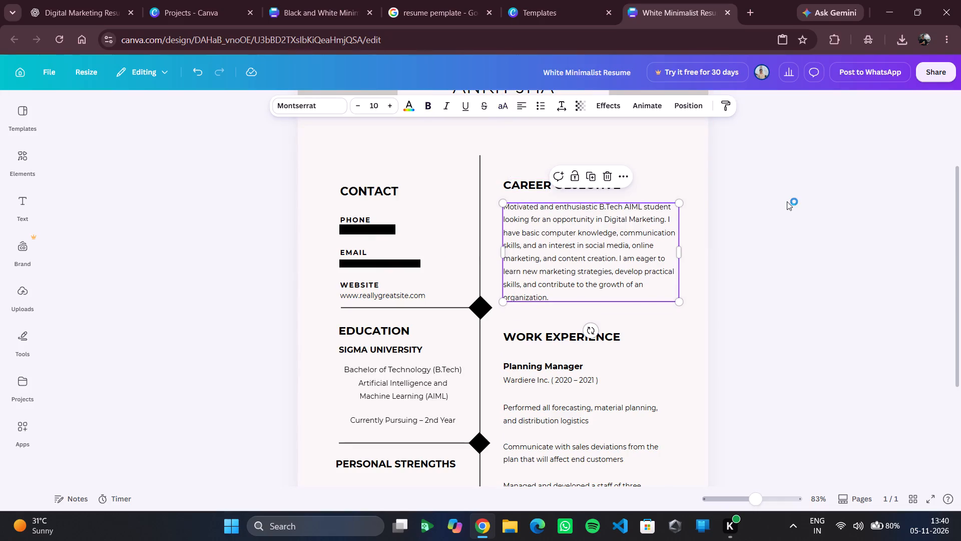
Move the CONTACT heading level with CAREER OBJECTIVE and shift the PHONE and EMAIL labels with their details up beneath it, closer together.
drag(361, 196, 361, 189)
drag(353, 220, 353, 212)
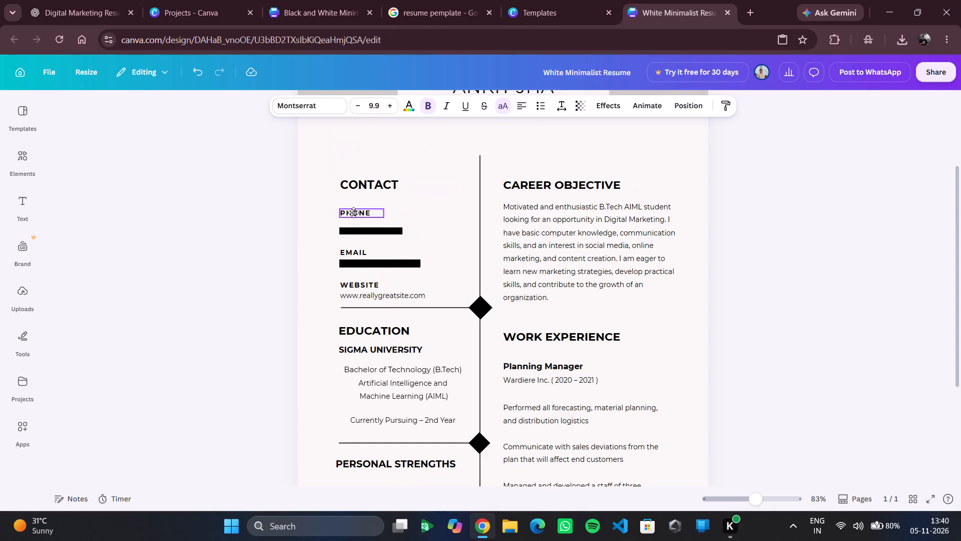
drag(353, 212, 354, 209)
drag(355, 229, 355, 224)
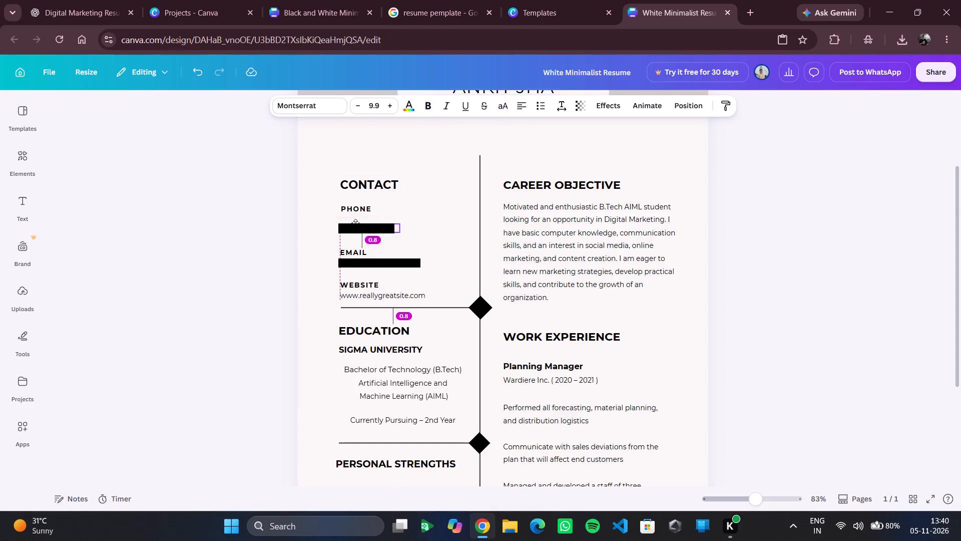
drag(355, 224, 355, 219)
drag(343, 252, 343, 251)
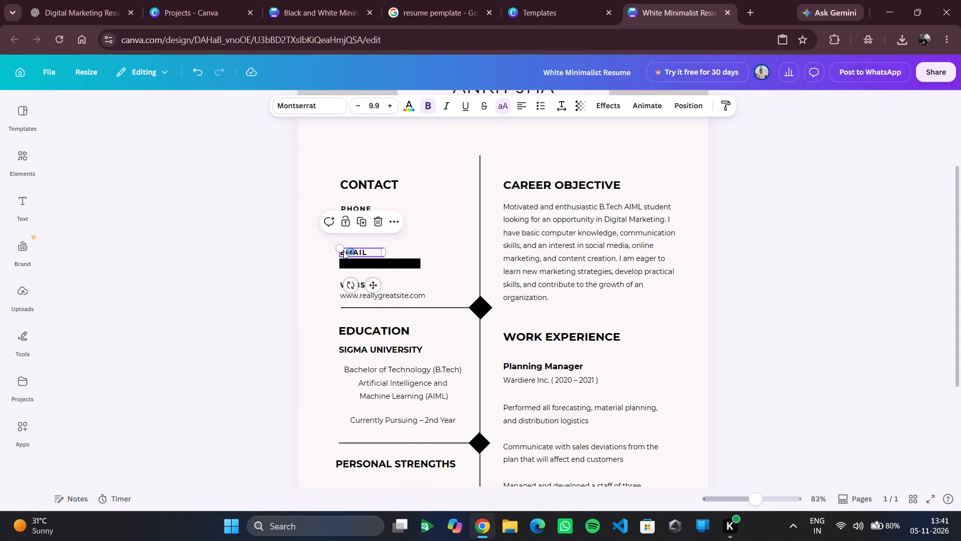
drag(343, 251, 344, 236)
drag(347, 261, 347, 246)
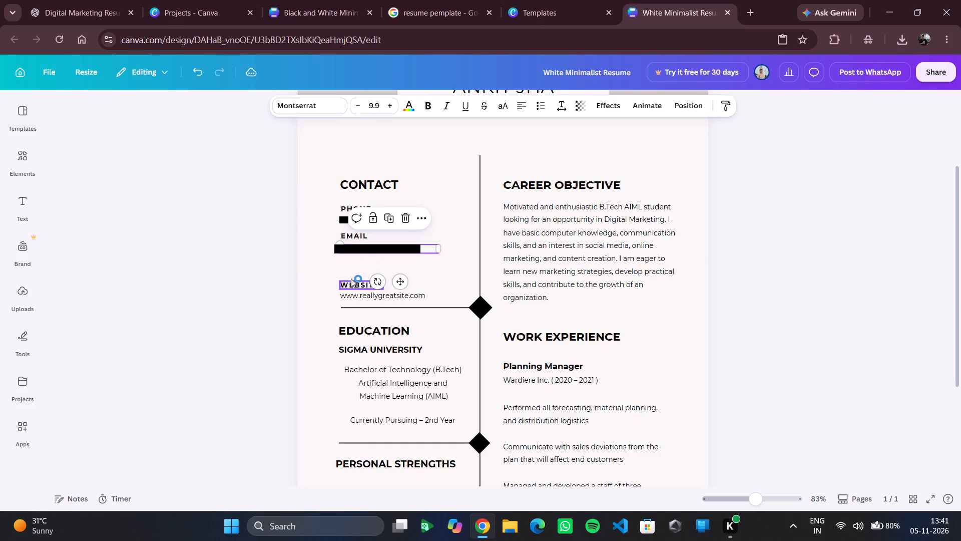
Move the WEBSITE label up below the email entry and place the website address beneath it with a small gap.
drag(351, 279, 351, 259)
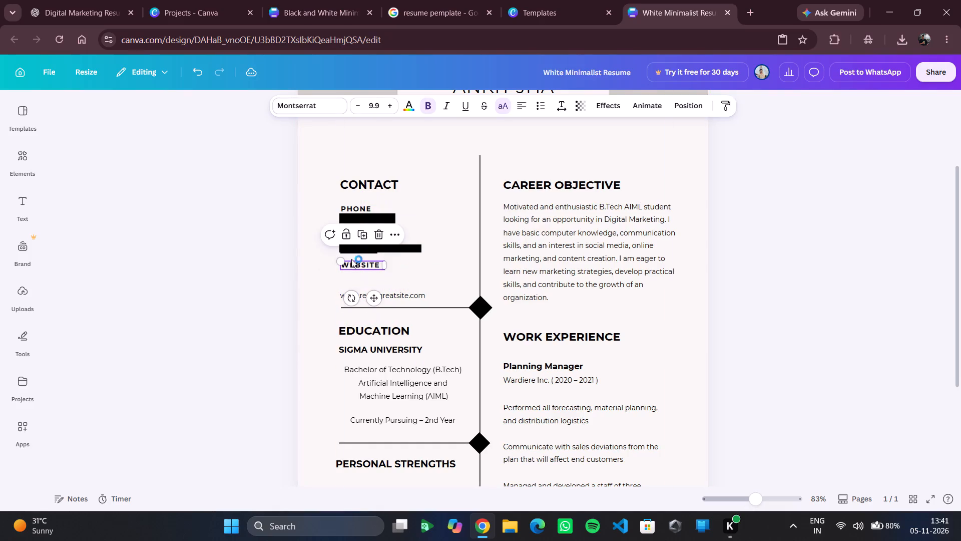
drag(399, 294, 400, 293)
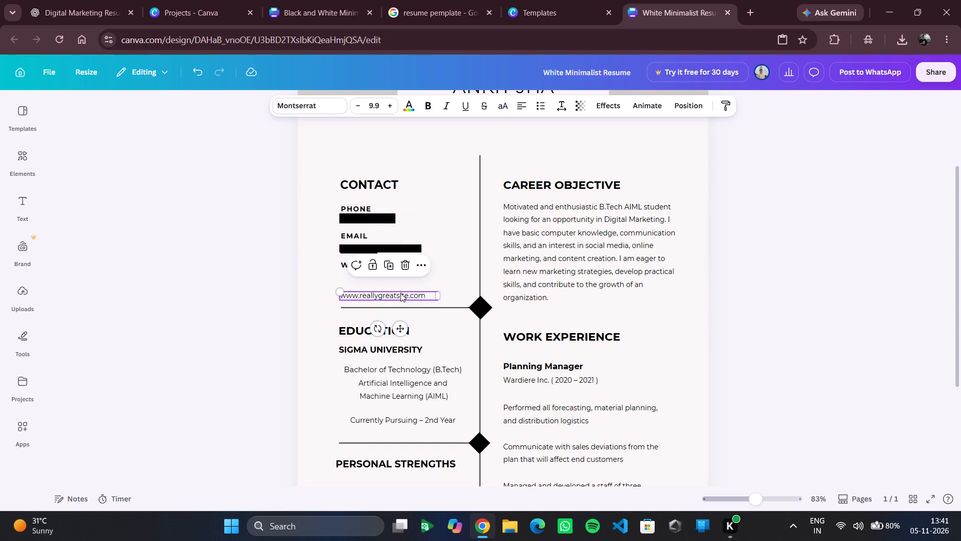
drag(400, 293, 398, 274)
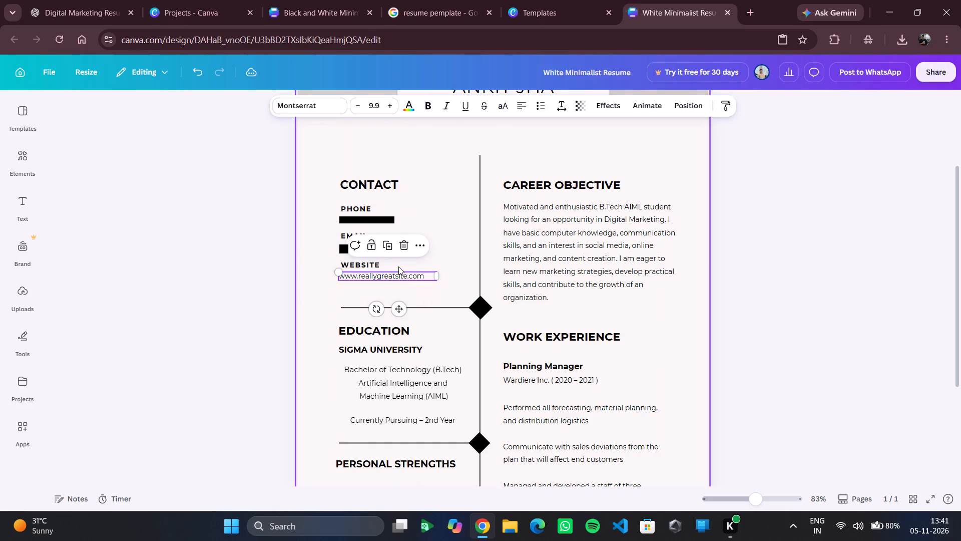
click(373, 265)
click(420, 257)
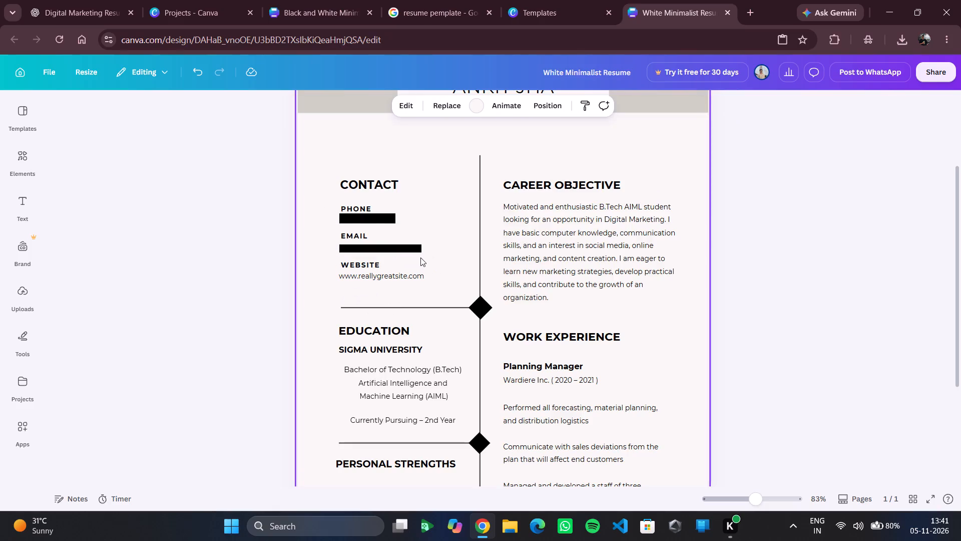
click(345, 278)
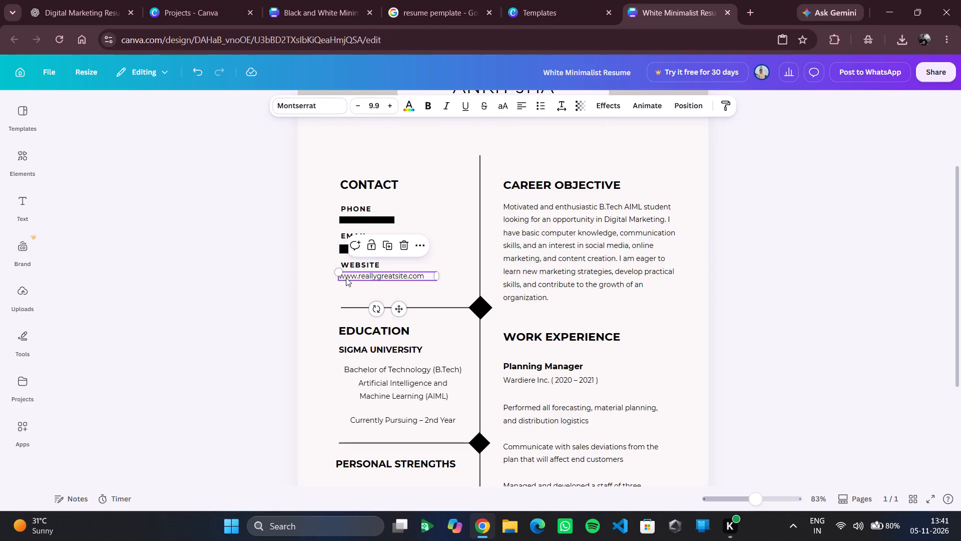
click(447, 247)
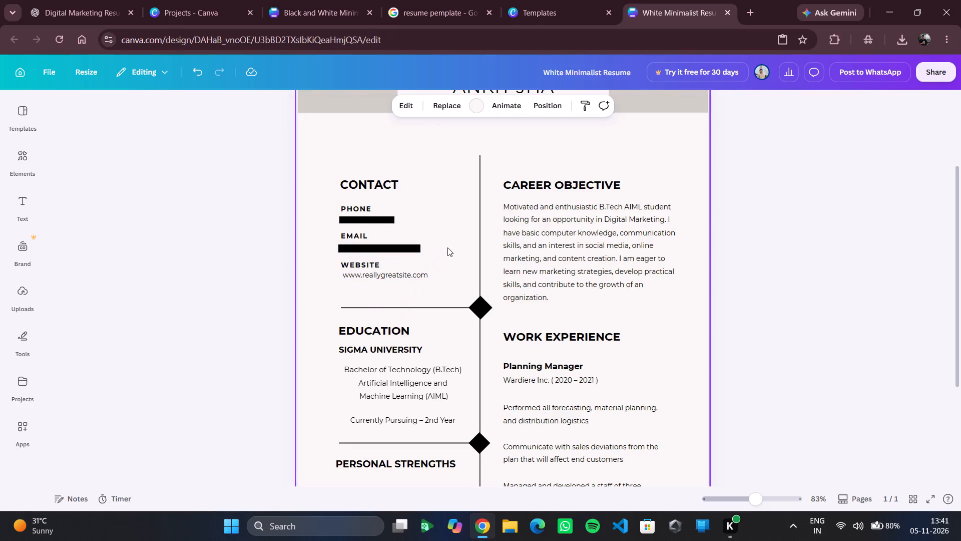
drag(368, 277, 369, 277)
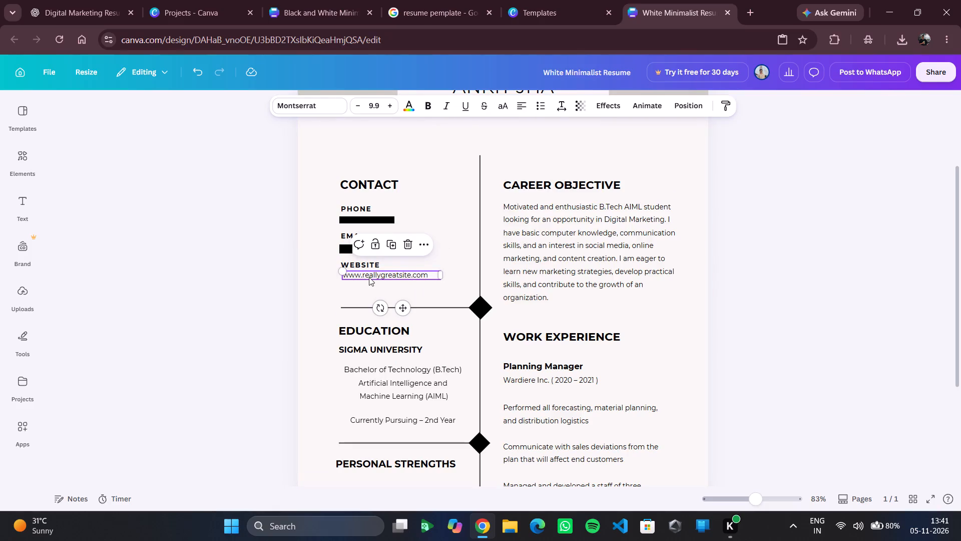
drag(369, 277, 369, 282)
click(411, 261)
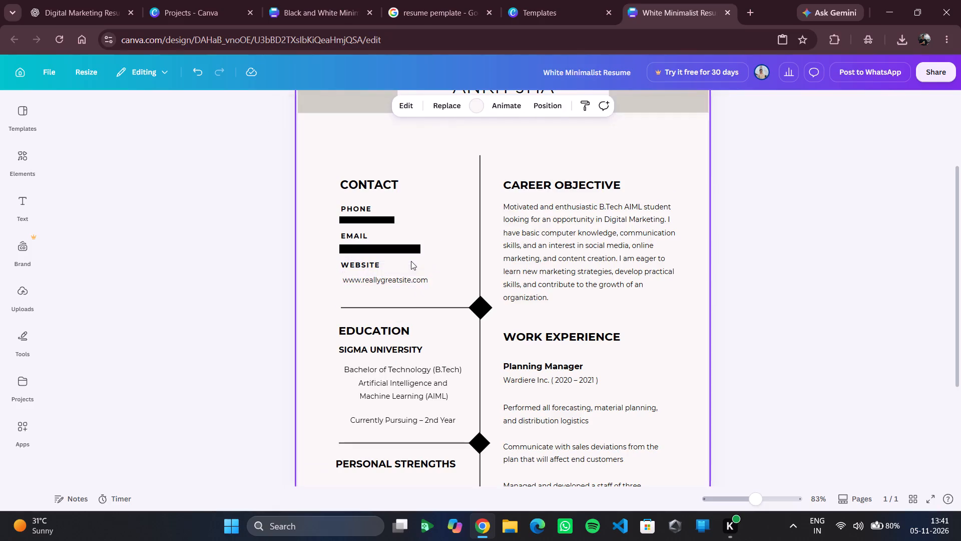
Nudge the website address up closer to the WEBSITE label and line it up with that label's start.
click(355, 279)
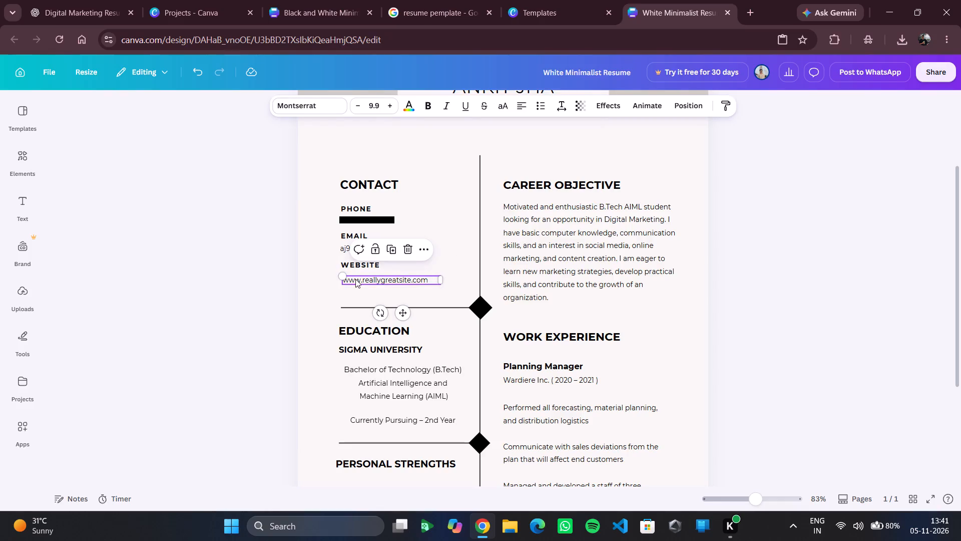
click(459, 264)
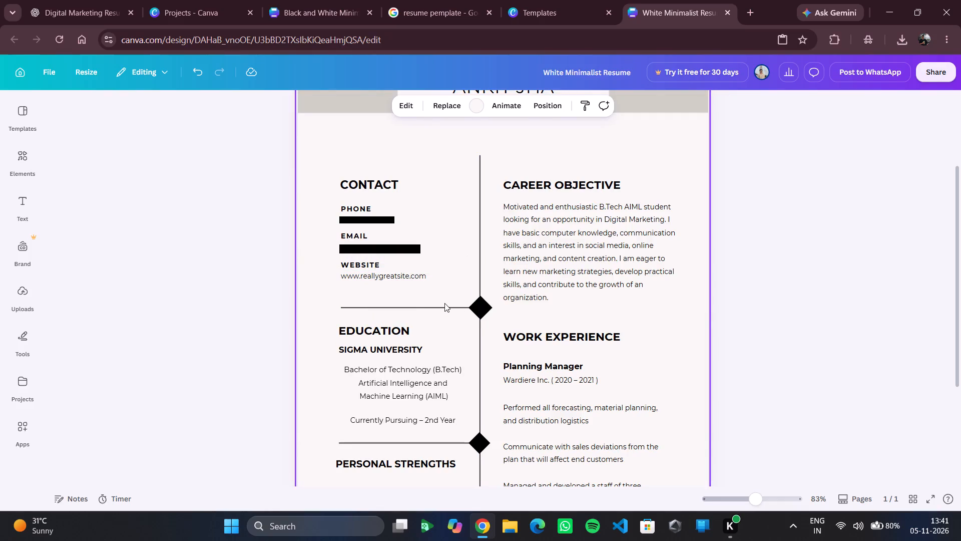
Move the upper black diamond and its horizontal divider line slightly up, closer to the website address.
drag(479, 307, 480, 293)
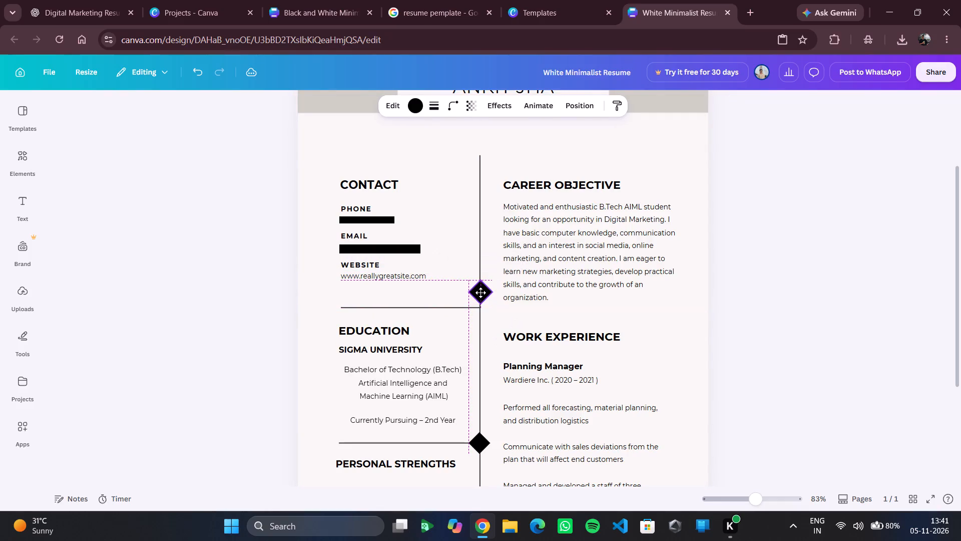
drag(480, 293, 481, 299)
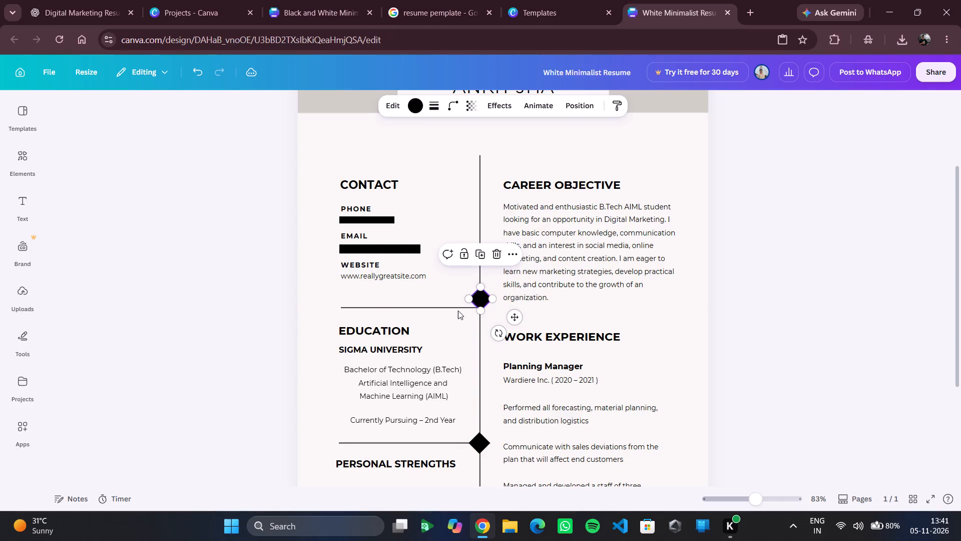
drag(455, 306, 455, 299)
Shift the EDUCATION heading, SIGMA UNIVERSITY and the B.Tech degree text slightly up beneath the raised divider.
drag(408, 330, 408, 323)
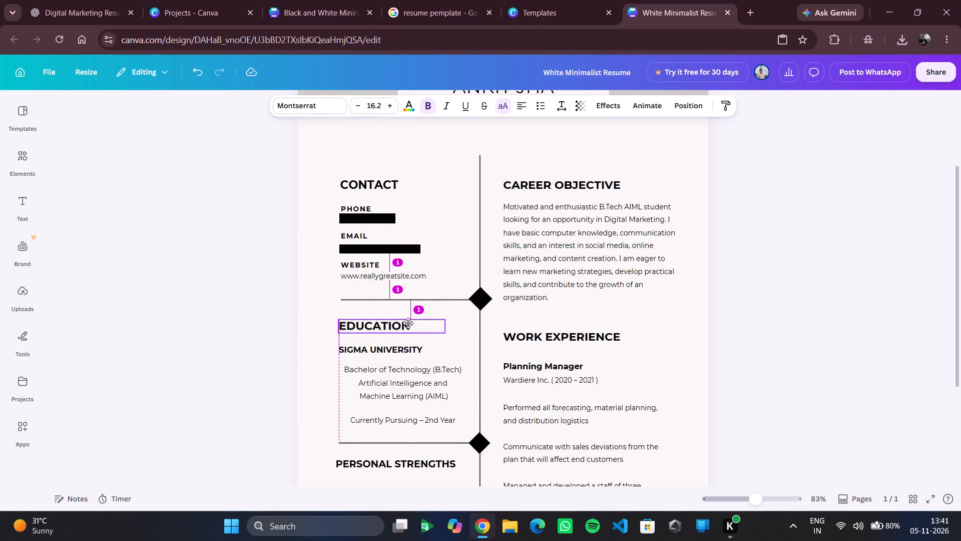
drag(408, 323, 408, 321)
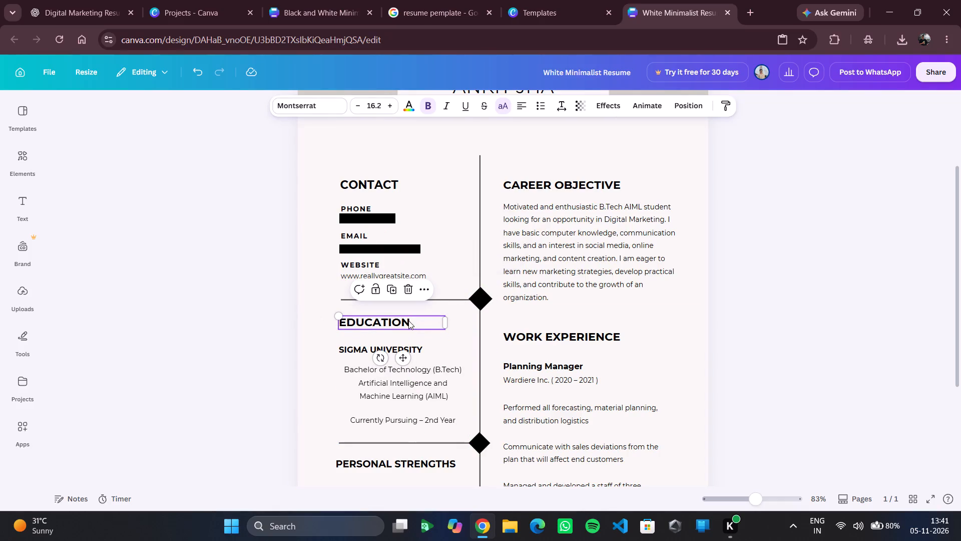
drag(403, 349, 404, 341)
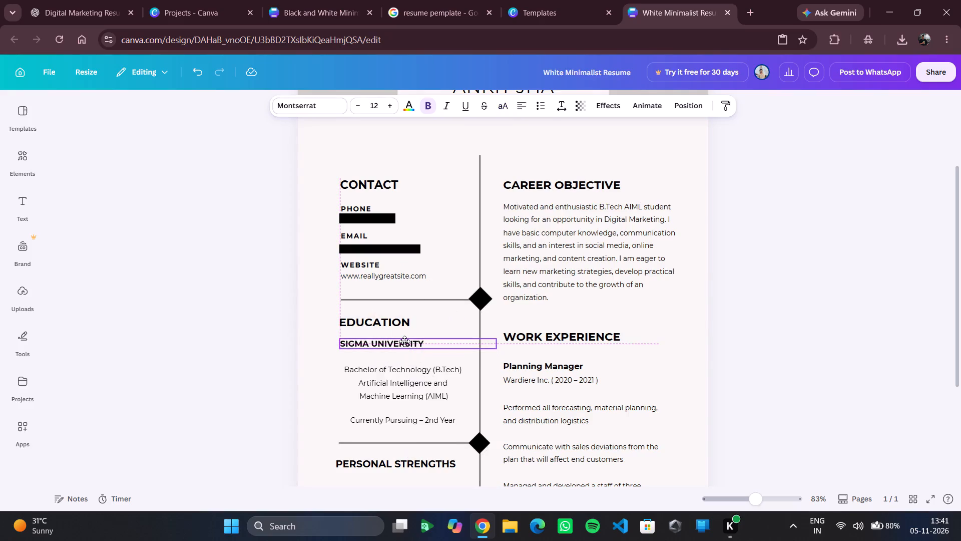
drag(404, 341, 404, 340)
drag(392, 398, 392, 388)
scroll(516, 368, down, 2)
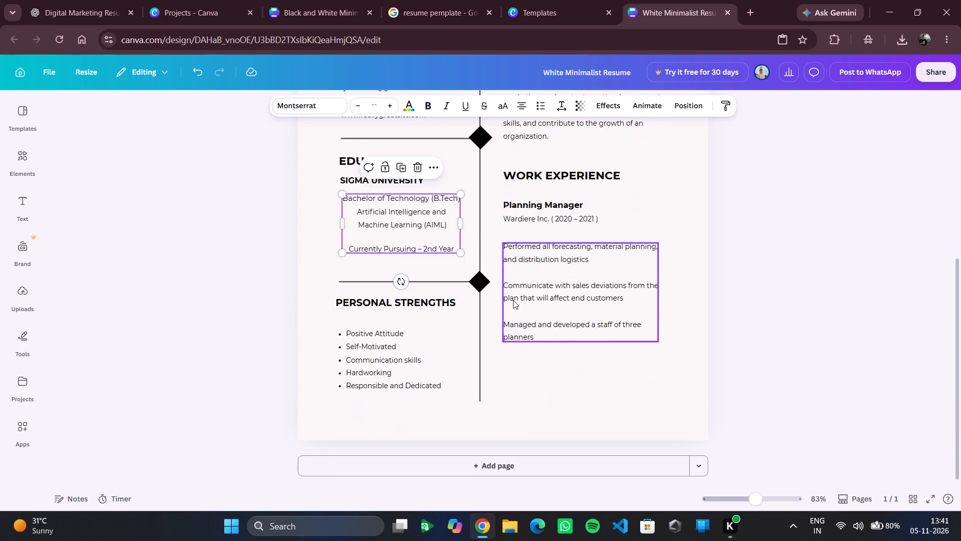
click(640, 221)
click(661, 232)
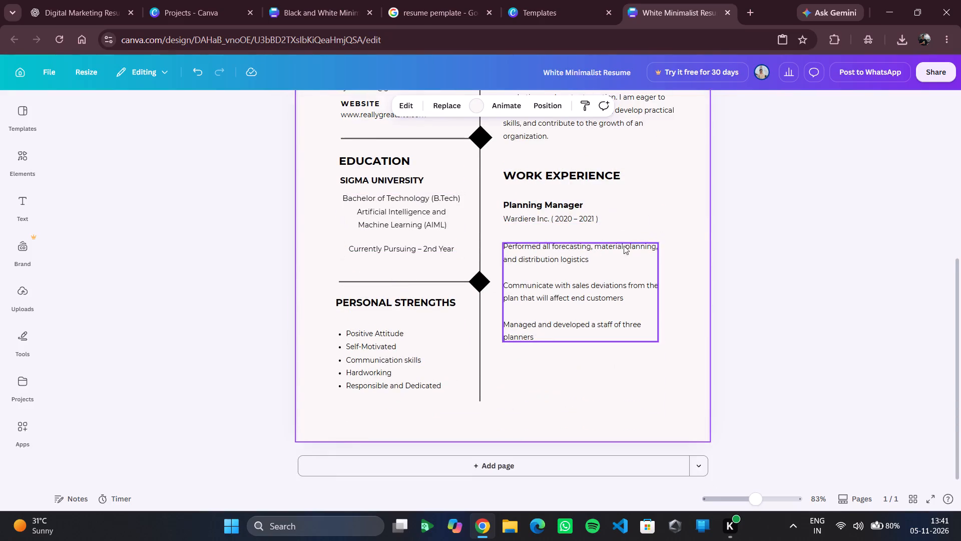
scroll(540, 245, up, 2)
scroll(540, 245, down, 1)
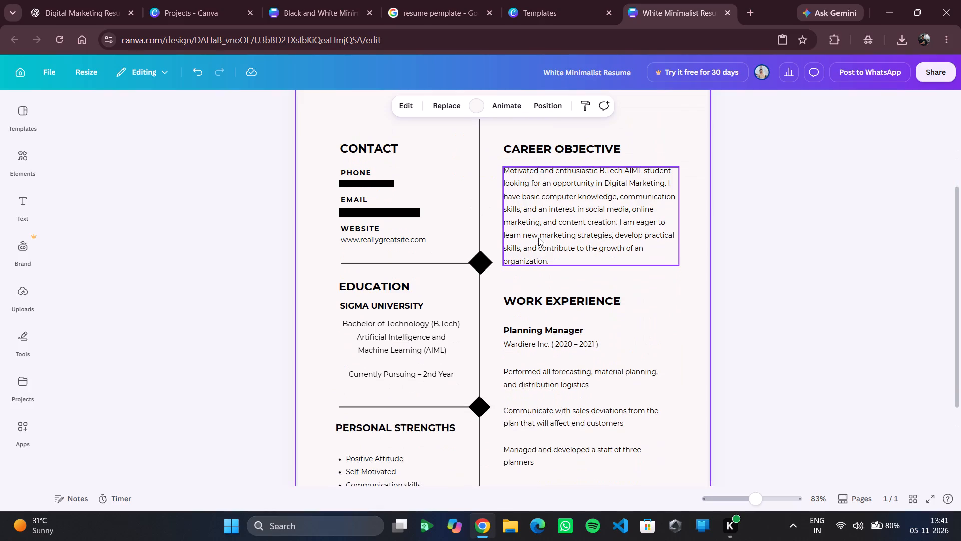
scroll(539, 235, down, 3)
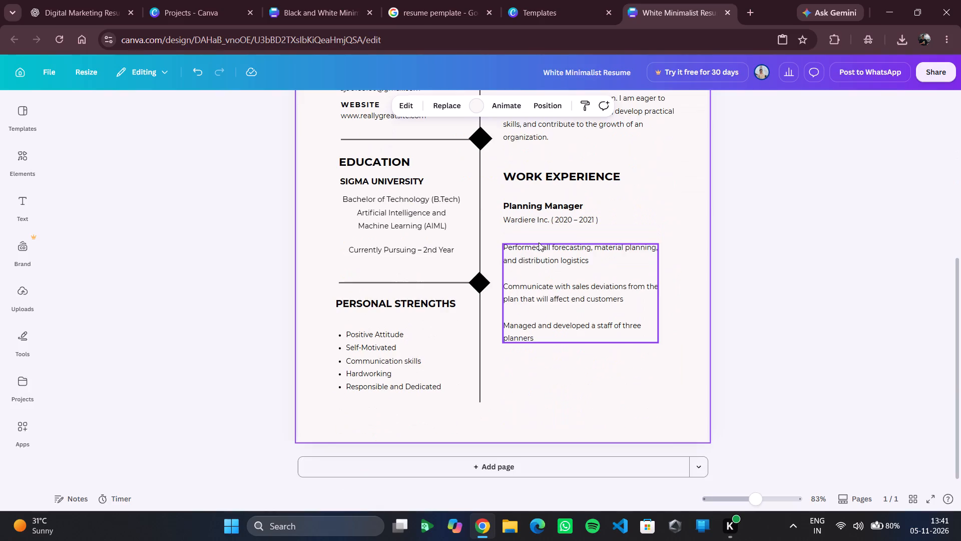
scroll(539, 242, up, 1)
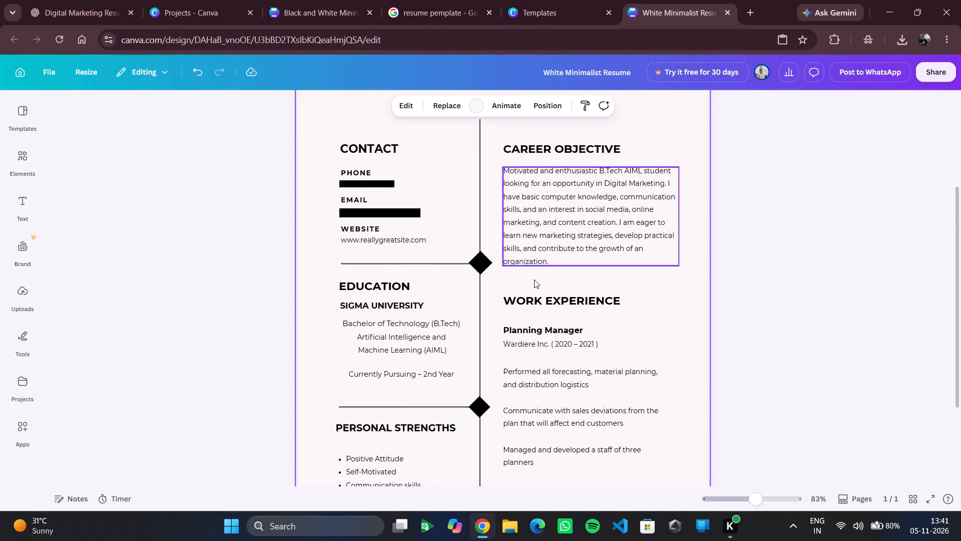
scroll(551, 243, down, 1)
scroll(551, 242, up, 1)
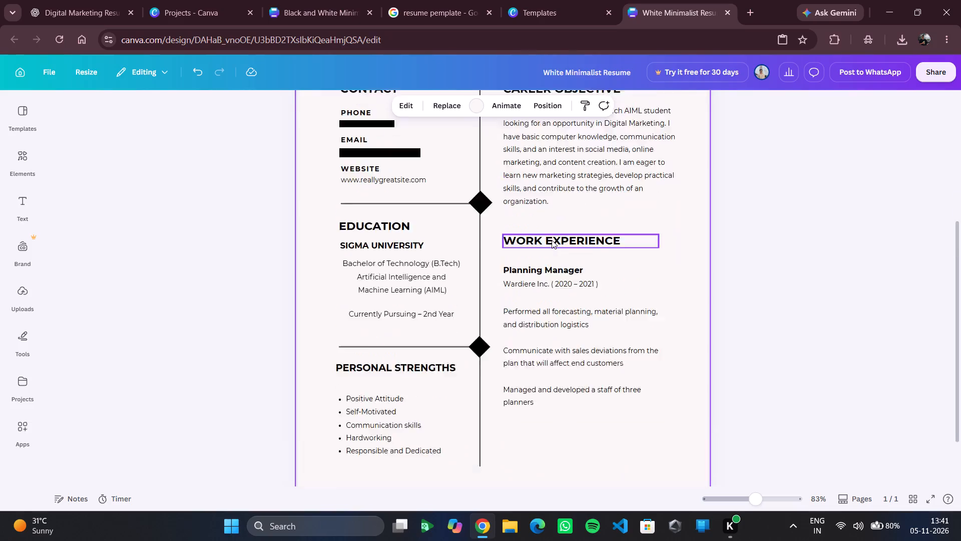
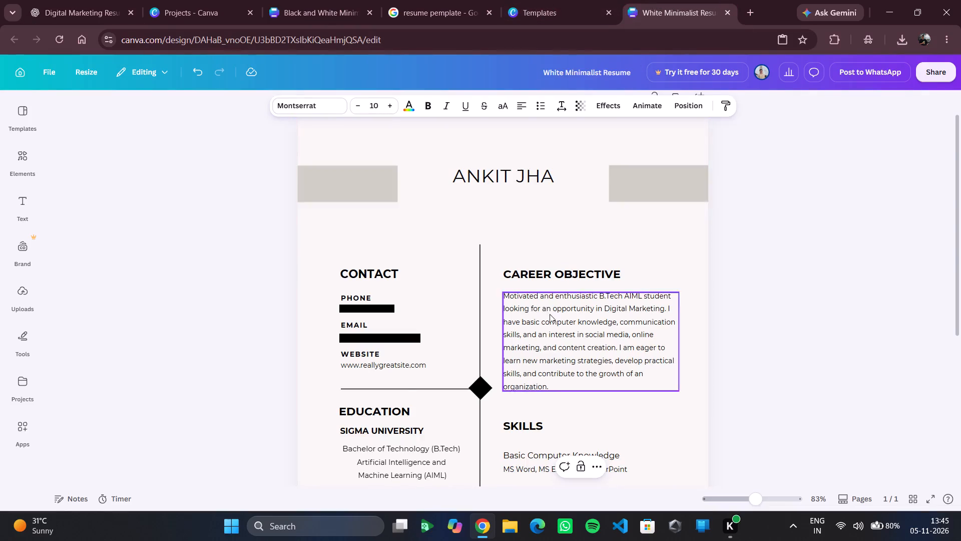
scroll(550, 314, down, 4)
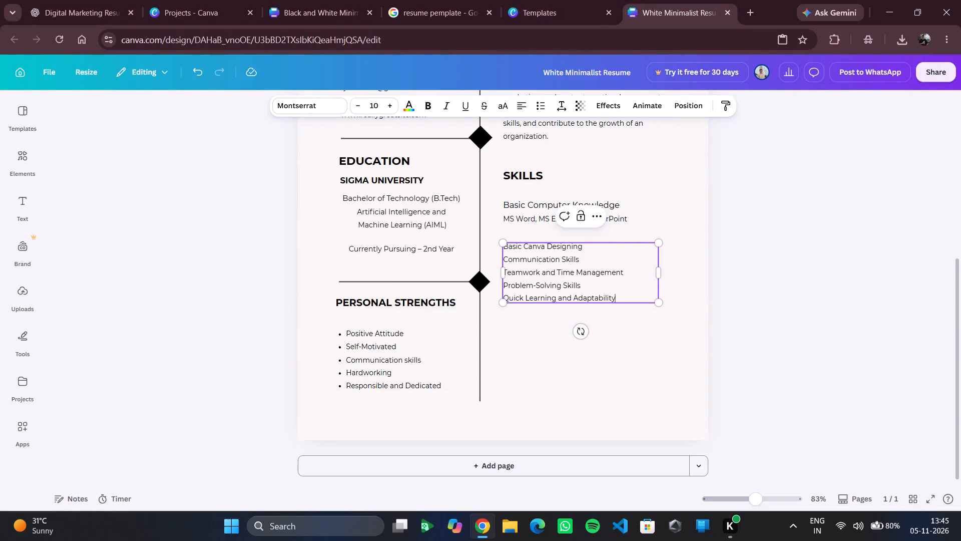
click(633, 259)
key(Return)
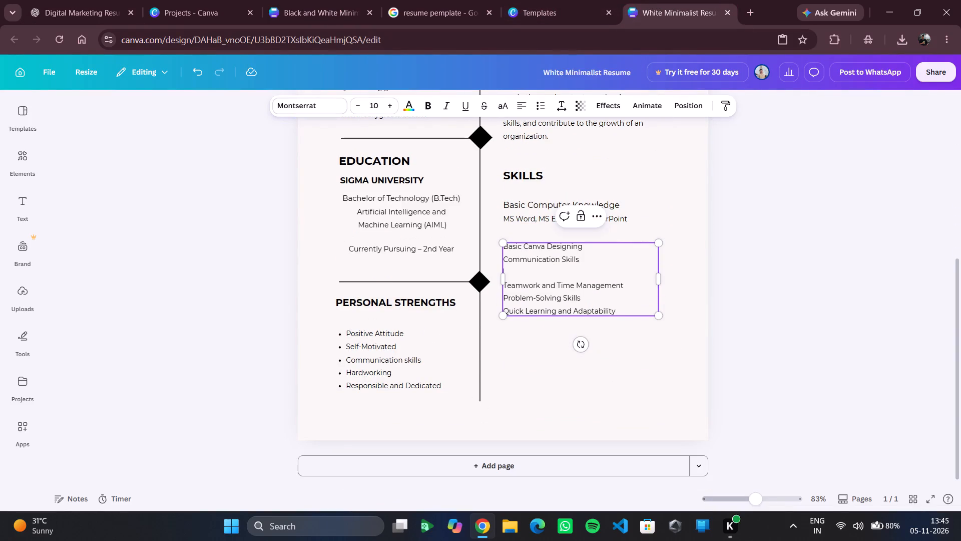
key(ctrl+v)
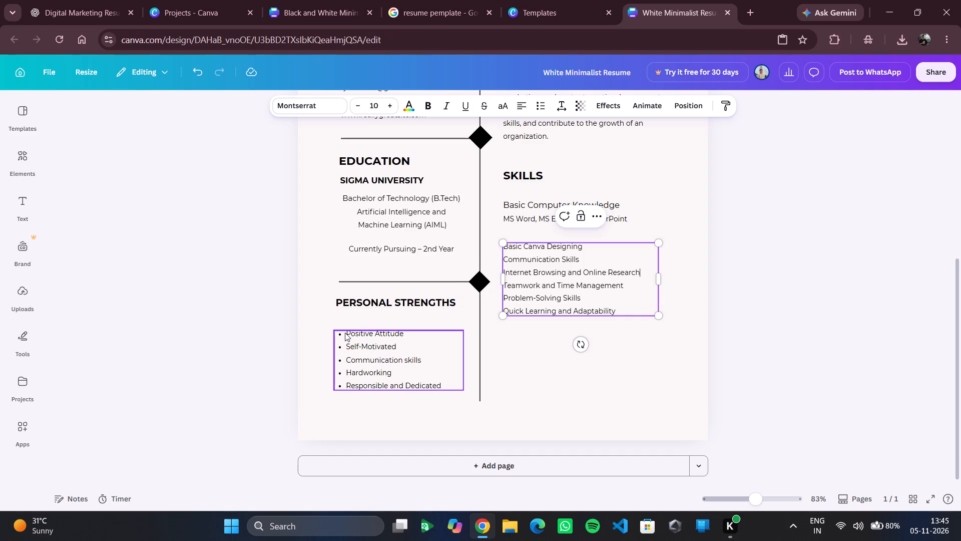
Nudge the bulleted list under PERSONAL STRENGTHS slightly to the right and up.
click(345, 333)
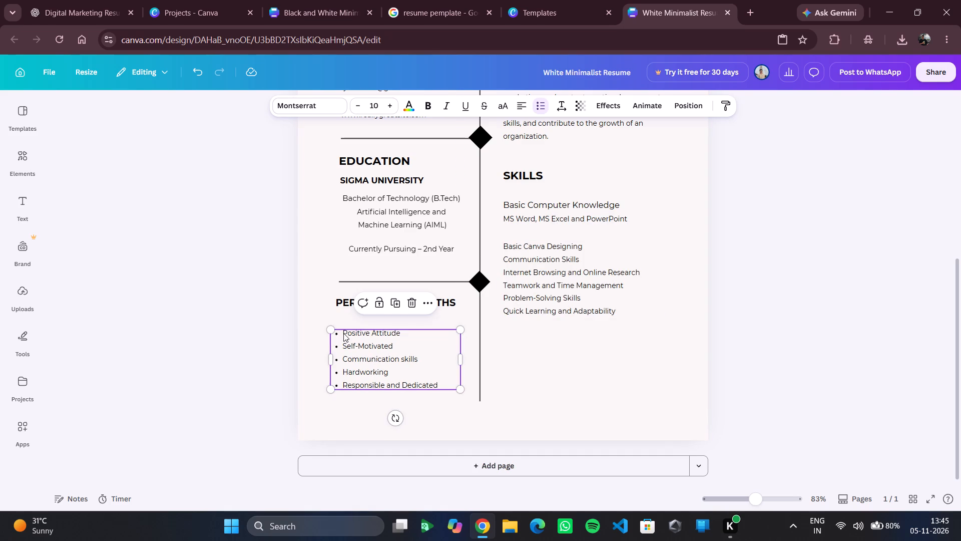
drag(367, 339, 375, 336)
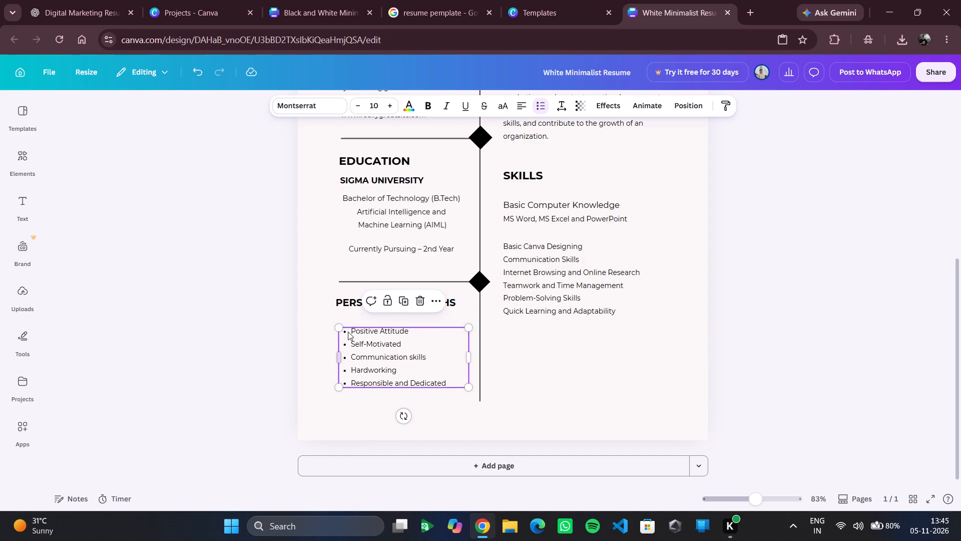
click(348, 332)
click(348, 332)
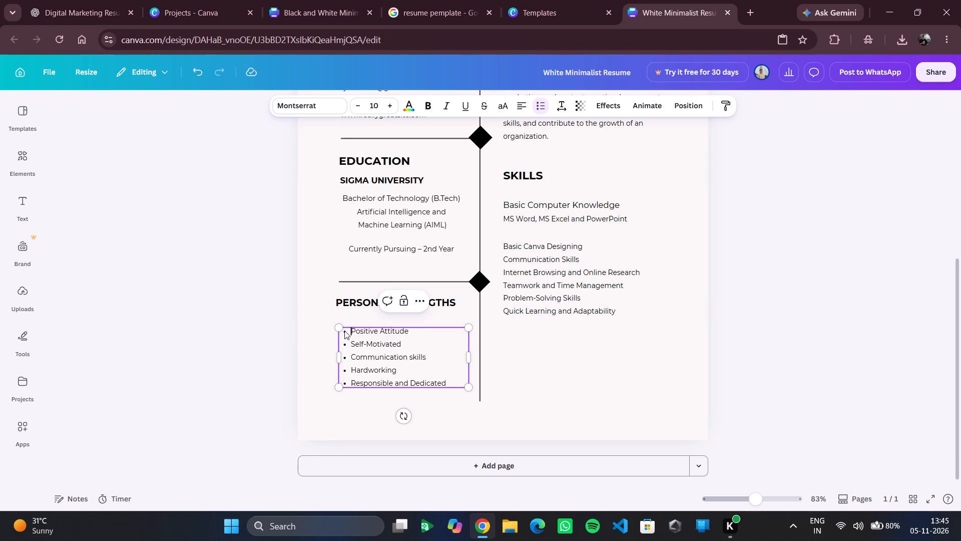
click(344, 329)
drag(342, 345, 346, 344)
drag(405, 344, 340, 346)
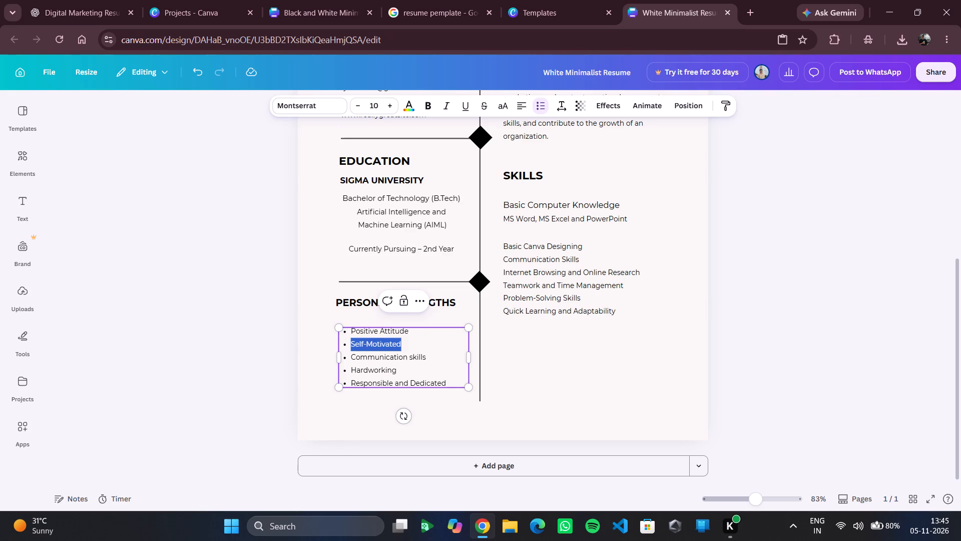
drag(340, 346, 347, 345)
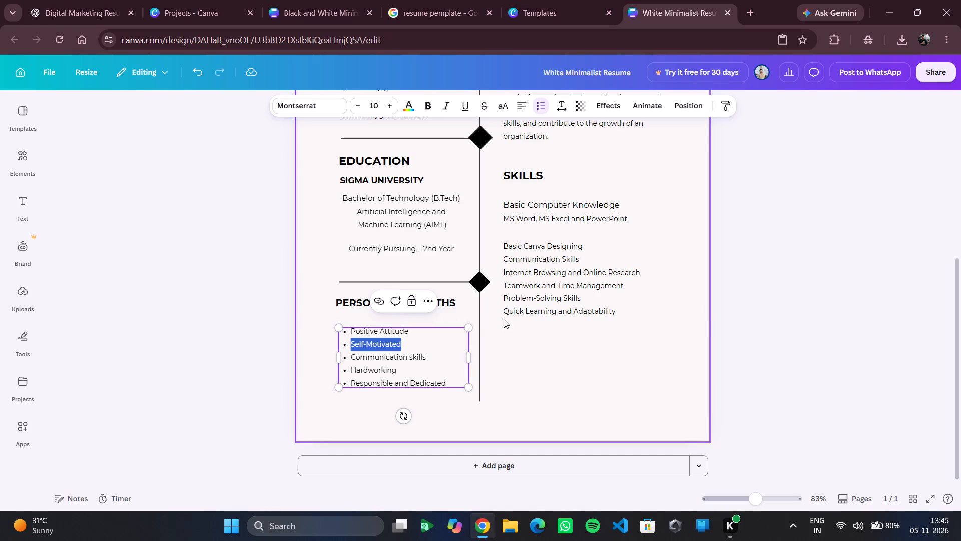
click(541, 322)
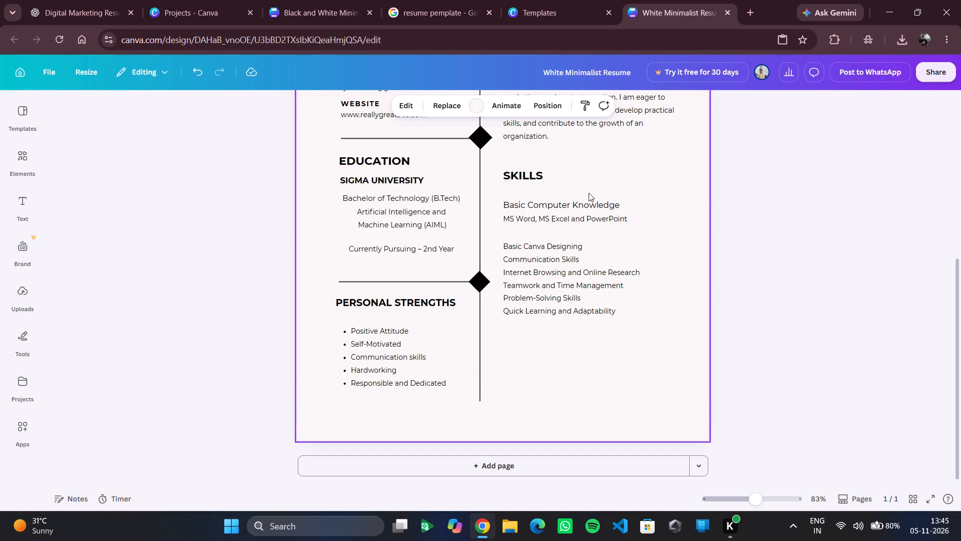
Apply bullet points to the Basic Computer Knowledge line and the MS Word, MS Excel and PowerPoint line under SKILLS.
click(507, 204)
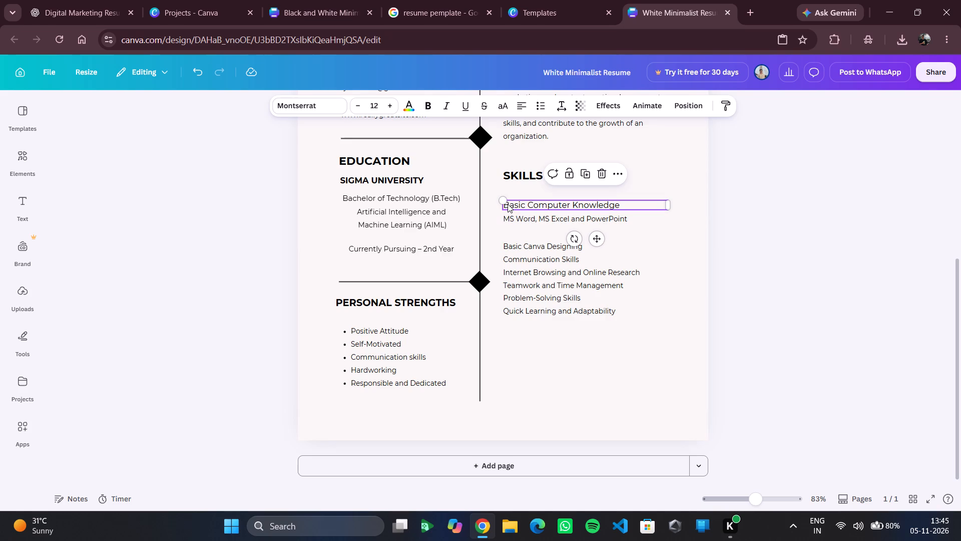
click(16, 348)
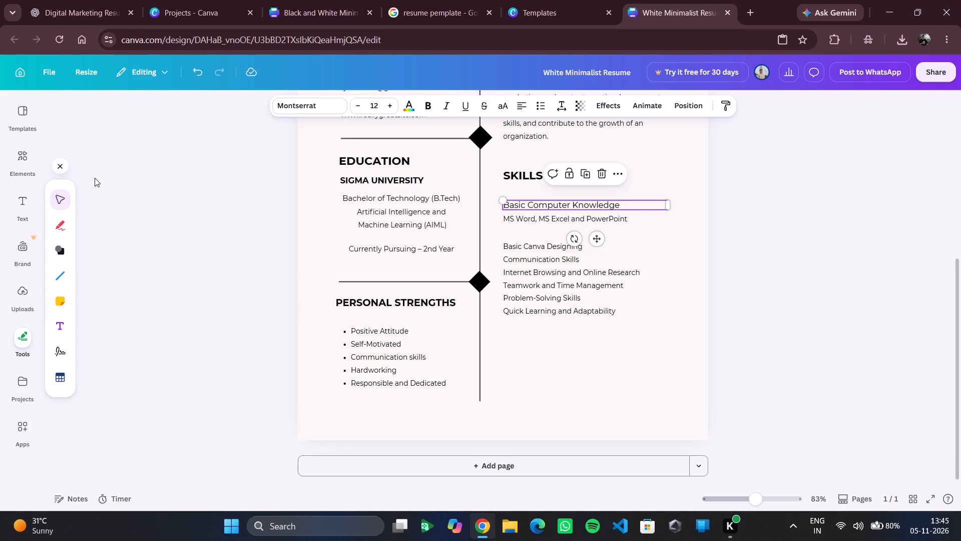
click(694, 261)
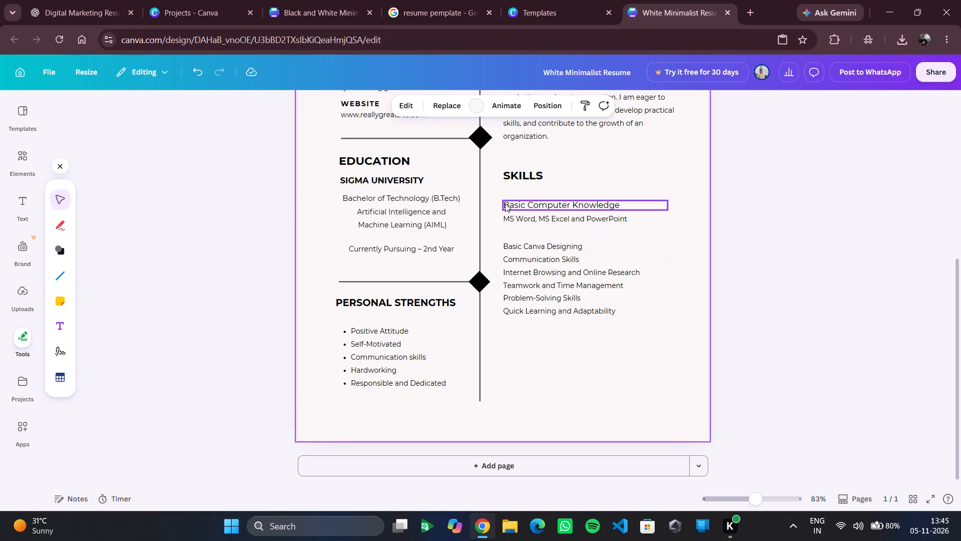
click(505, 203)
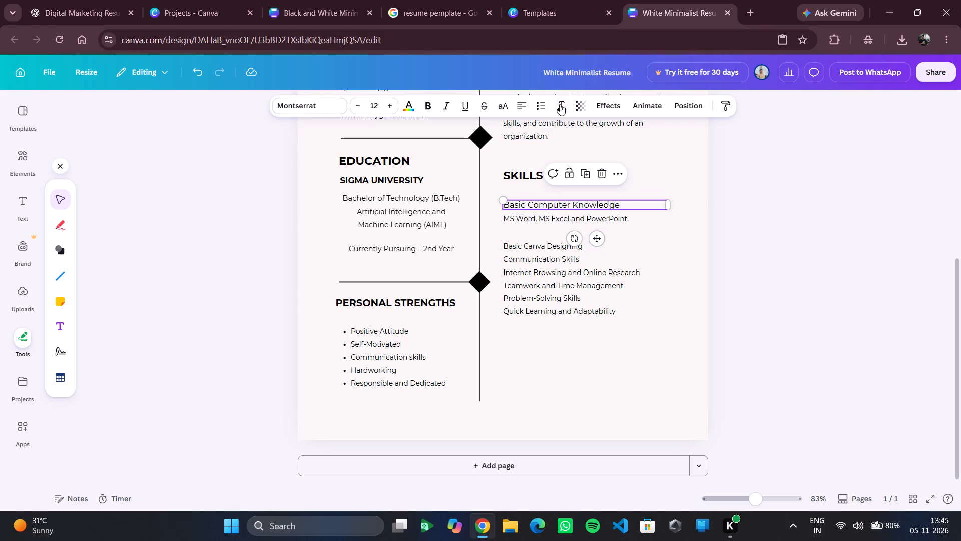
click(539, 106)
click(514, 215)
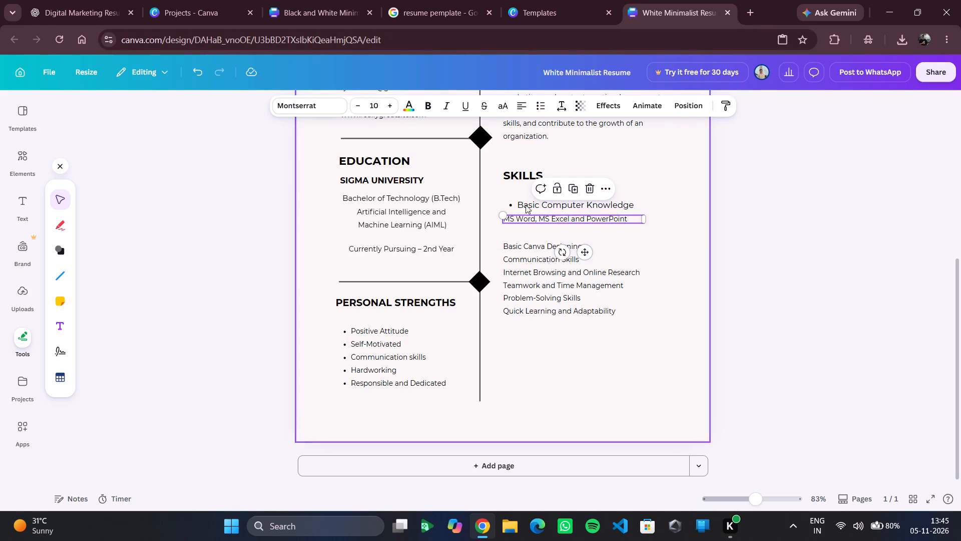
click(542, 99)
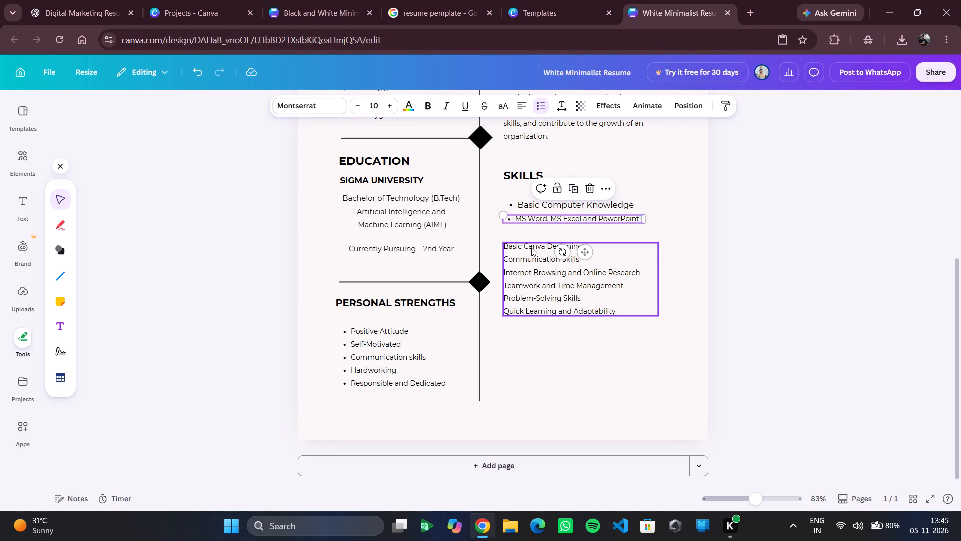
Reduce the font size of the Basic Computer Knowledge line to 10, matching the other skills.
click(530, 203)
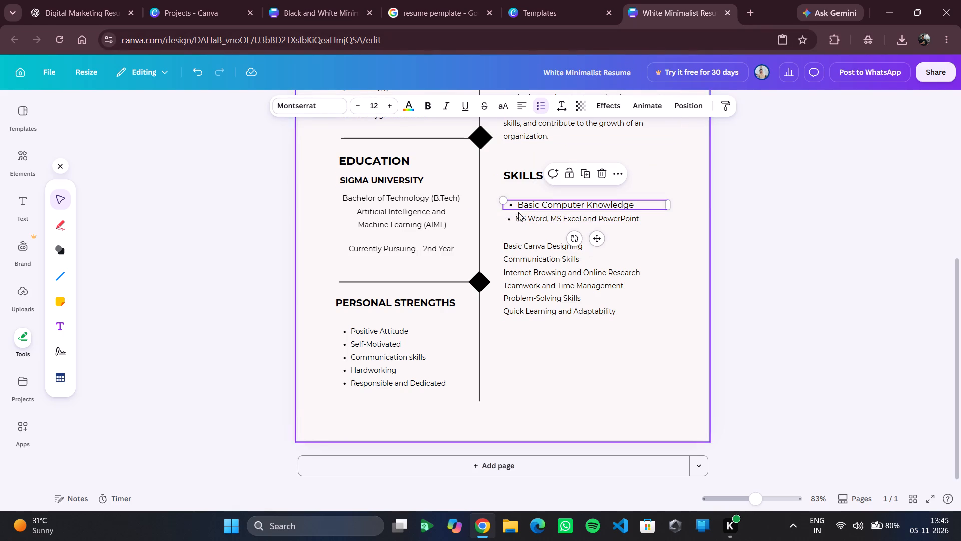
click(519, 215)
click(517, 247)
click(513, 240)
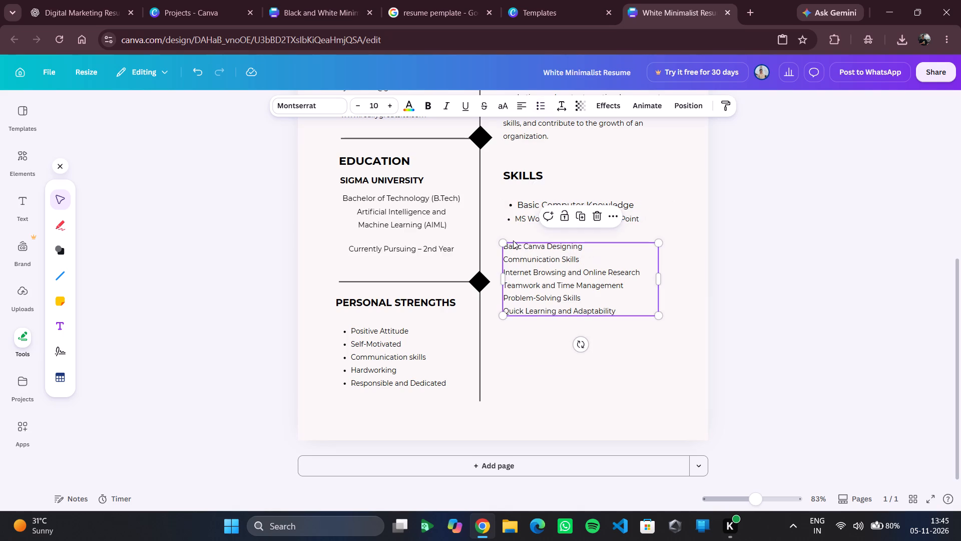
double_click(513, 245)
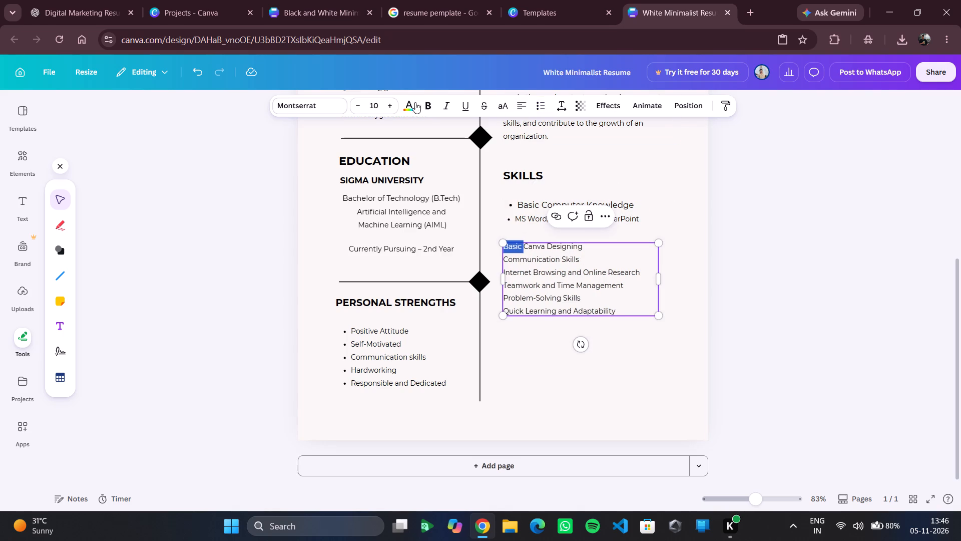
click(599, 178)
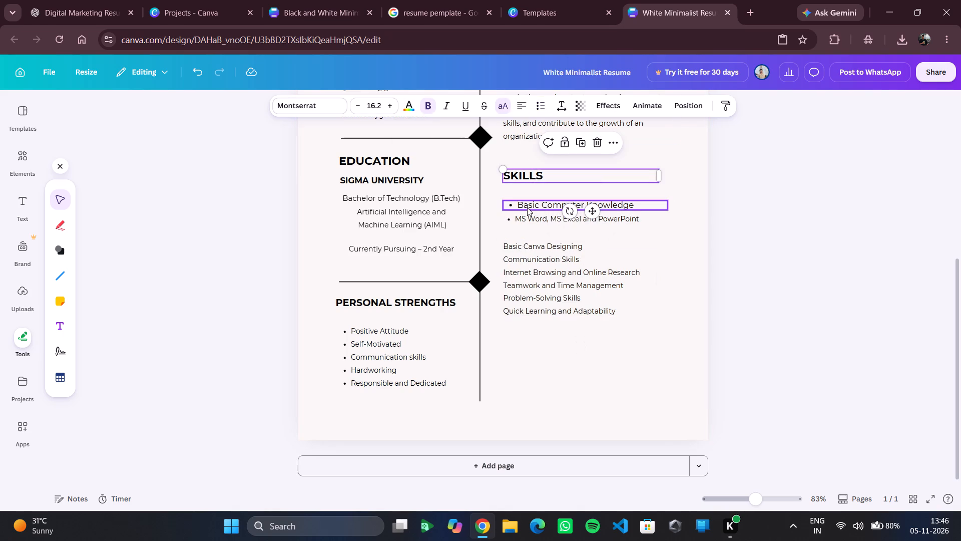
click(522, 204)
double_click(522, 204)
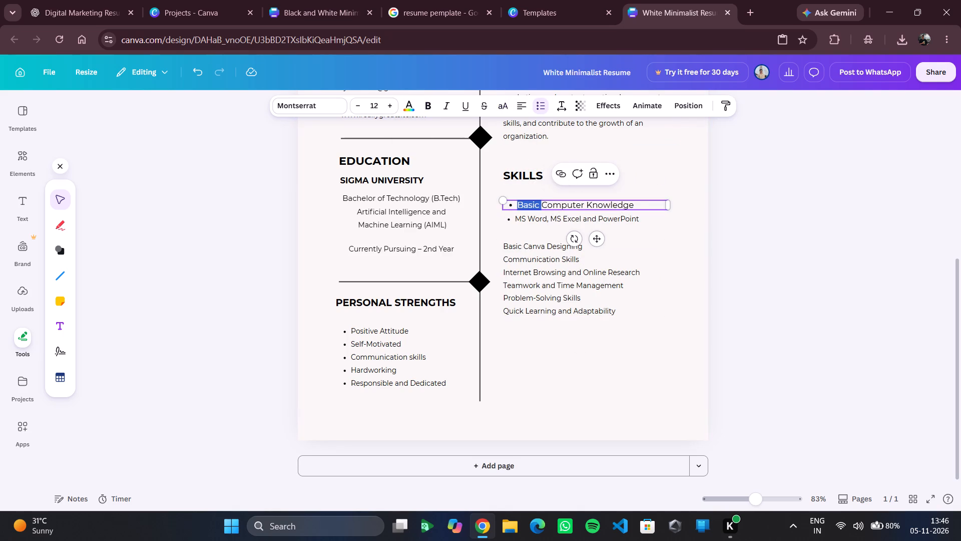
double_click(640, 205)
drag(640, 205, 530, 210)
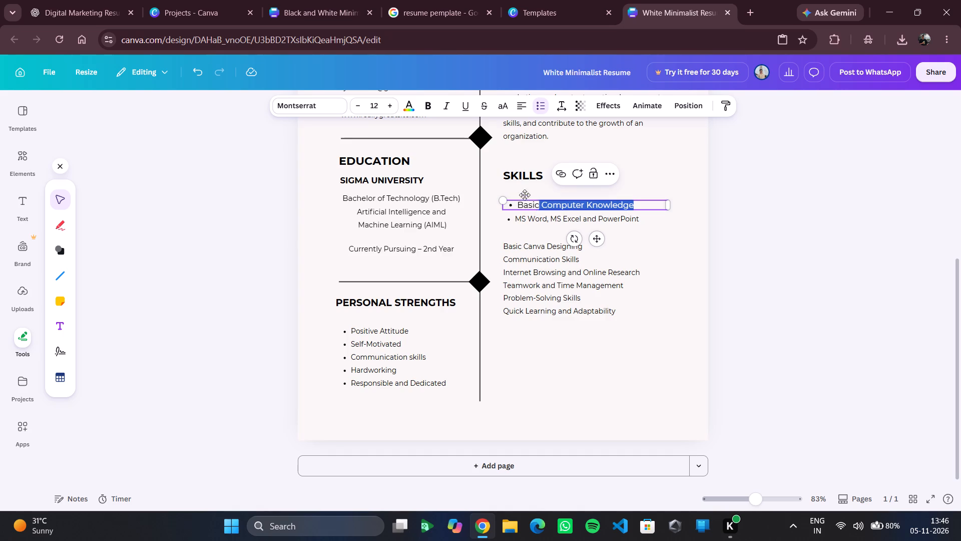
click(361, 106)
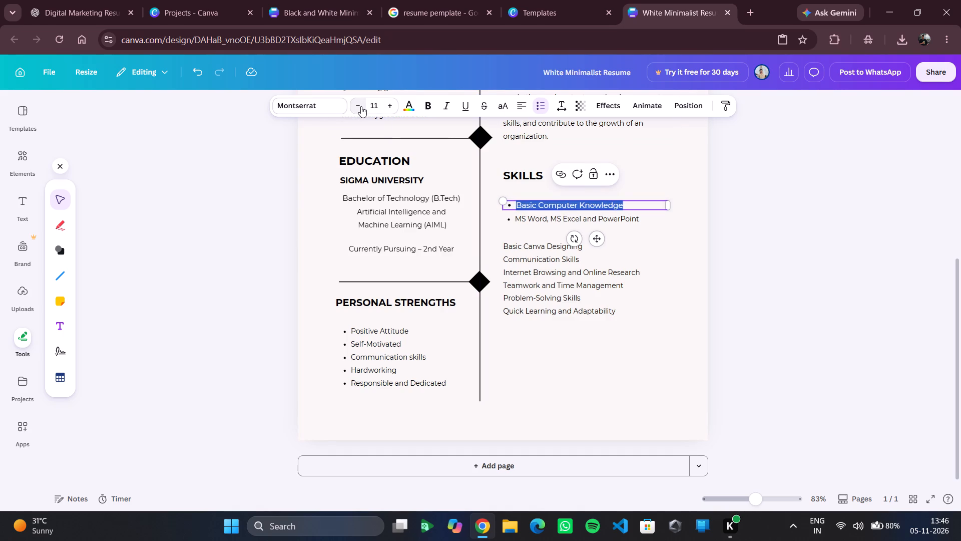
click(361, 106)
double_click(634, 217)
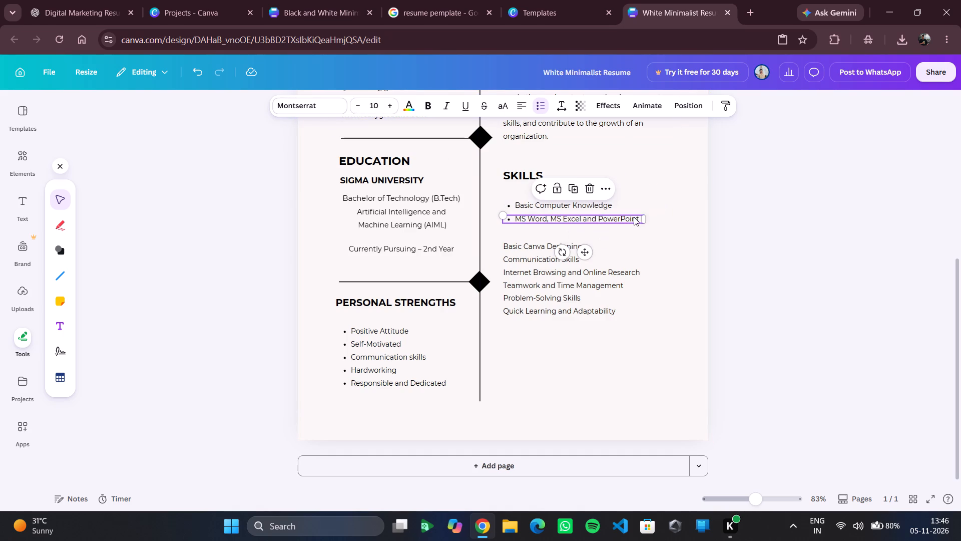
drag(637, 217, 514, 221)
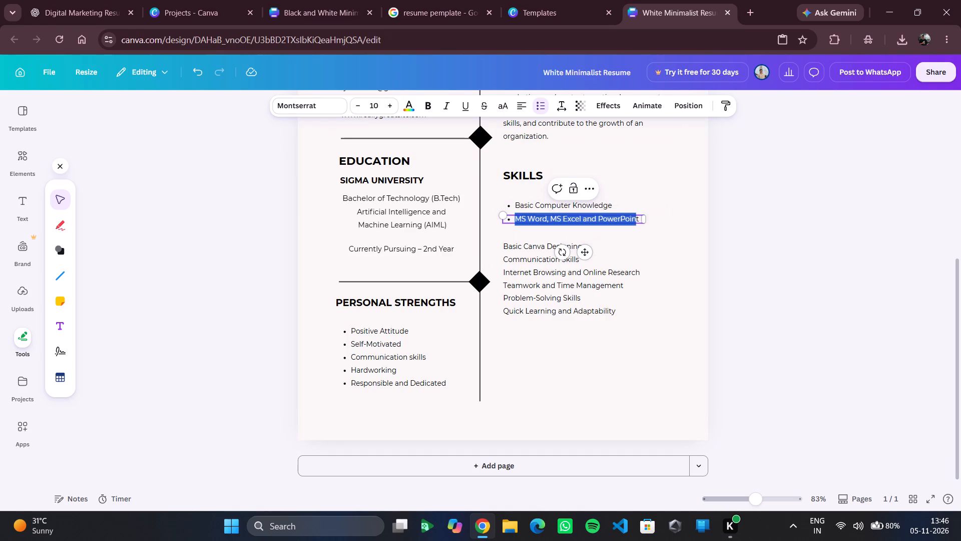
drag(514, 221, 514, 219)
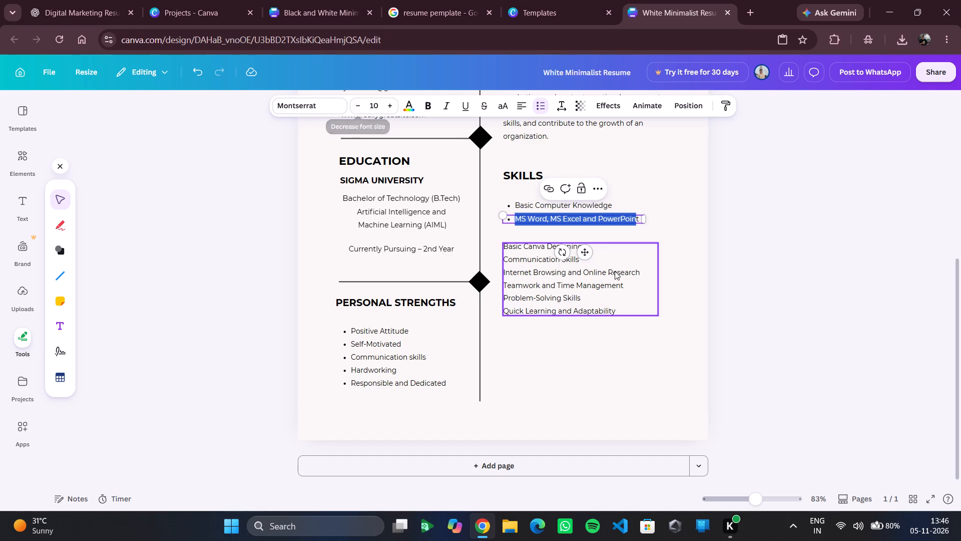
click(612, 230)
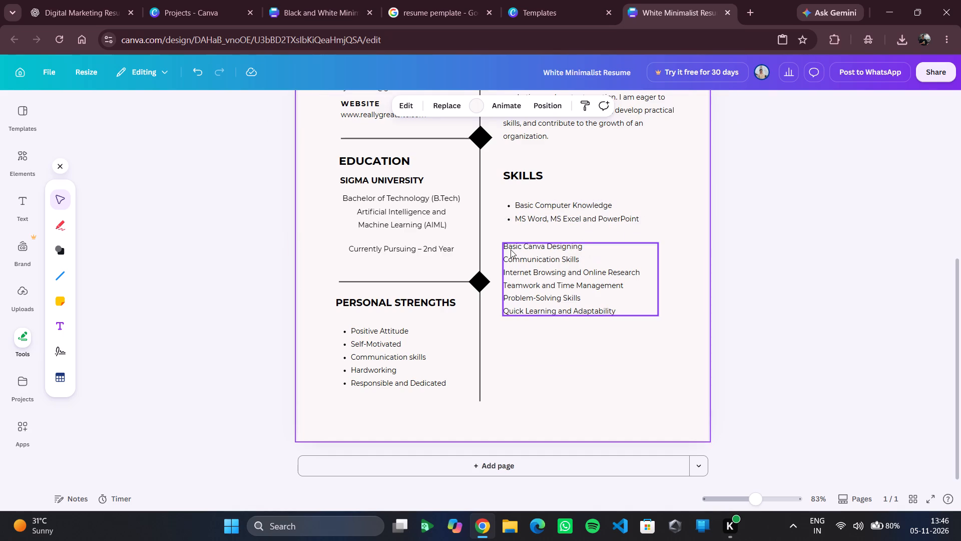
Apply bullet points to the skills text block that starts with Basic Canva Designing.
click(511, 249)
click(545, 102)
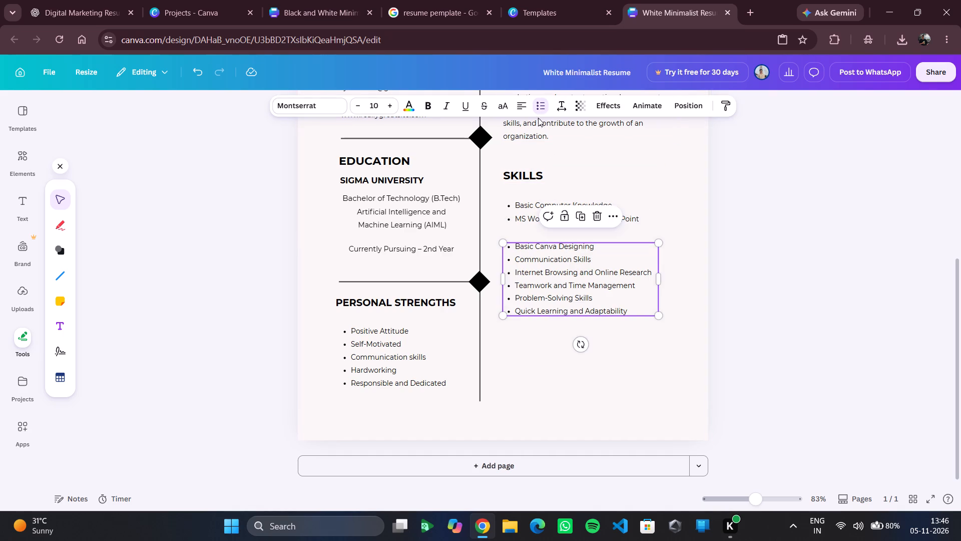
Move the three skills text blocks up so they form one closely spaced bulleted list just beneath the SKILLS heading.
drag(559, 272, 558, 257)
click(626, 342)
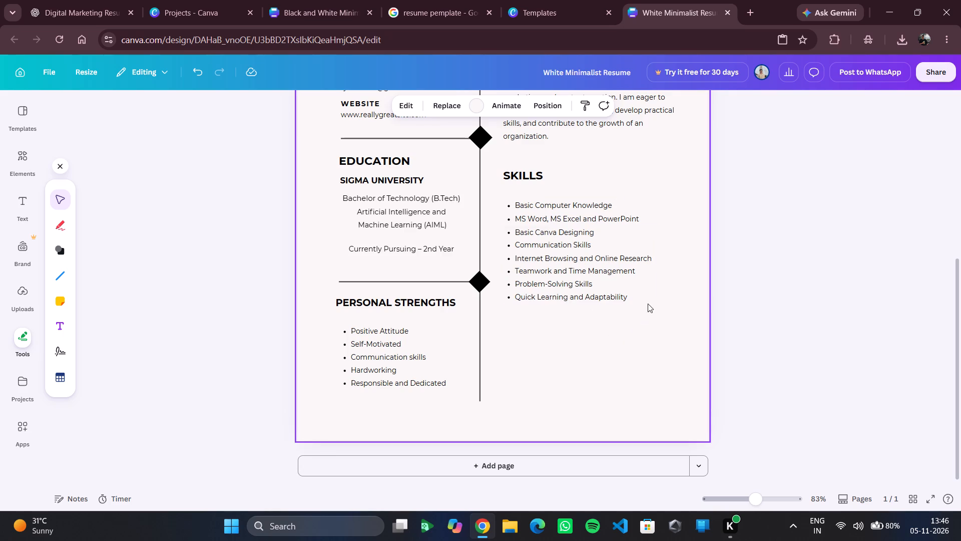
drag(559, 201, 557, 189)
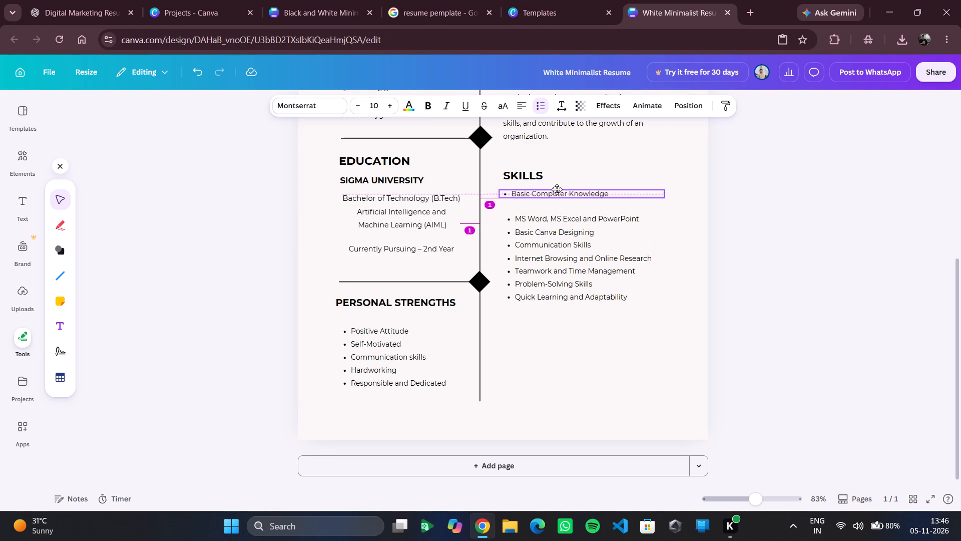
drag(557, 189, 558, 189)
drag(557, 221, 559, 209)
drag(544, 261, 544, 248)
click(544, 248)
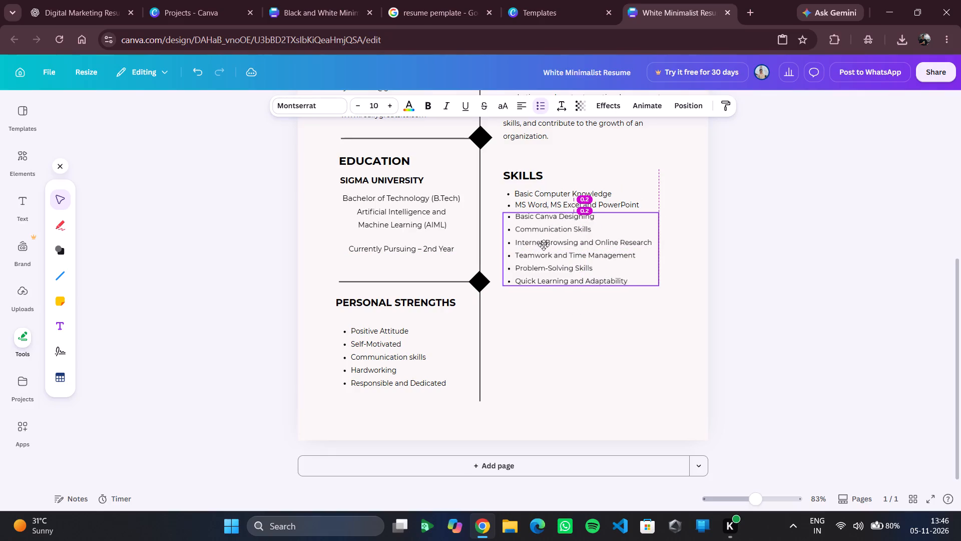
Move the SKILLS heading and its three bulleted text blocks up, closer beneath the career objective paragraph, keeping the blocks closely spaced and left-aligned.
click(595, 338)
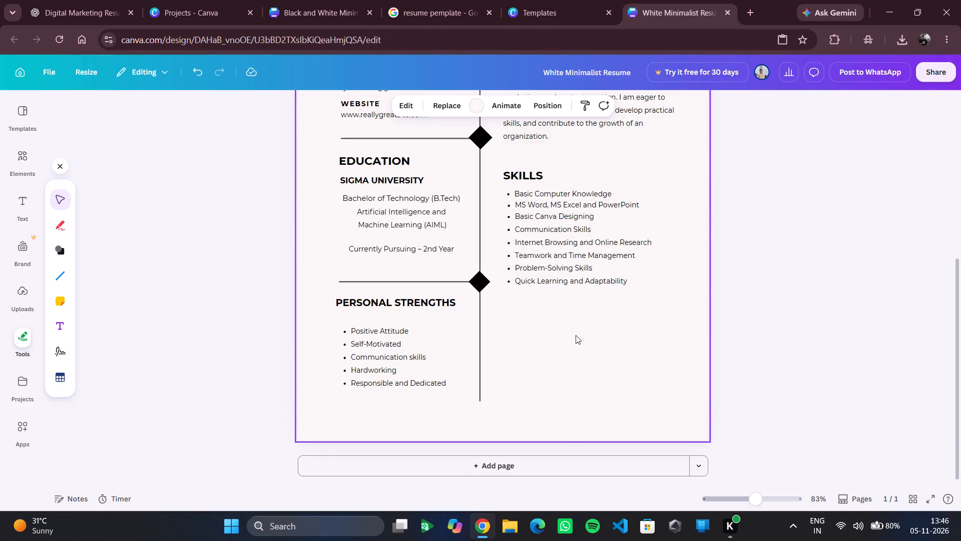
scroll(577, 321, up, 1)
drag(534, 234, 534, 221)
drag(543, 257, 541, 244)
drag(536, 270, 536, 257)
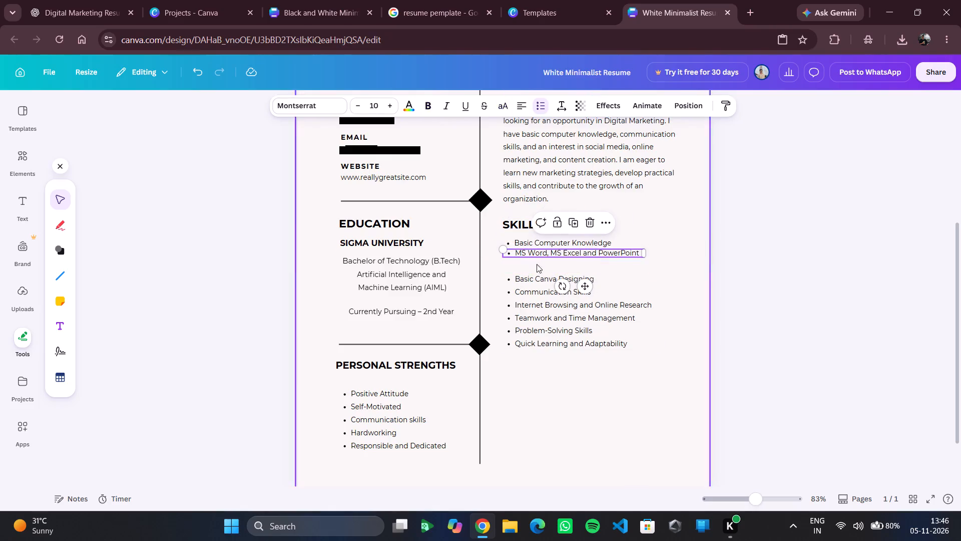
drag(537, 302, 539, 285)
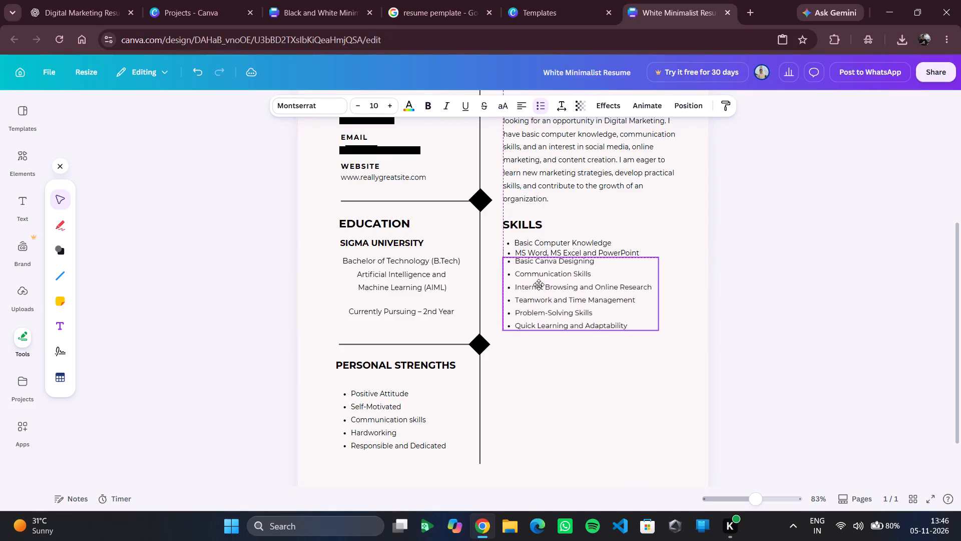
drag(539, 285, 537, 288)
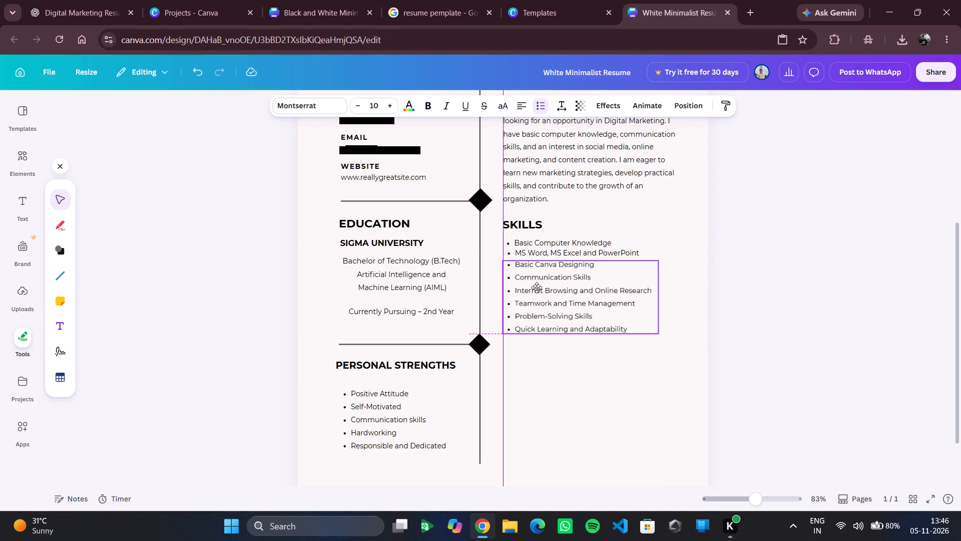
drag(537, 288, 541, 288)
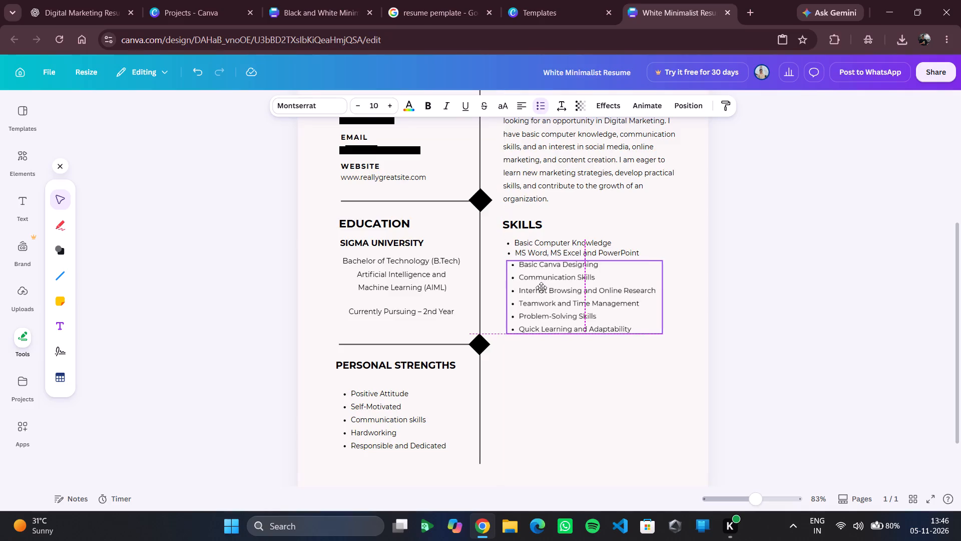
drag(541, 288, 538, 288)
click(552, 359)
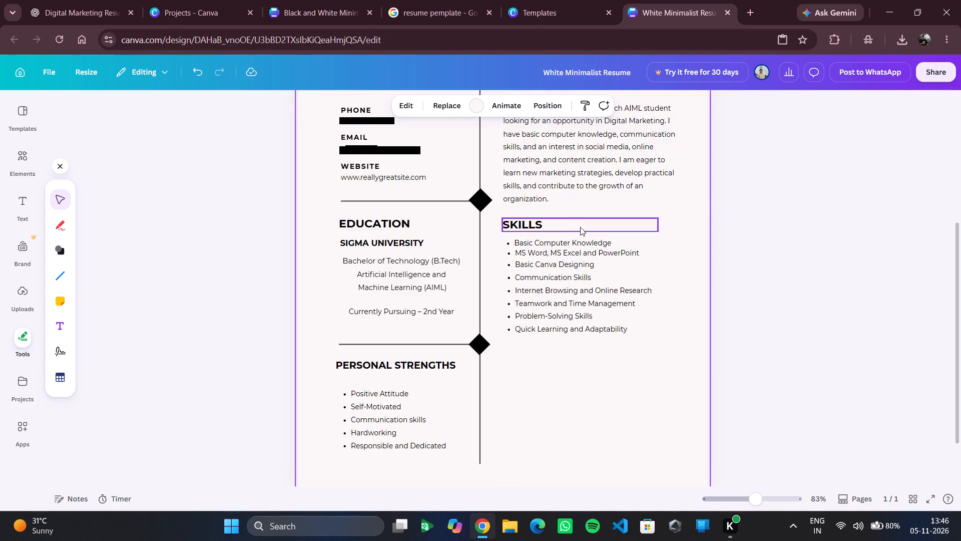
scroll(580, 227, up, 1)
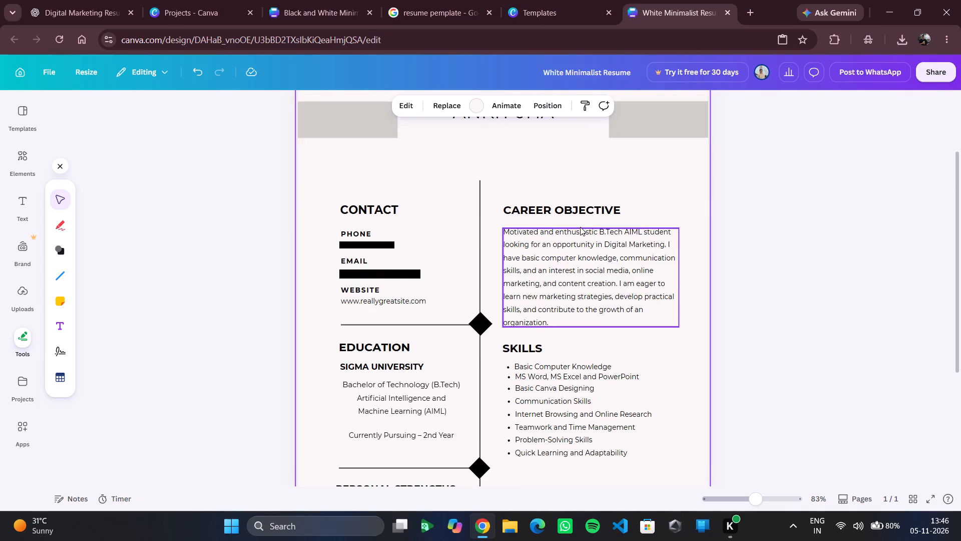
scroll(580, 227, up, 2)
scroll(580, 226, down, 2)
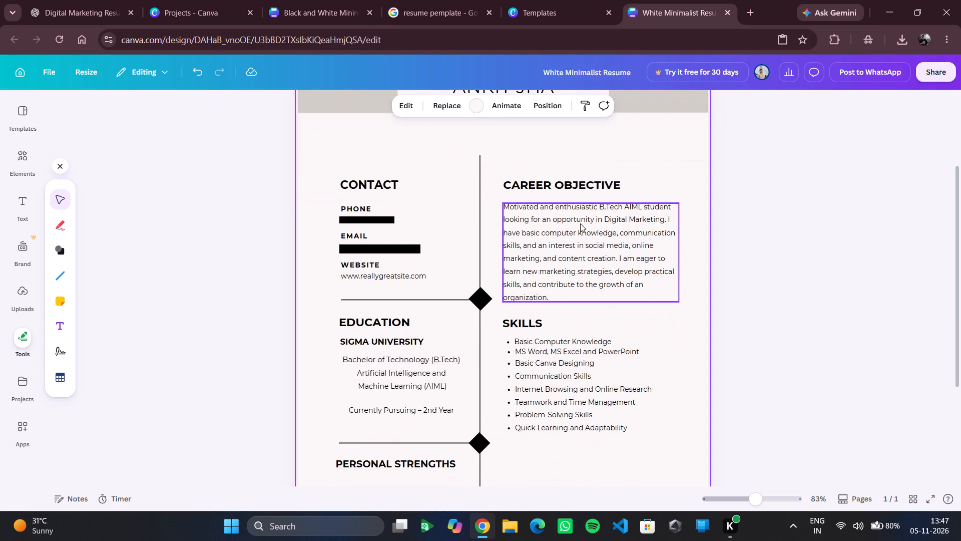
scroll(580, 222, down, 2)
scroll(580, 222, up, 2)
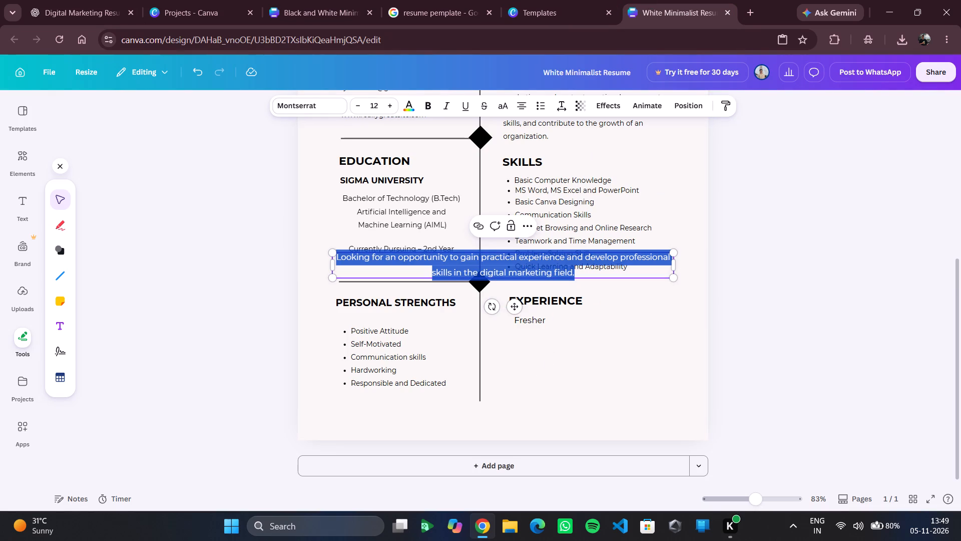
drag(617, 280, 650, 364)
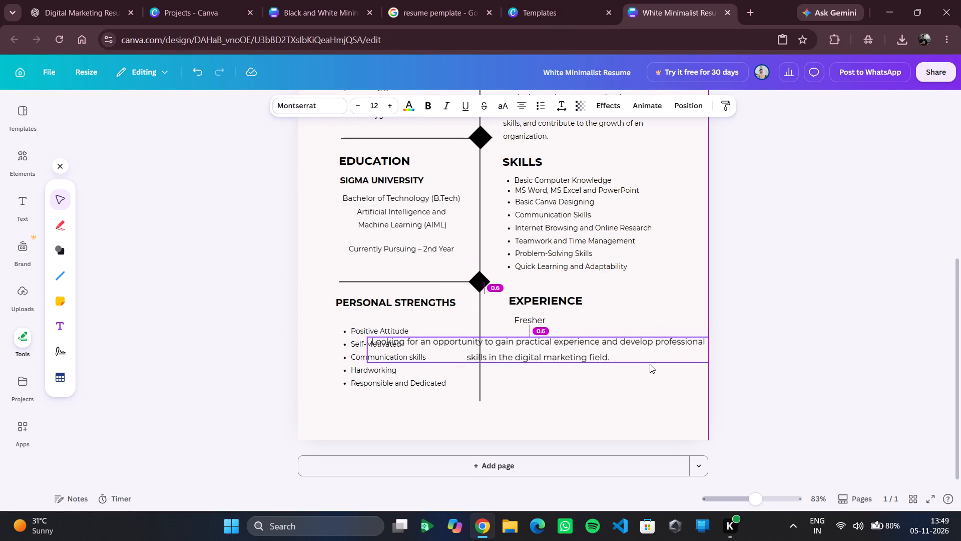
drag(650, 364, 639, 366)
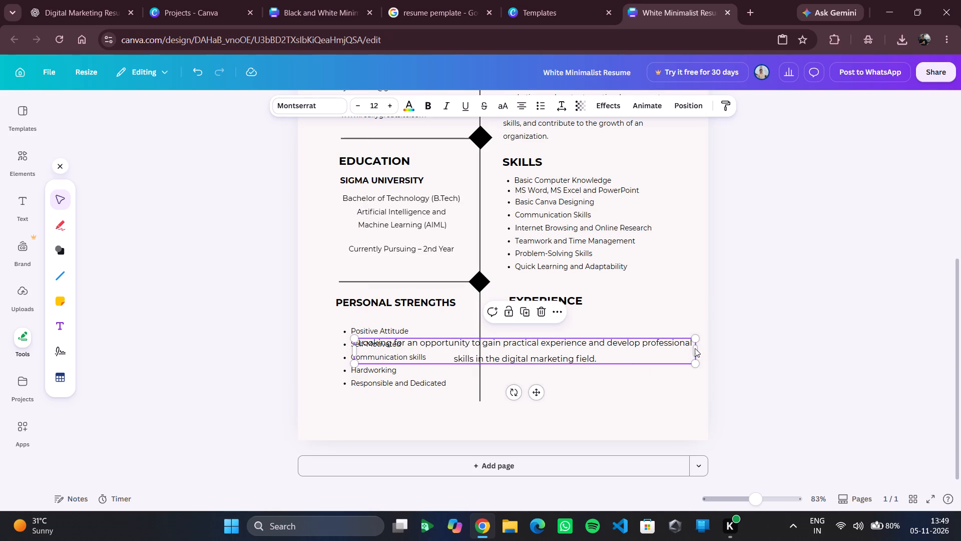
Narrow the experience description box so its text wraps onto four lines, and move it beneath Fresher in the EXPERIENCE column.
drag(697, 349, 571, 348)
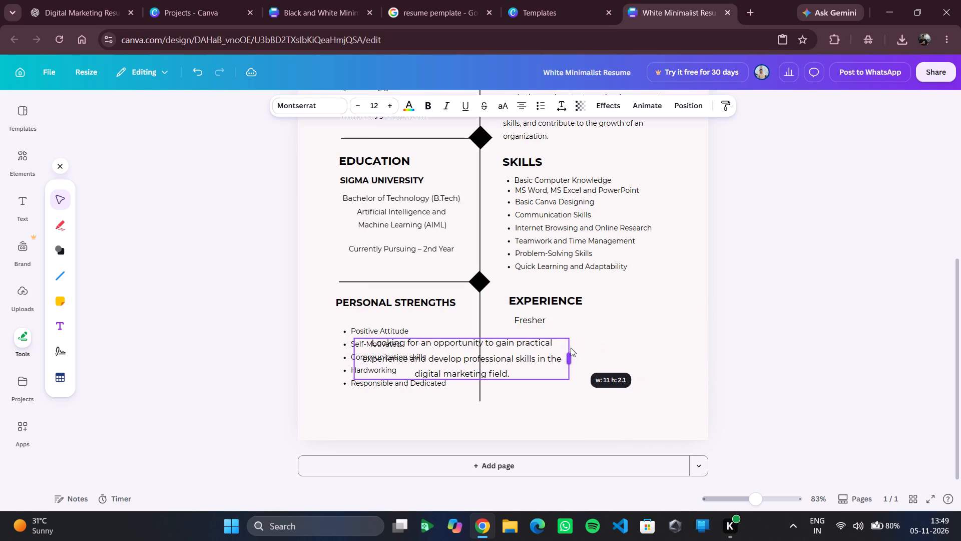
drag(571, 348, 521, 345)
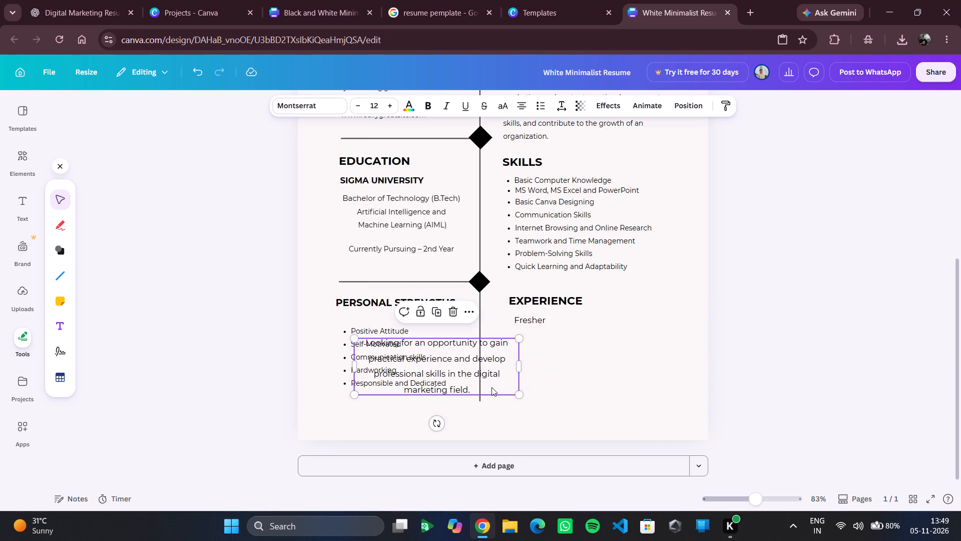
click(487, 396)
click(486, 391)
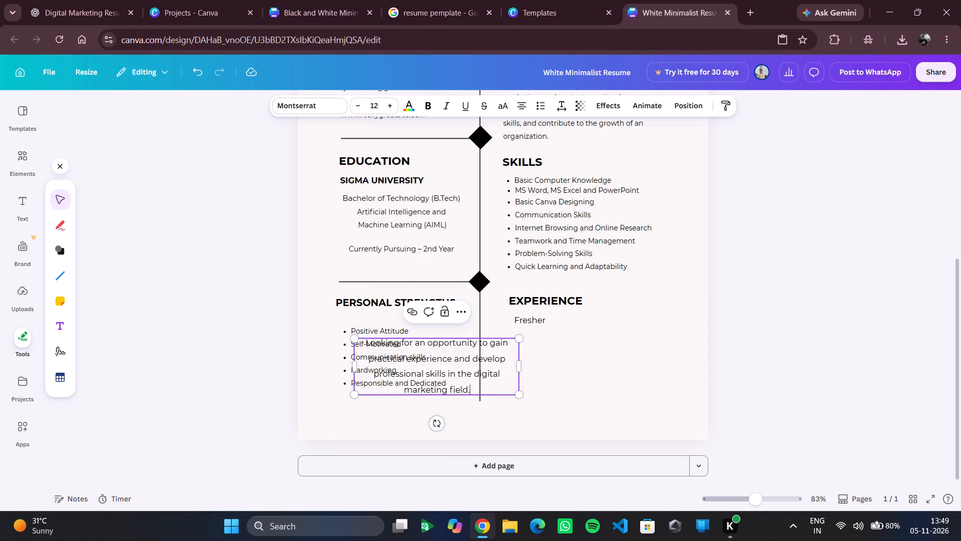
click(486, 391)
drag(493, 396, 542, 389)
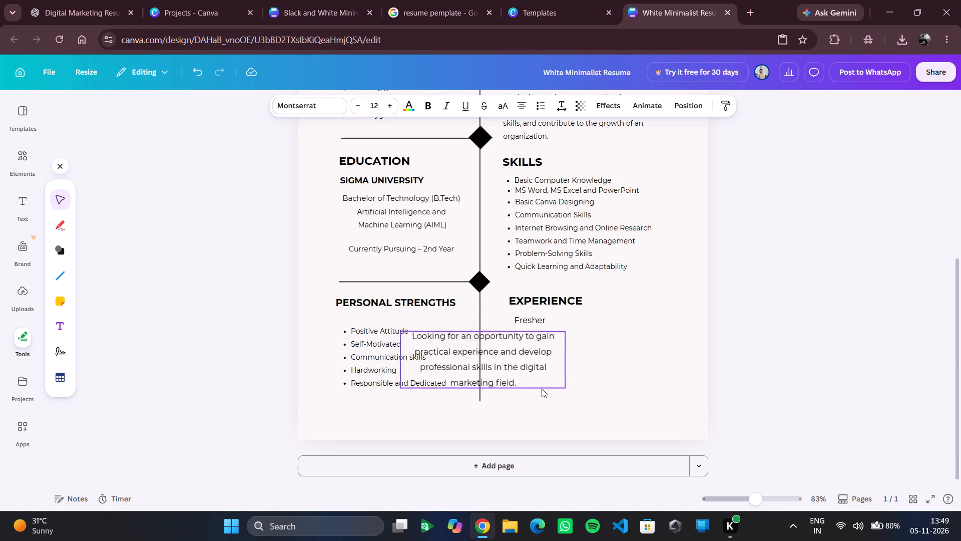
drag(542, 389, 643, 389)
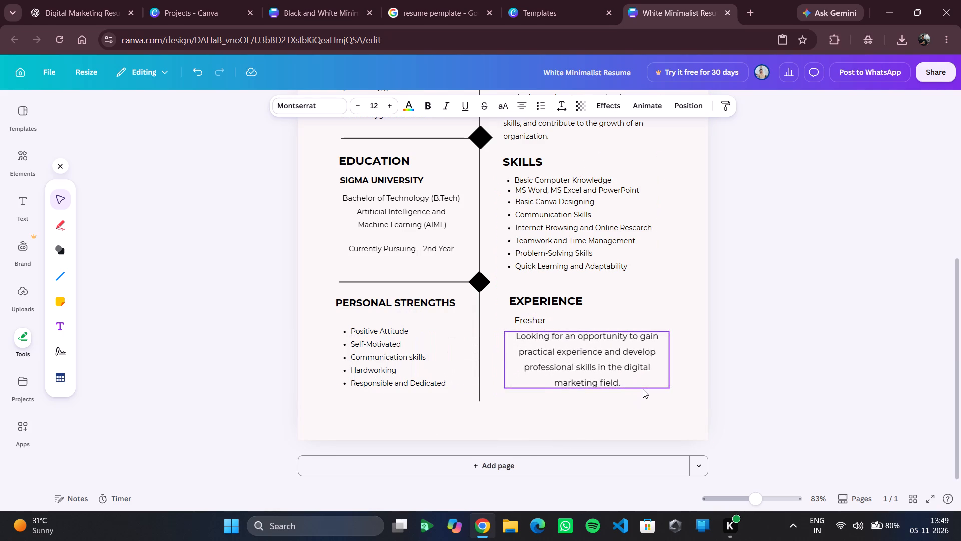
drag(643, 389, 638, 386)
click(603, 414)
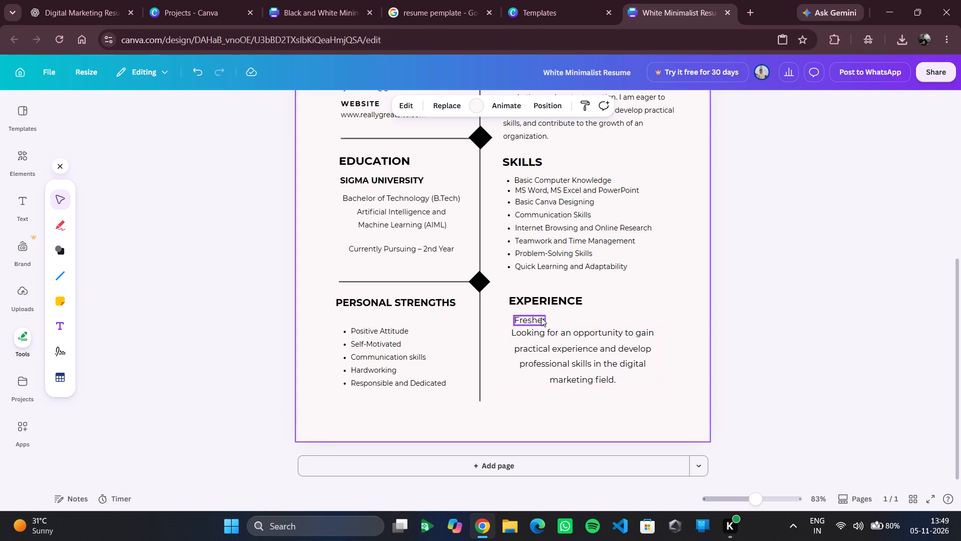
Nudge the Fresher line and the description left so both line up with the start of the EXPERIENCE heading.
drag(541, 318, 537, 318)
click(568, 352)
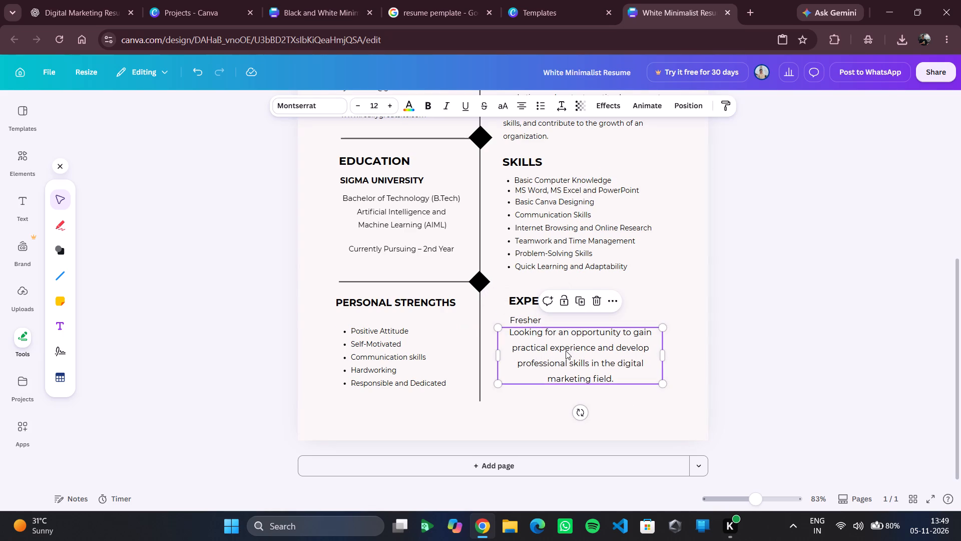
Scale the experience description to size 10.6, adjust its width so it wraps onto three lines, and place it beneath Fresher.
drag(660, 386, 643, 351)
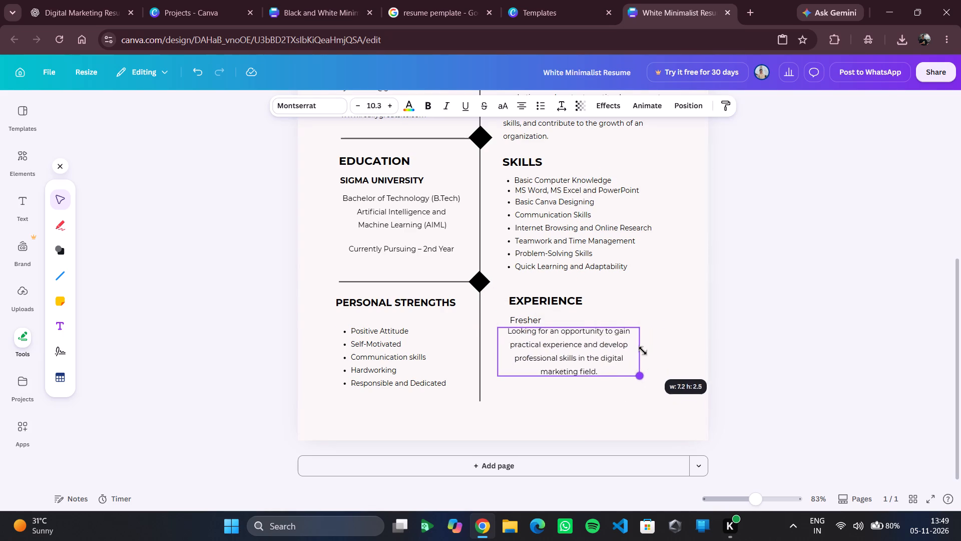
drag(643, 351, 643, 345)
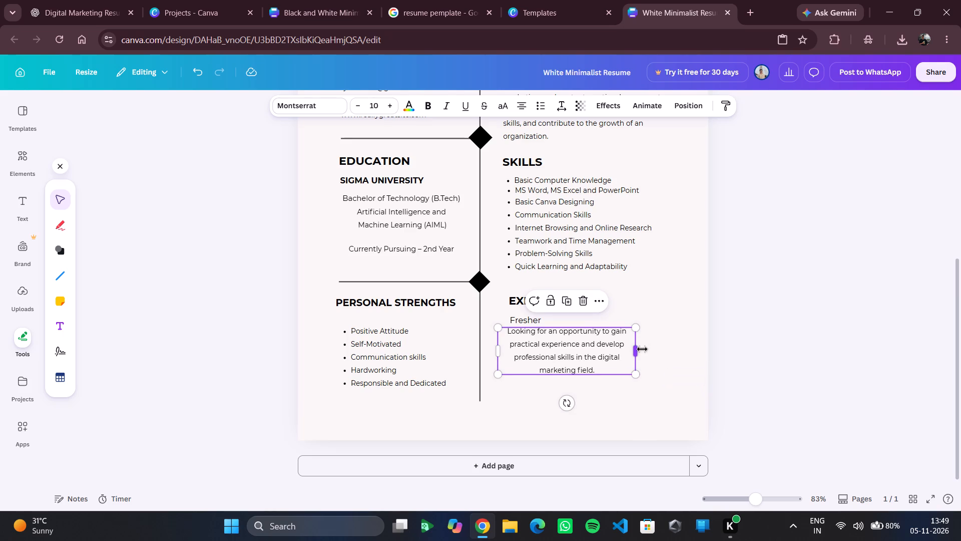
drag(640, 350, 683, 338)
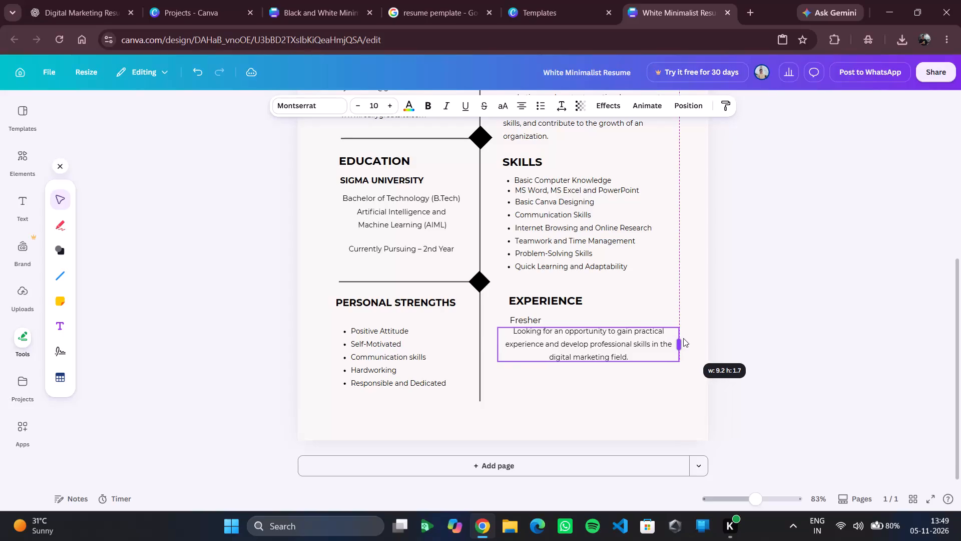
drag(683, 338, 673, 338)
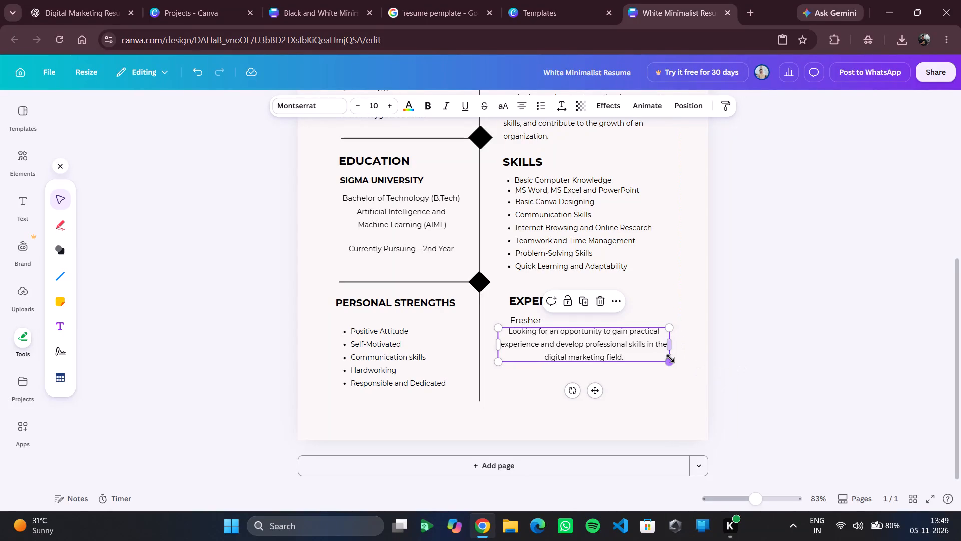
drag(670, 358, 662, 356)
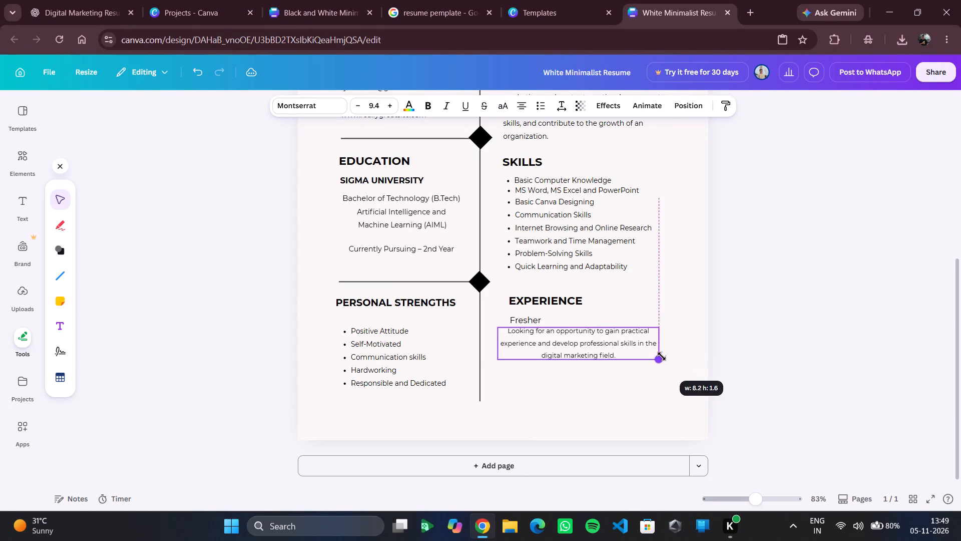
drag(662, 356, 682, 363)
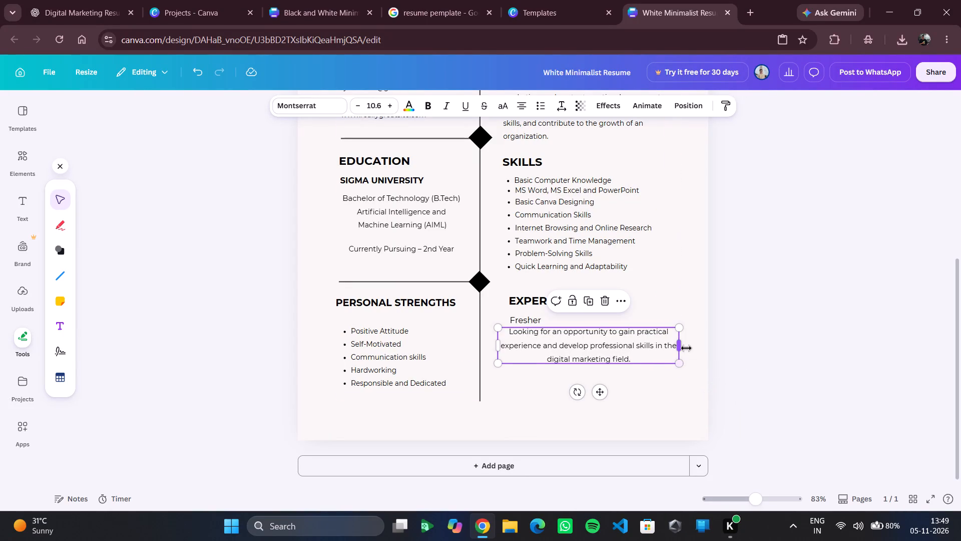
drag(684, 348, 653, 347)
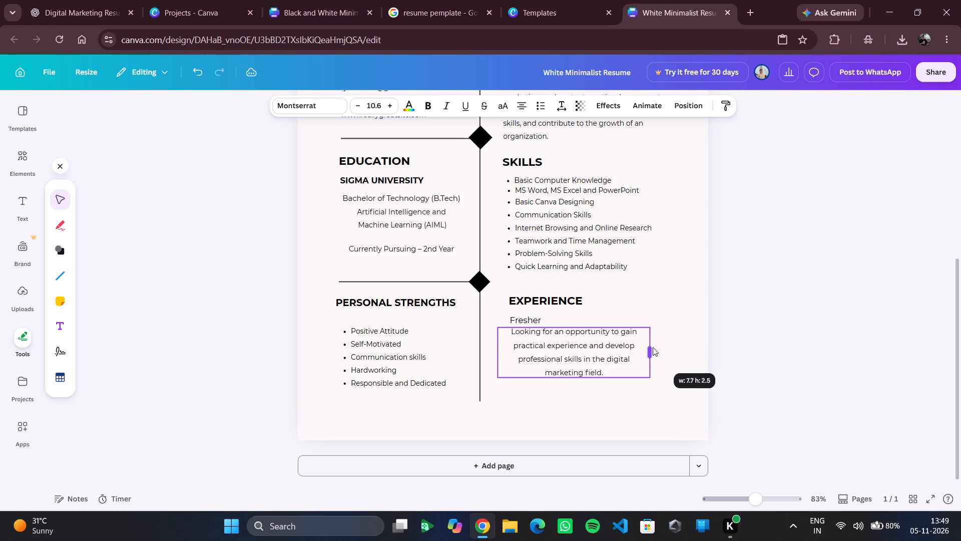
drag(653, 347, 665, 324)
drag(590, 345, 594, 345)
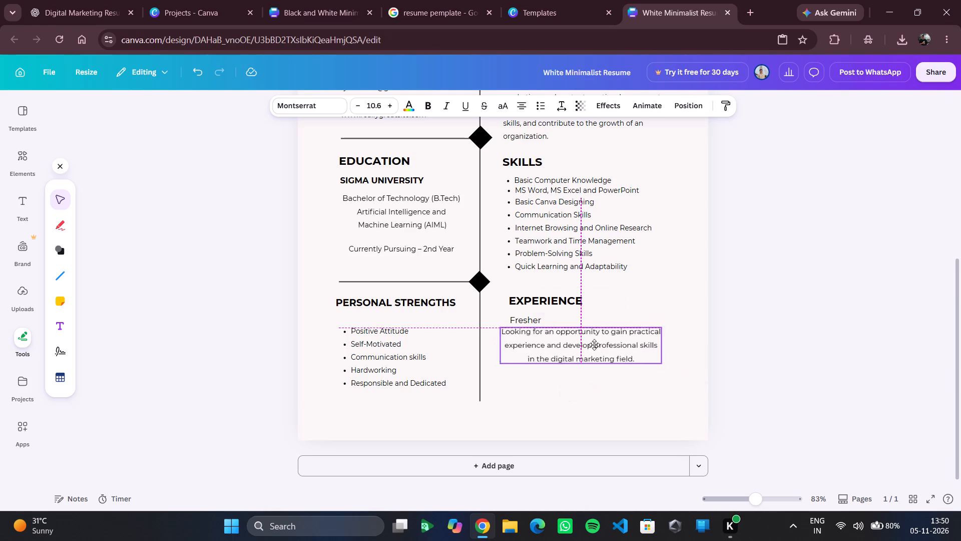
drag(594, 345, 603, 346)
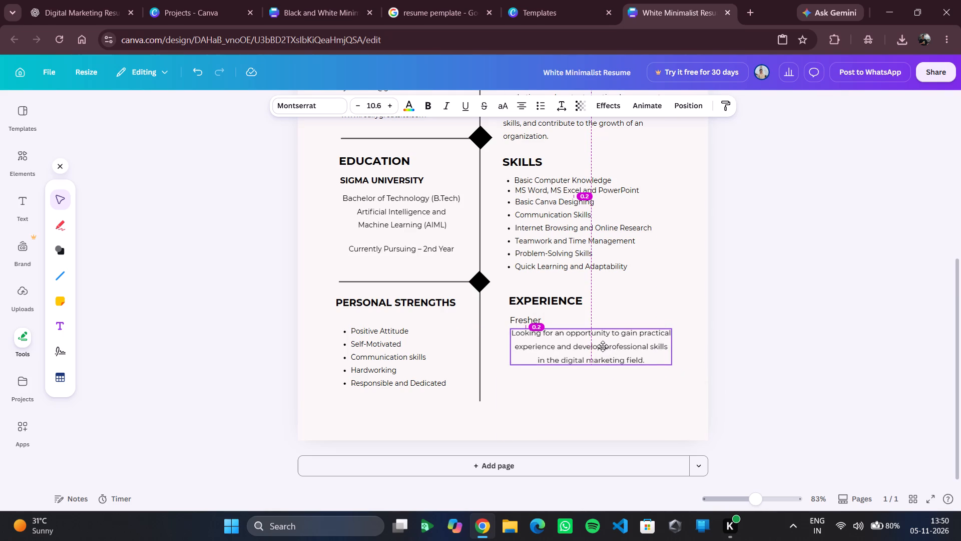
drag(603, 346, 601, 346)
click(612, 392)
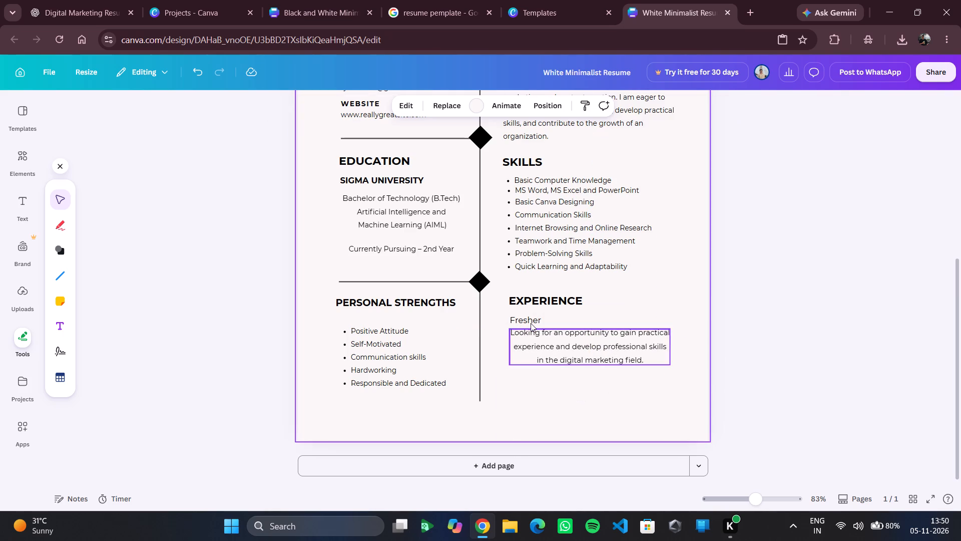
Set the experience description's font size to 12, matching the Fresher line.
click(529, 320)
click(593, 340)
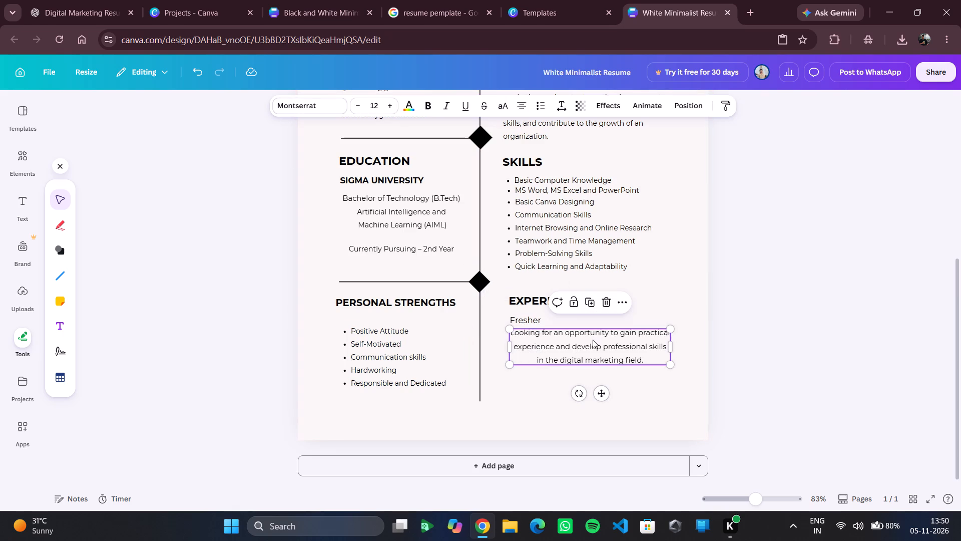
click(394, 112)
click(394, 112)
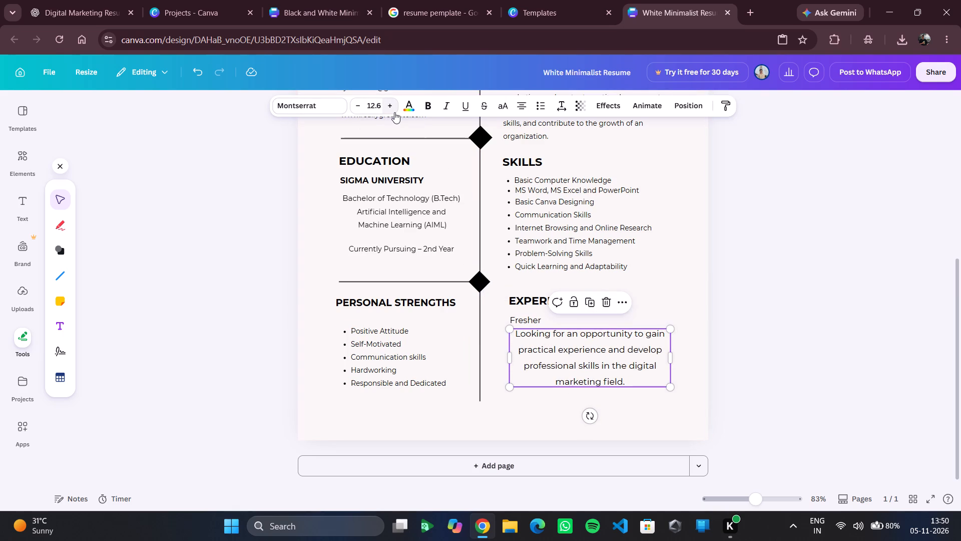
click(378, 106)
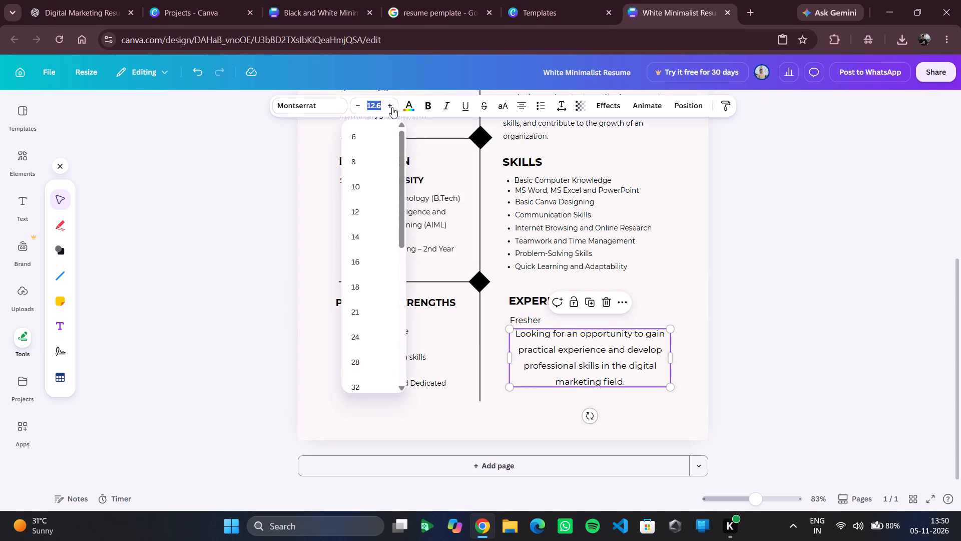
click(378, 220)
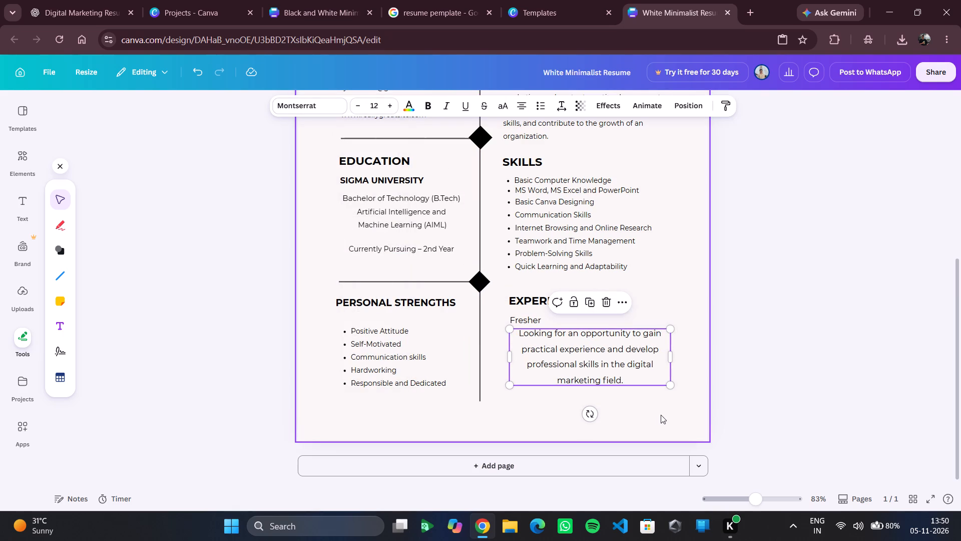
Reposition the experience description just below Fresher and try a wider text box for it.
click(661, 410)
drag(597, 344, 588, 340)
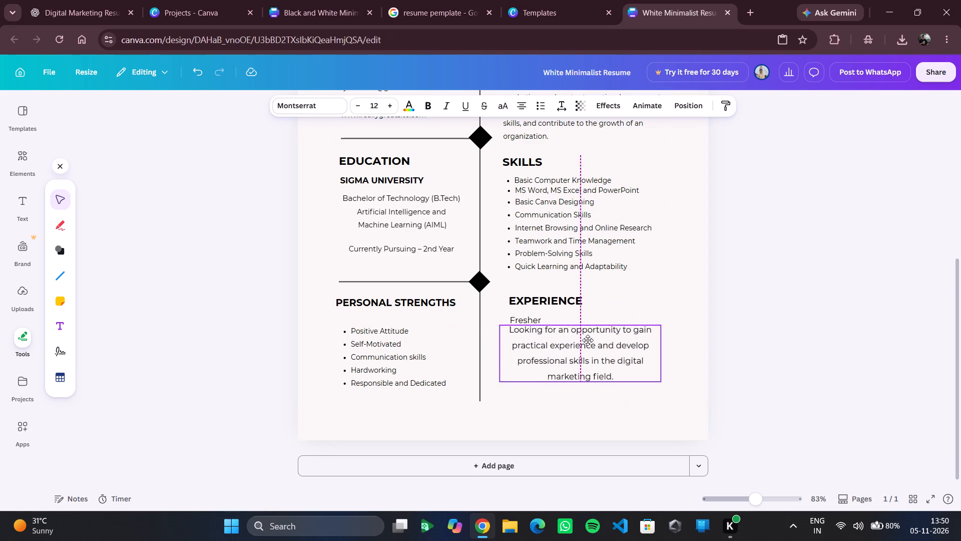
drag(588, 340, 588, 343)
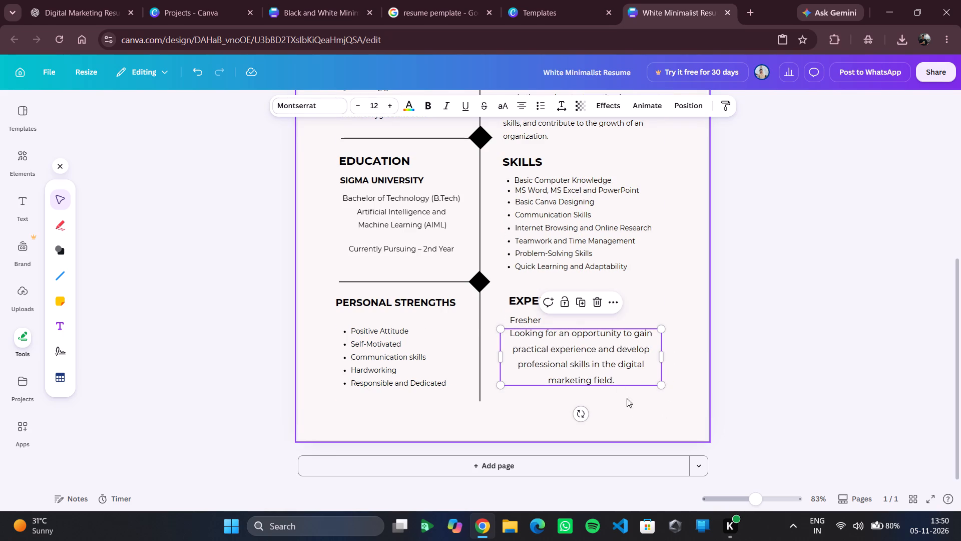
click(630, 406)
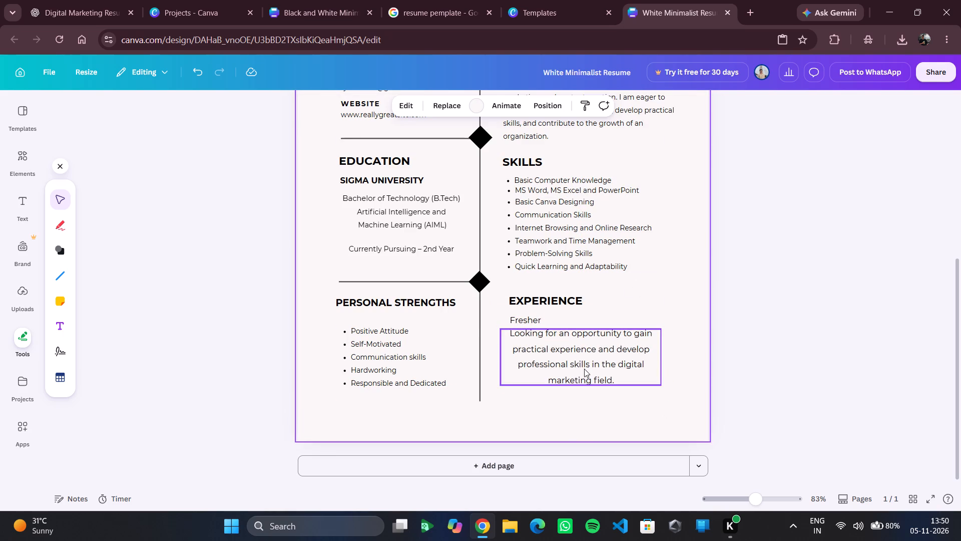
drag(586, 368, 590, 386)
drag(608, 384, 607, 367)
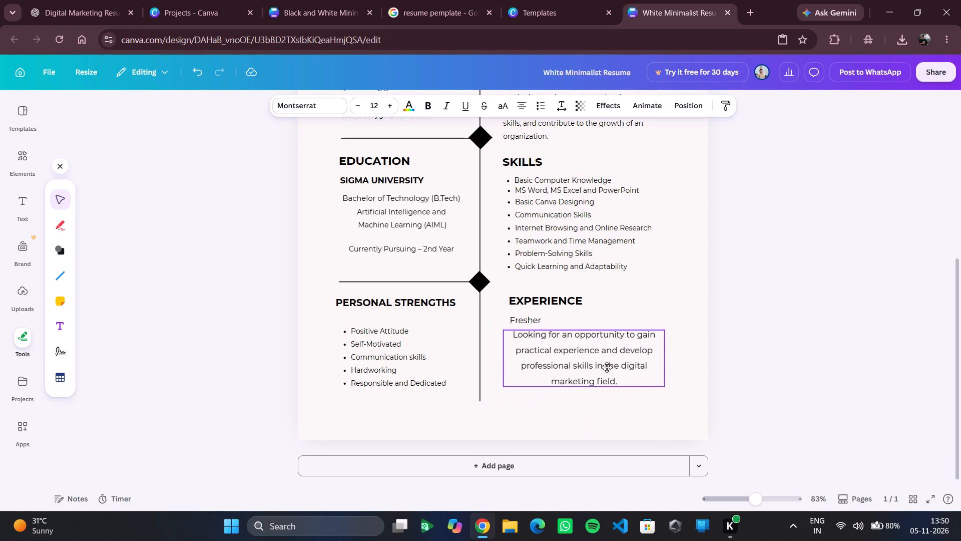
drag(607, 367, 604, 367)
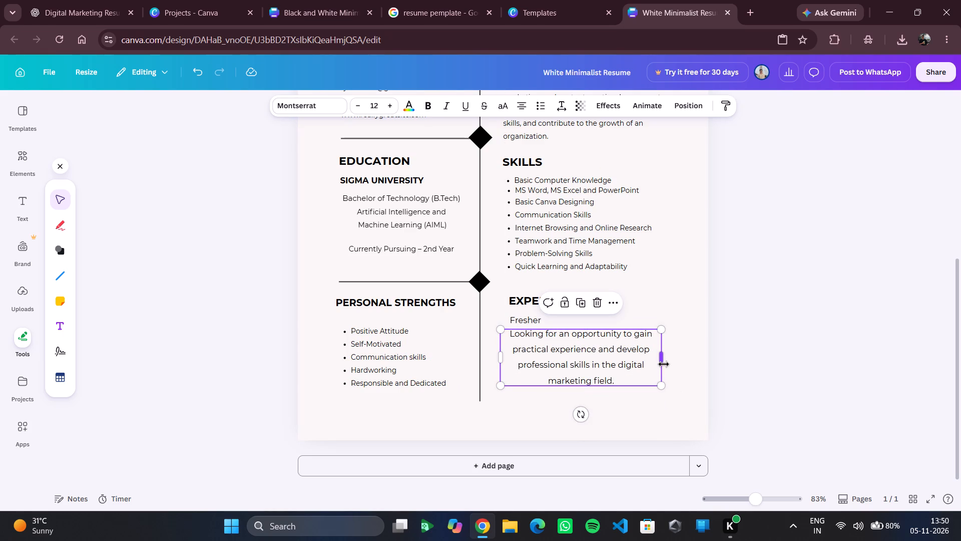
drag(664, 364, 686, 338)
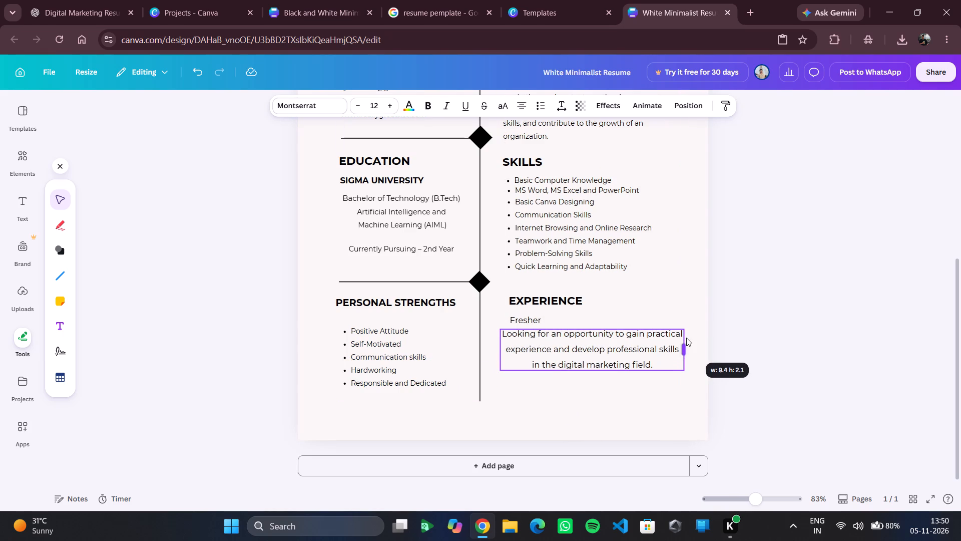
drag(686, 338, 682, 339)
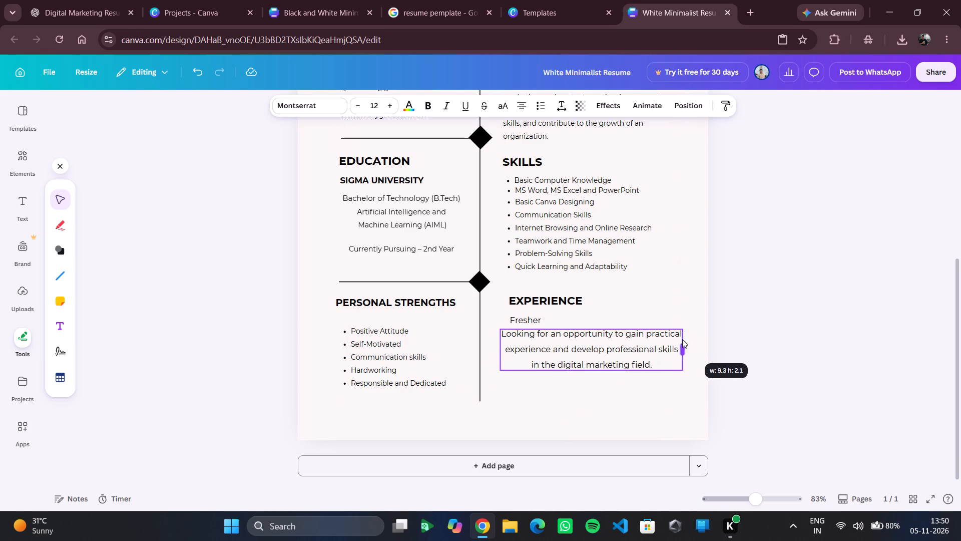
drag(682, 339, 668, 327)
Set the font size of the Fresher line and the experience description to 10, matching the skills list.
click(574, 242)
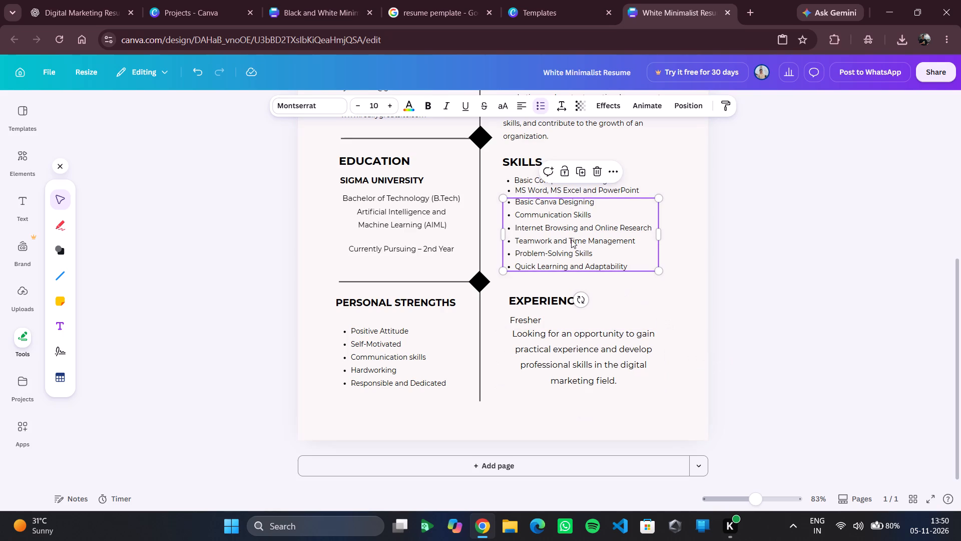
click(529, 322)
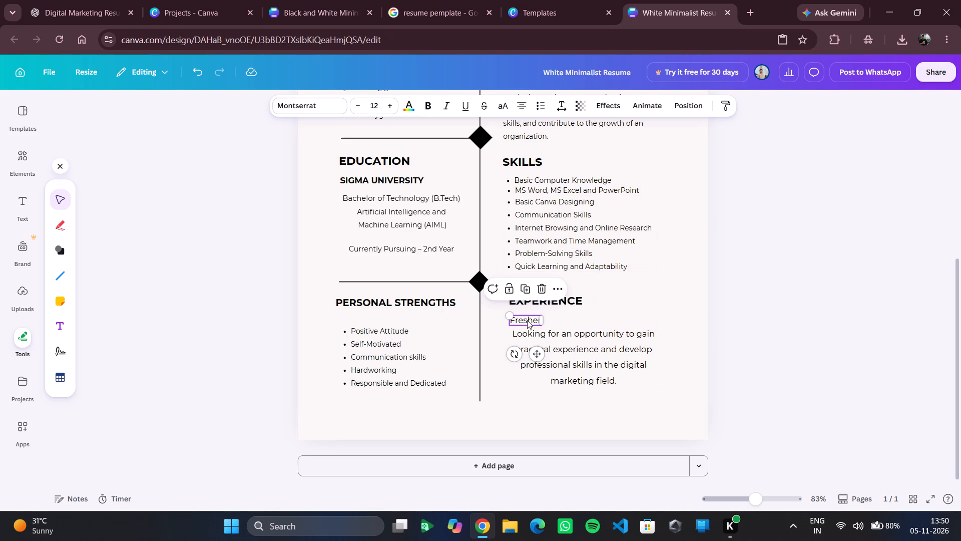
double_click(359, 108)
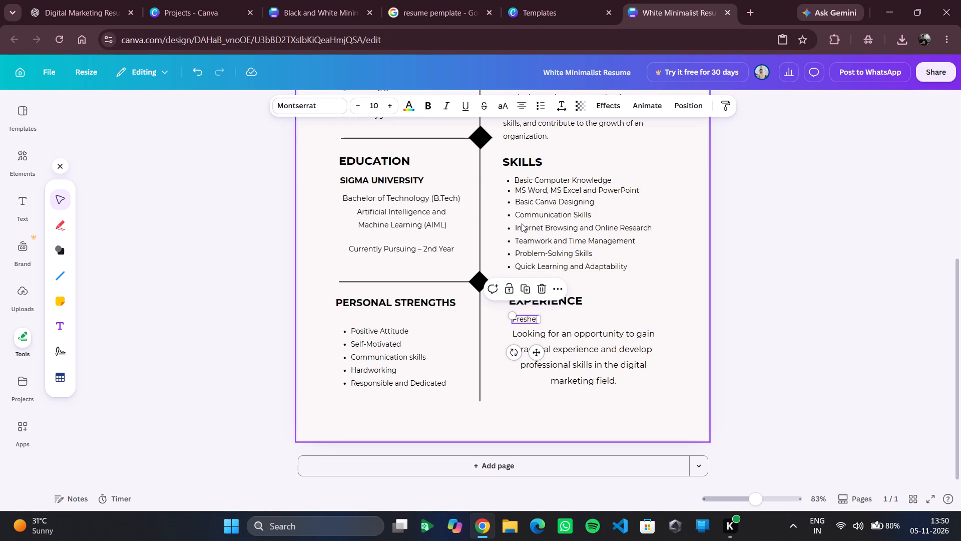
click(582, 355)
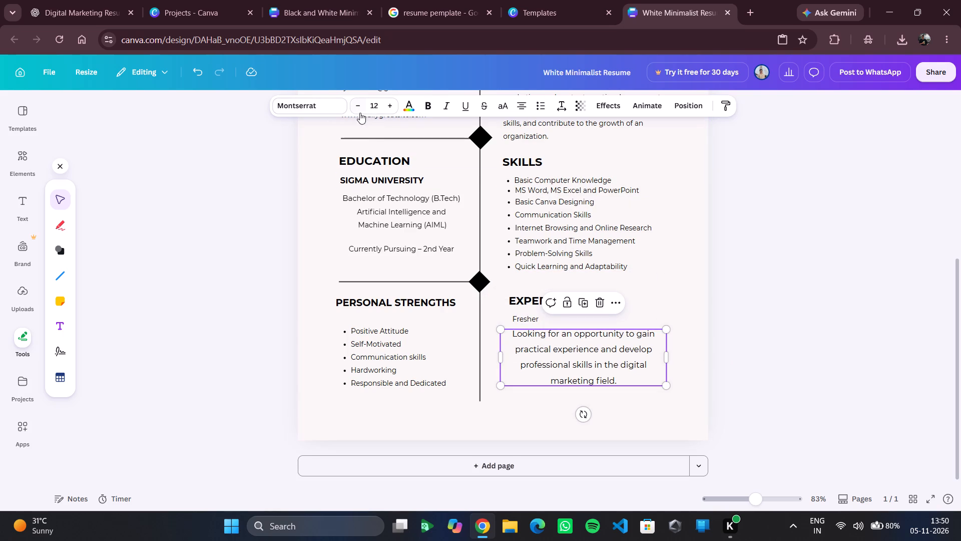
double_click(358, 108)
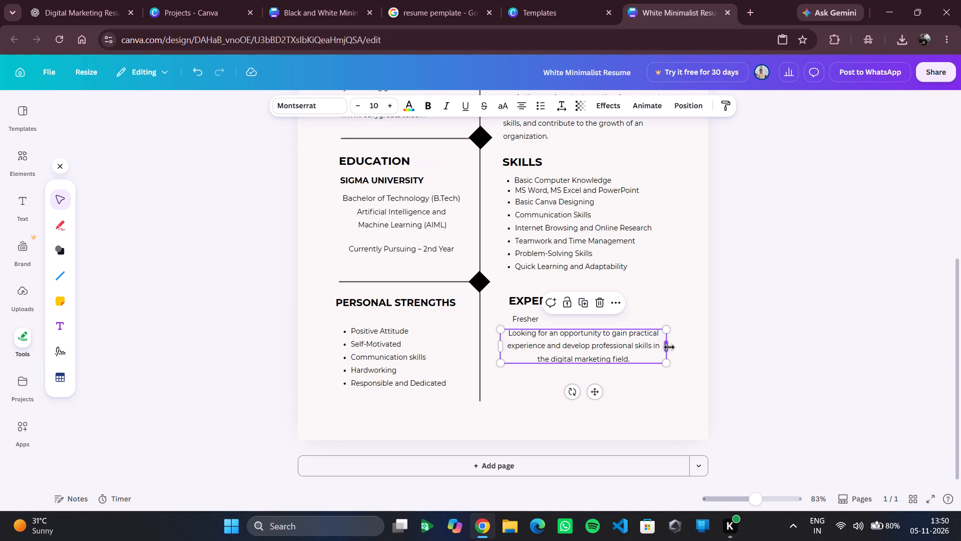
Widen the experience description box, scale its text down to size 9.7, and place it just under Fresher.
drag(669, 347, 687, 316)
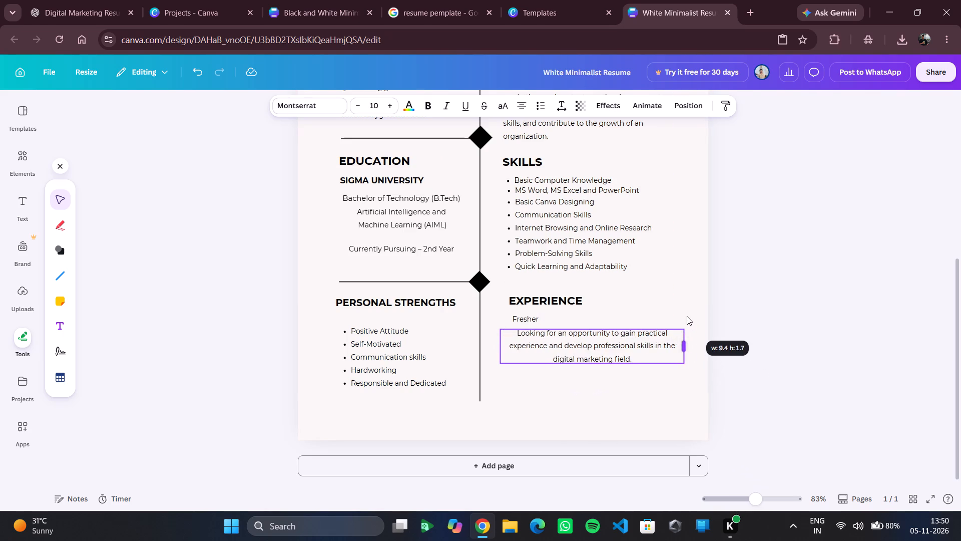
drag(687, 316, 676, 314)
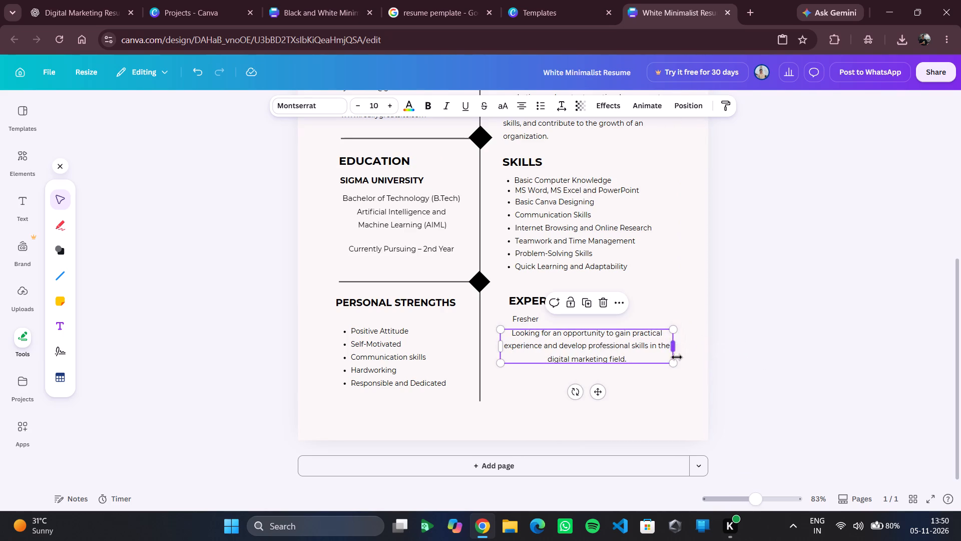
drag(676, 361, 668, 354)
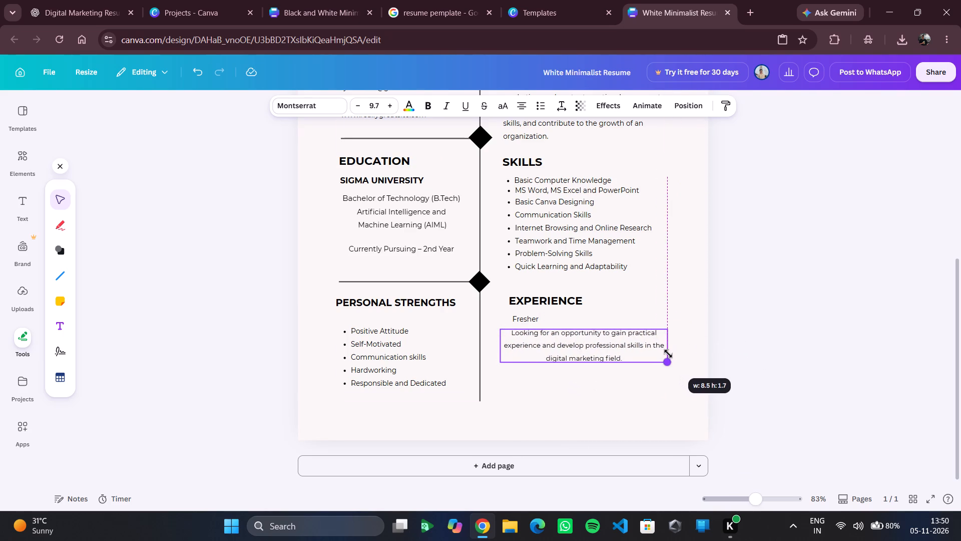
drag(668, 354, 669, 354)
click(601, 345)
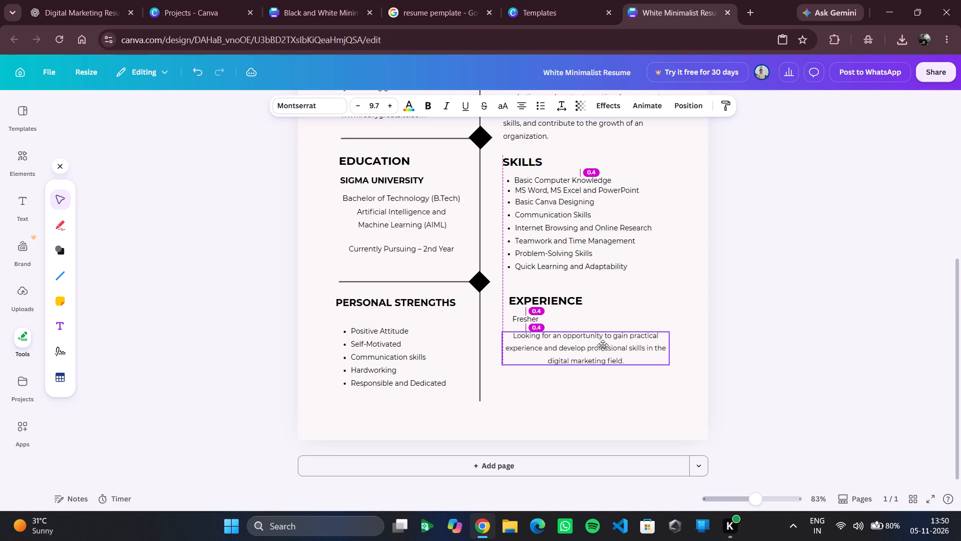
click(660, 291)
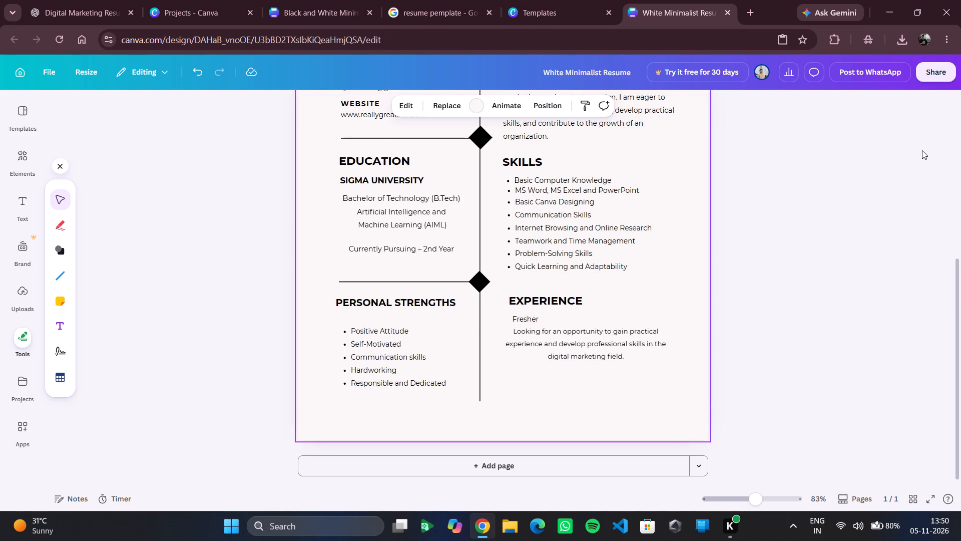
Narrow the experience description box slightly and shift it so its edge lines up with the EXPERIENCE heading.
click(646, 337)
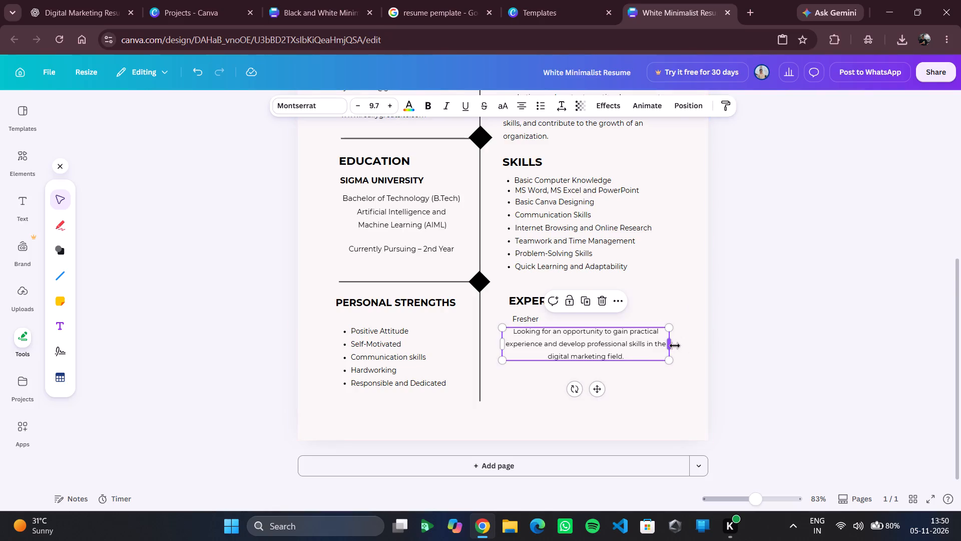
drag(675, 346, 657, 347)
drag(544, 337, 552, 338)
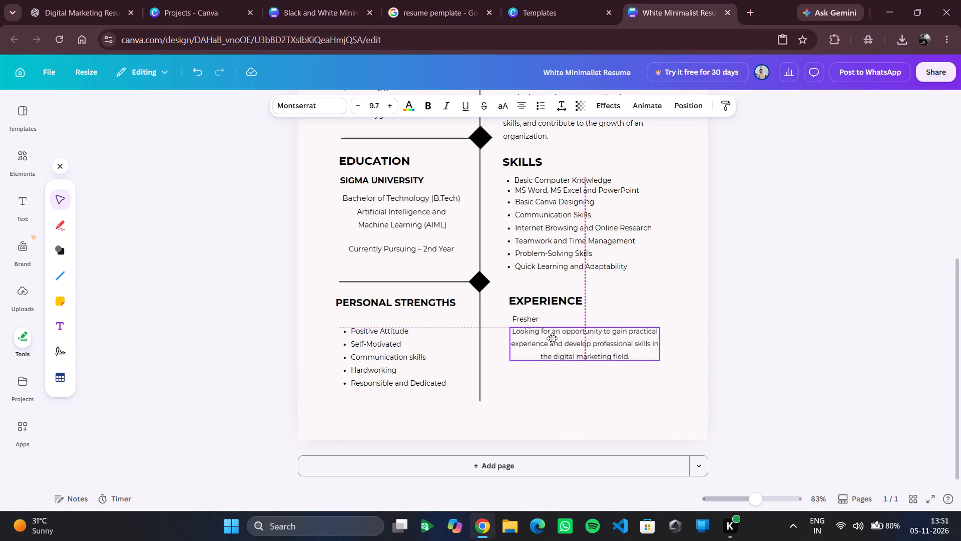
drag(552, 338, 553, 338)
click(637, 394)
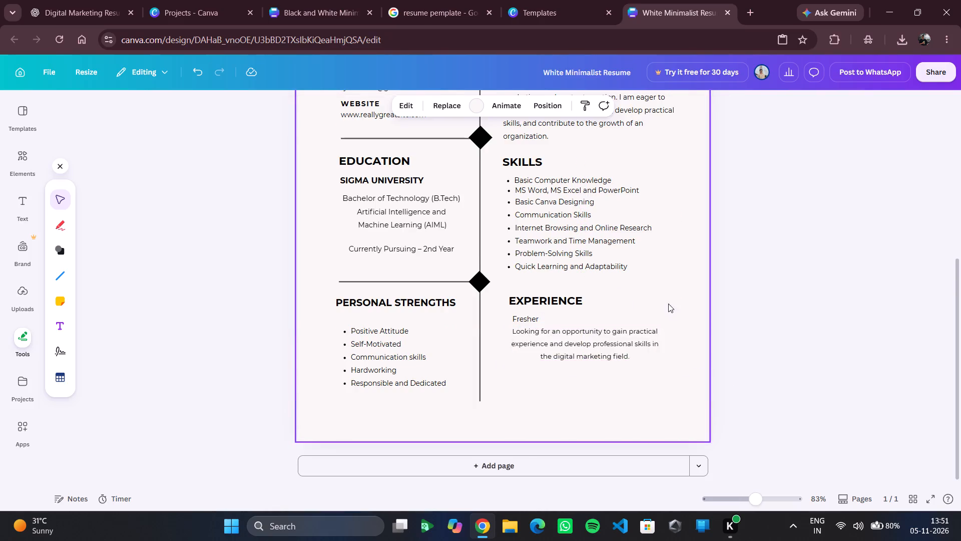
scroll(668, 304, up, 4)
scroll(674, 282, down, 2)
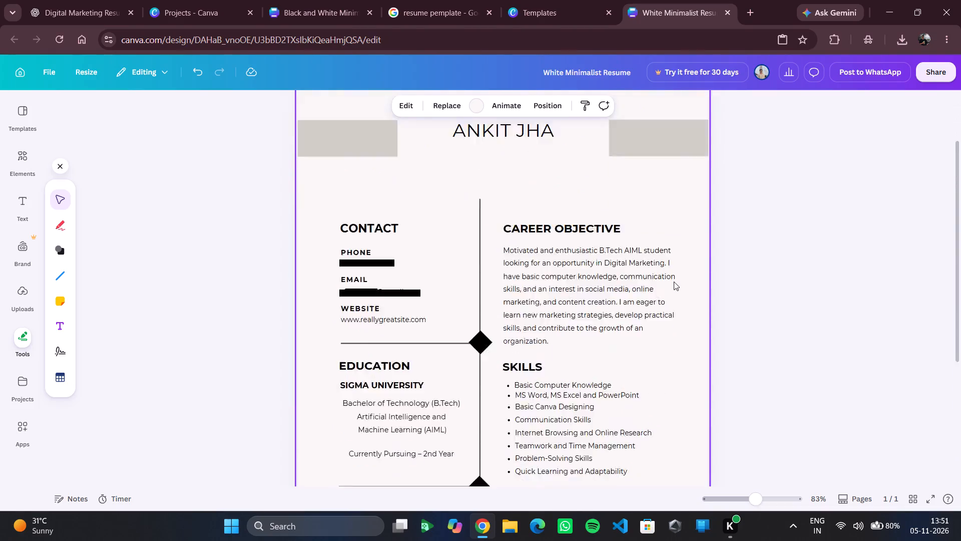
scroll(674, 282, down, 2)
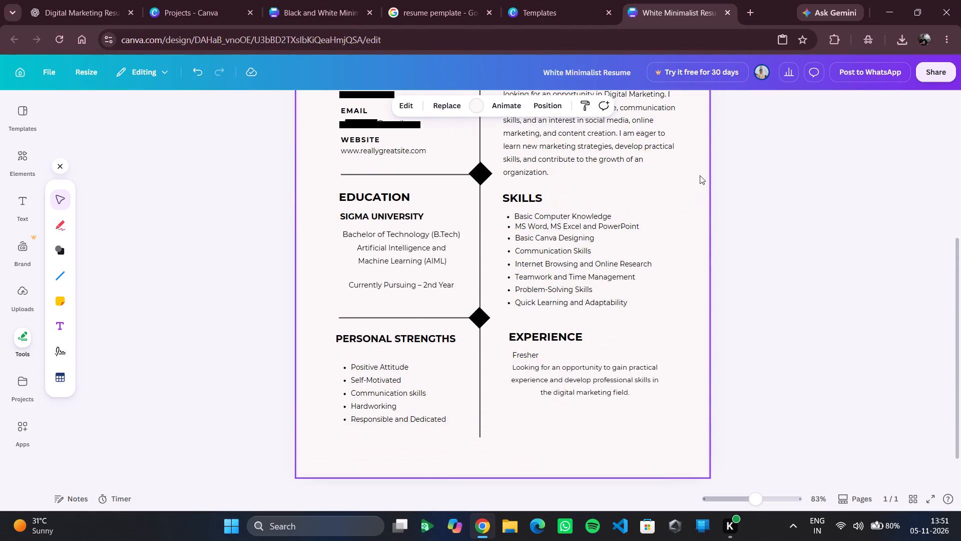
scroll(700, 175, down, 1)
scroll(700, 175, up, 1)
scroll(700, 175, down, 2)
scroll(700, 175, up, 3)
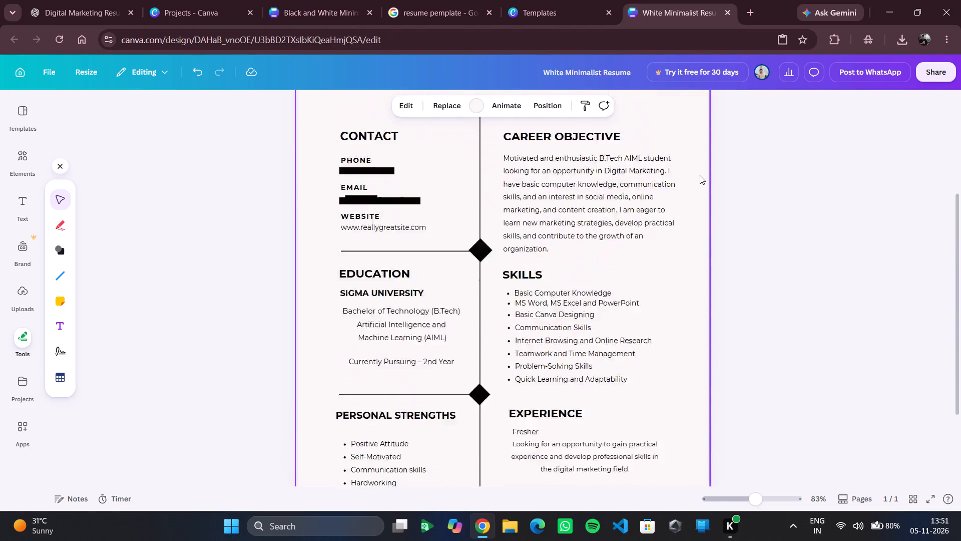
scroll(700, 175, down, 1)
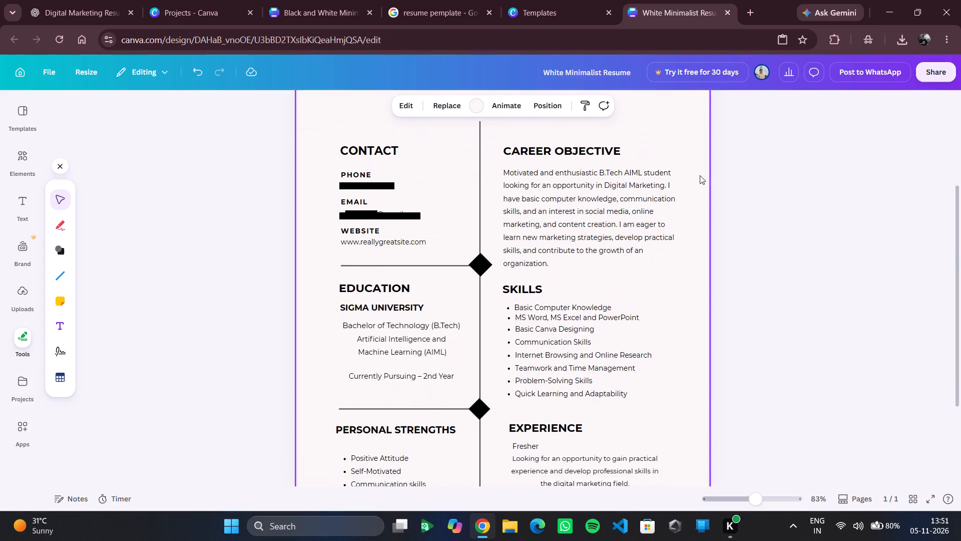
scroll(700, 175, down, 1)
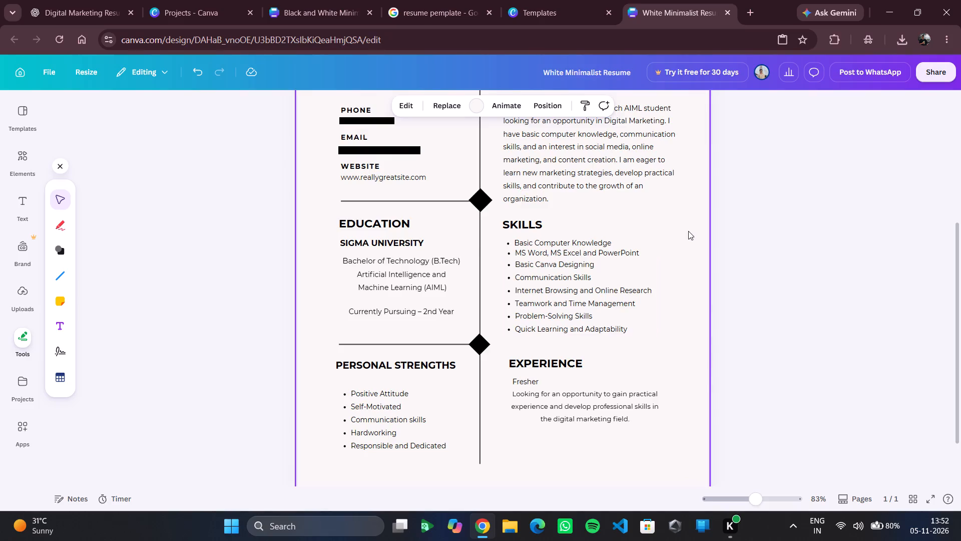
Compare the text formatting of the education details, the personal strengths list and the separate skills text boxes.
click(394, 262)
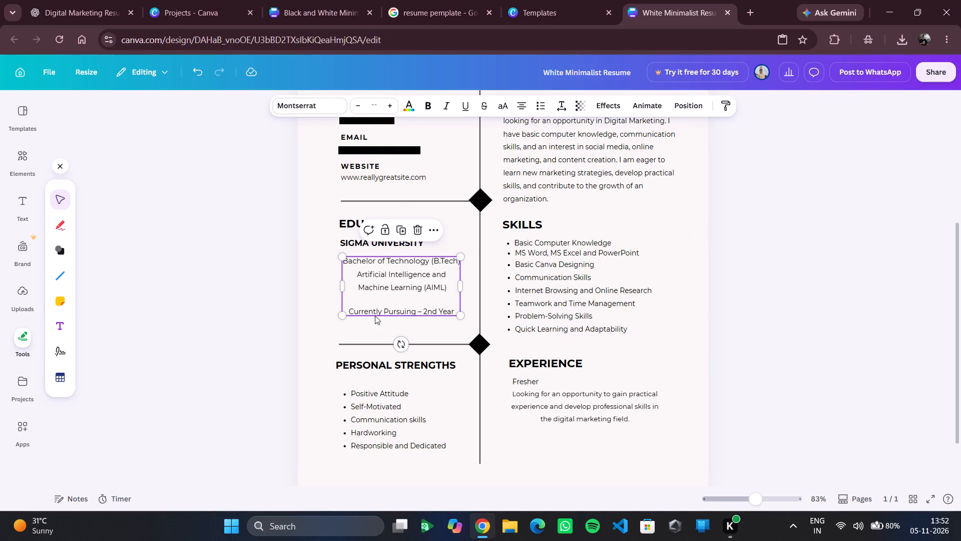
click(380, 402)
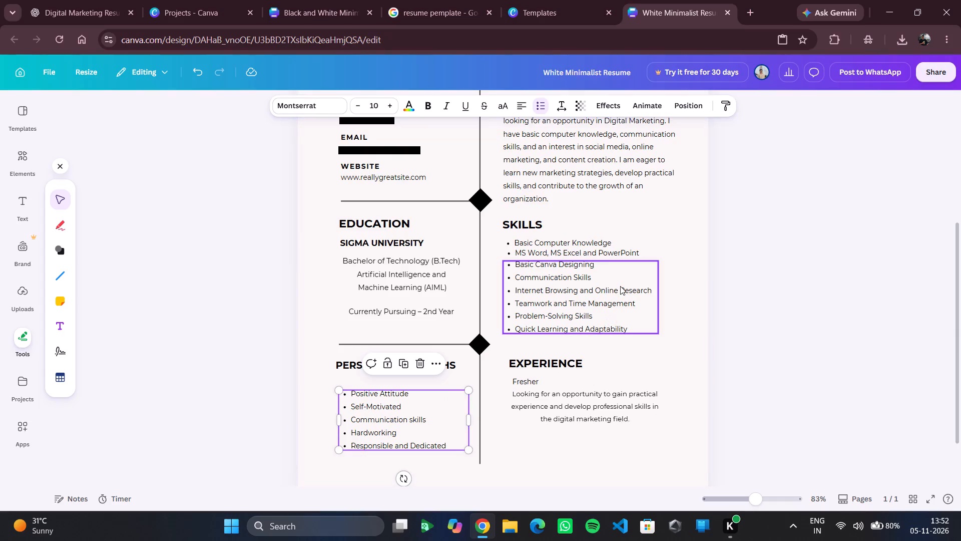
click(604, 251)
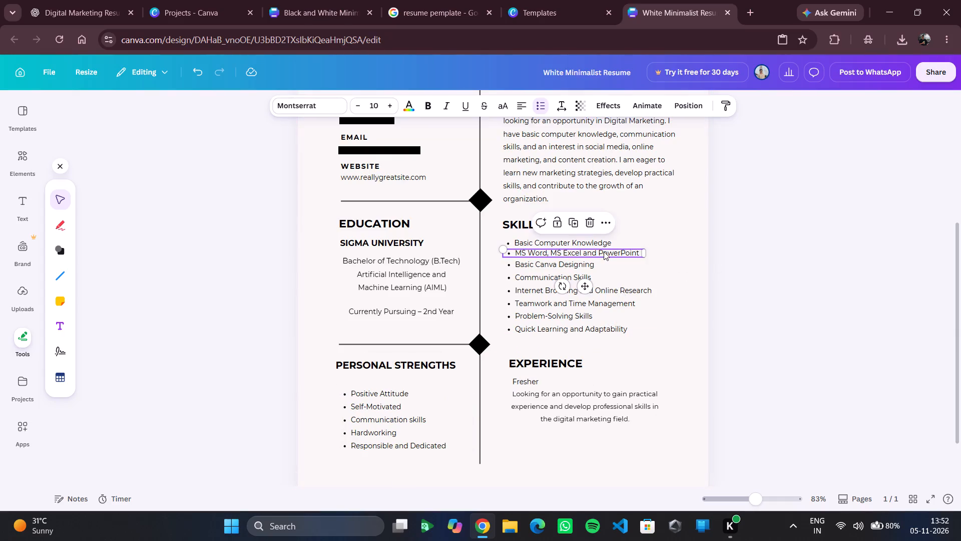
click(604, 251)
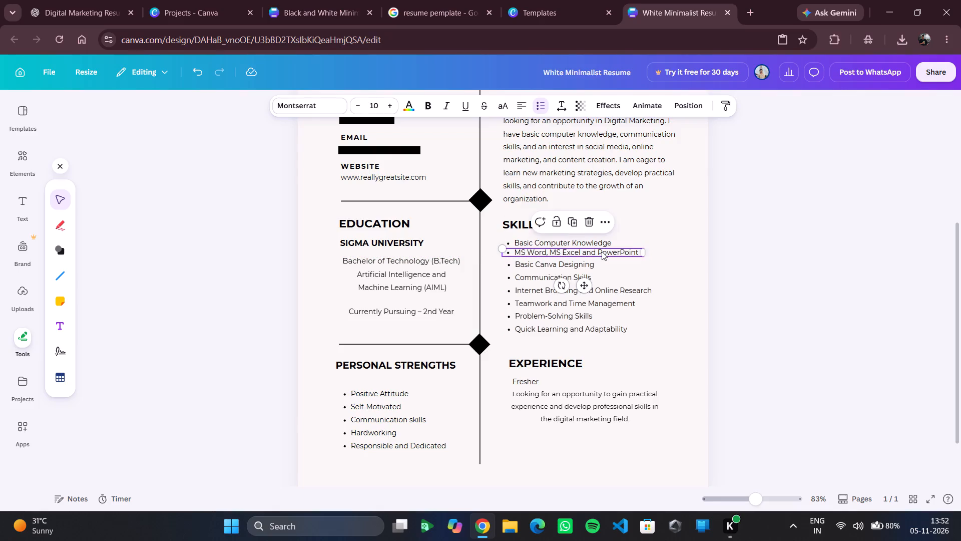
click(520, 267)
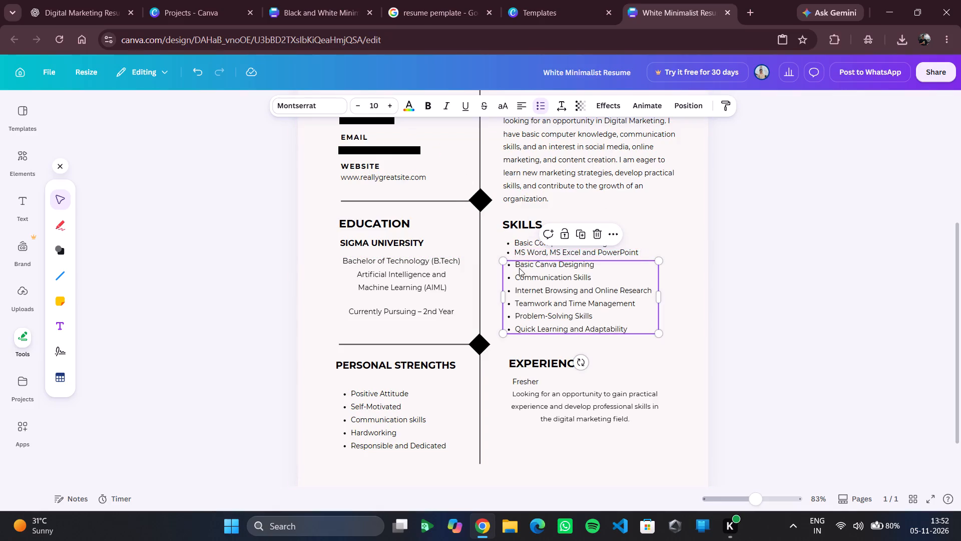
click(533, 250)
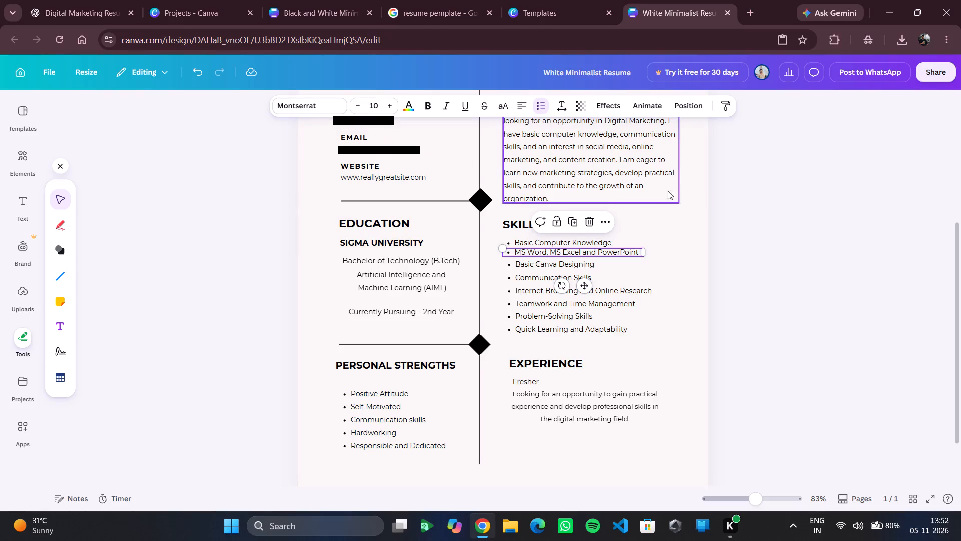
click(749, 204)
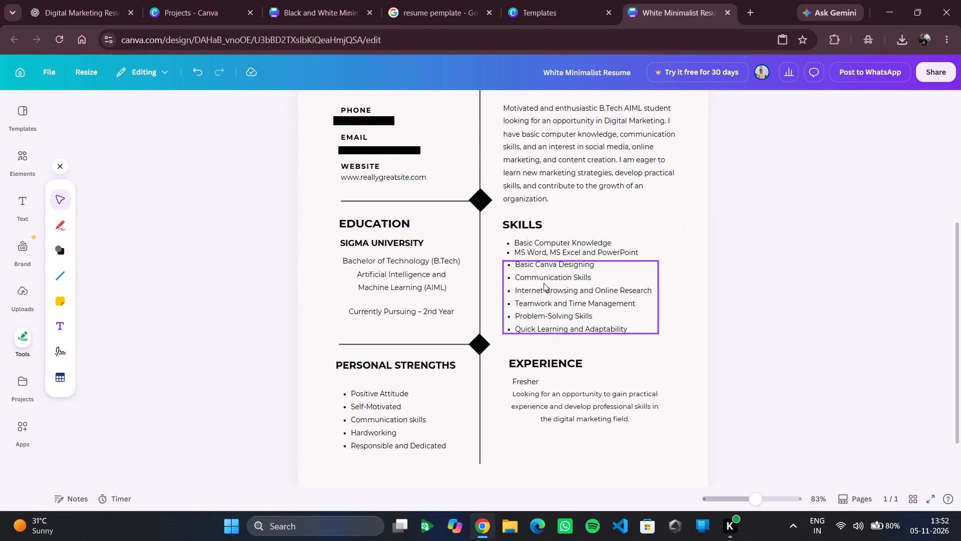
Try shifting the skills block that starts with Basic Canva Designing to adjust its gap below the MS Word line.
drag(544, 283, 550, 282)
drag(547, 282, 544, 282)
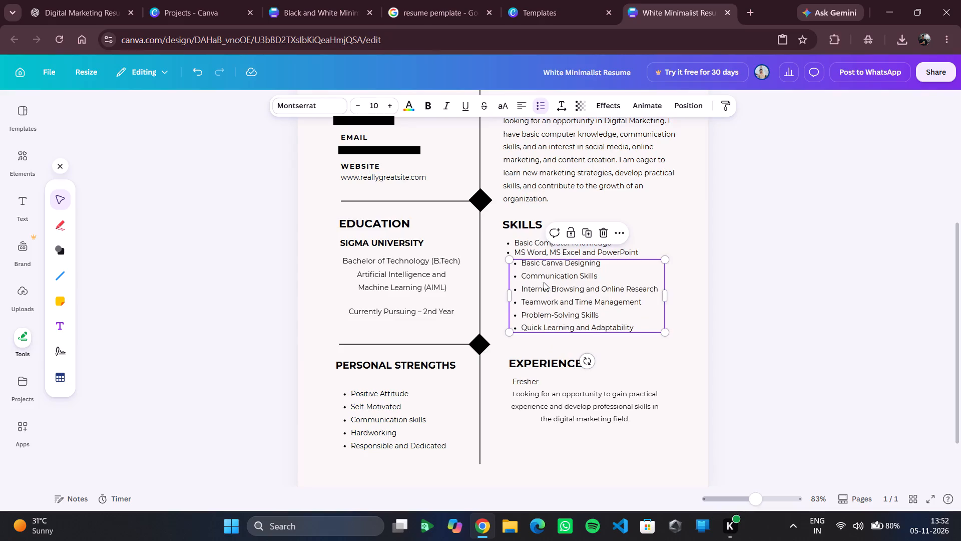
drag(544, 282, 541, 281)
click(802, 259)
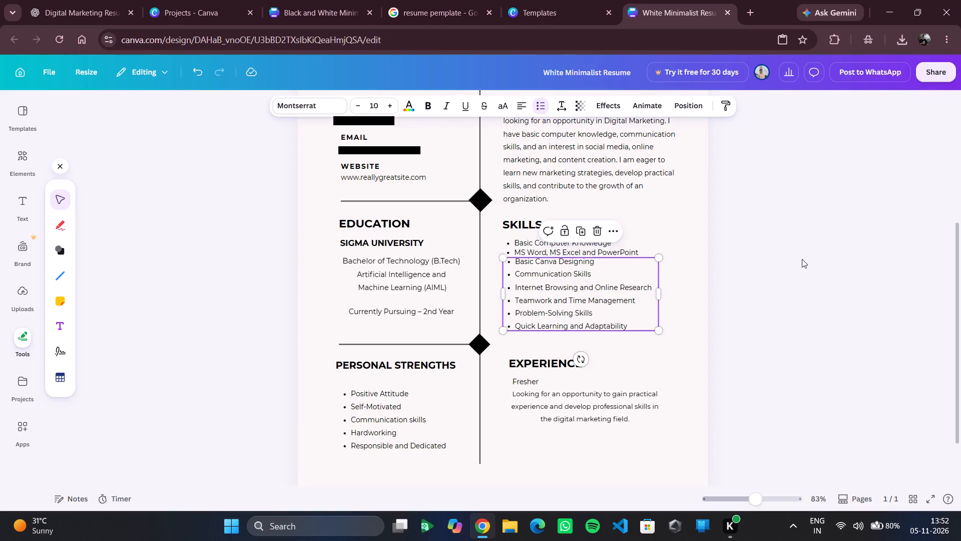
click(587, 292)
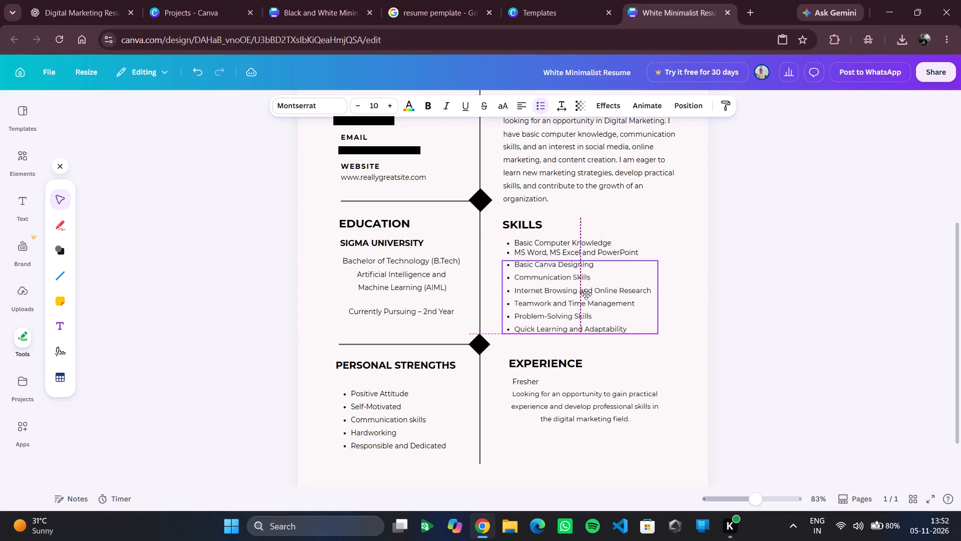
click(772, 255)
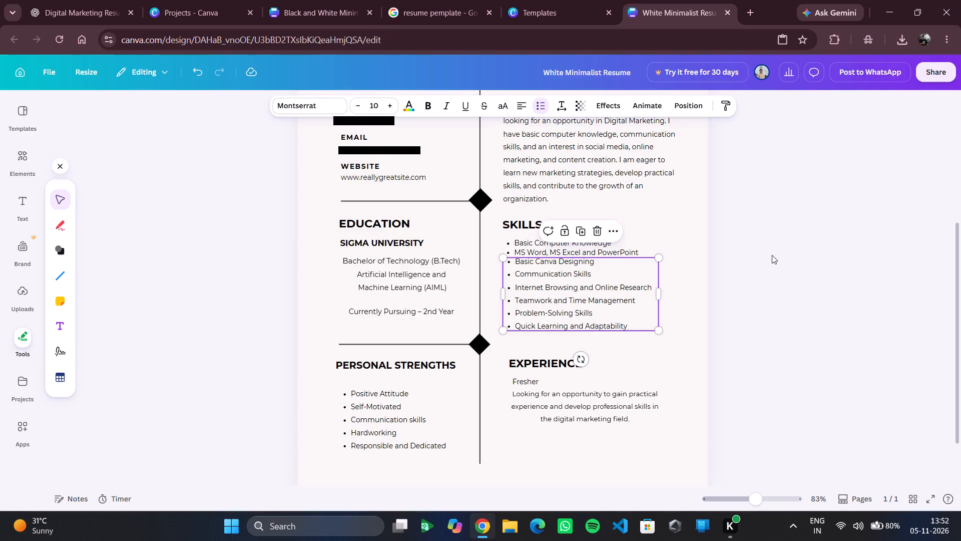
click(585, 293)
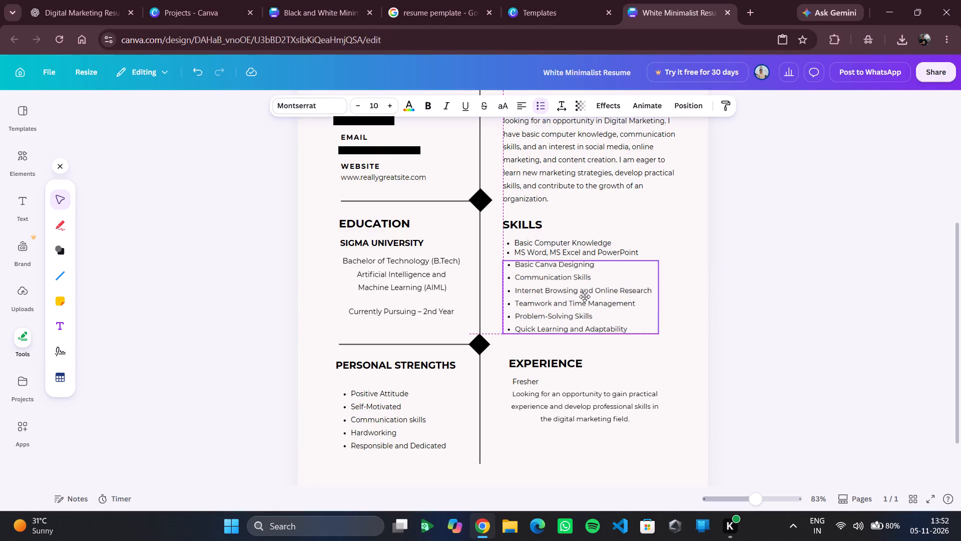
Move the MS Word, MS Excel and PowerPoint line and the skills block below it slightly down for even line spacing.
click(587, 254)
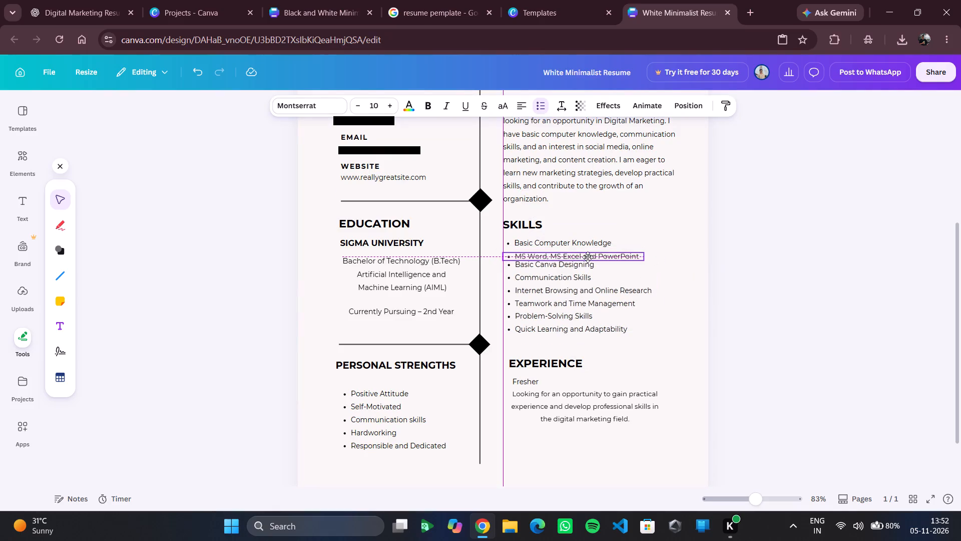
click(806, 253)
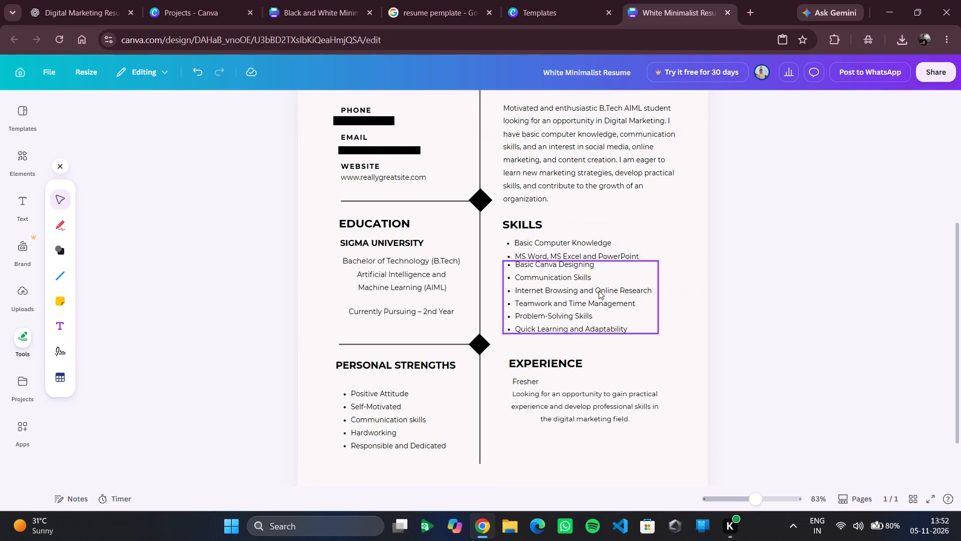
drag(599, 291, 598, 296)
click(789, 273)
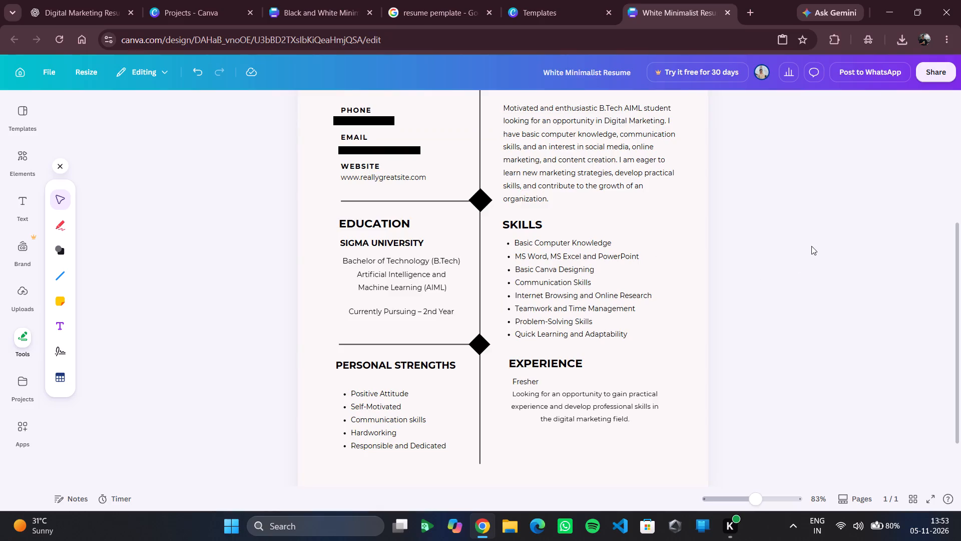
Inspect the font sizes of the career objective, contact, education and personal strengths body text.
click(620, 180)
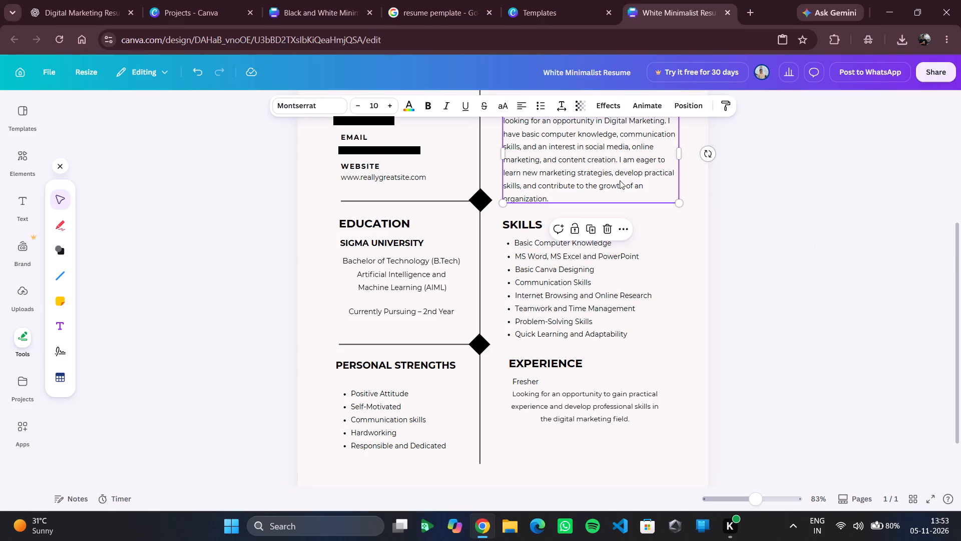
click(403, 141)
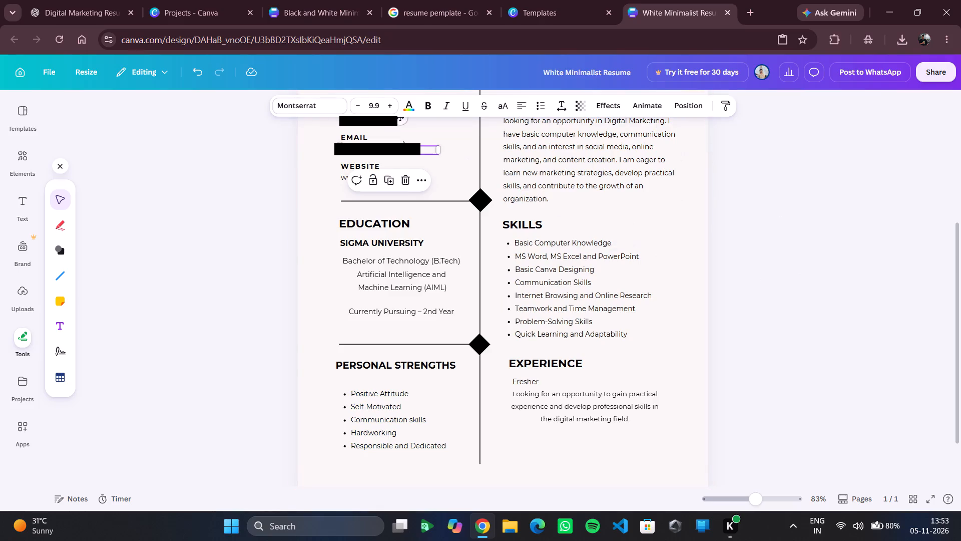
click(360, 126)
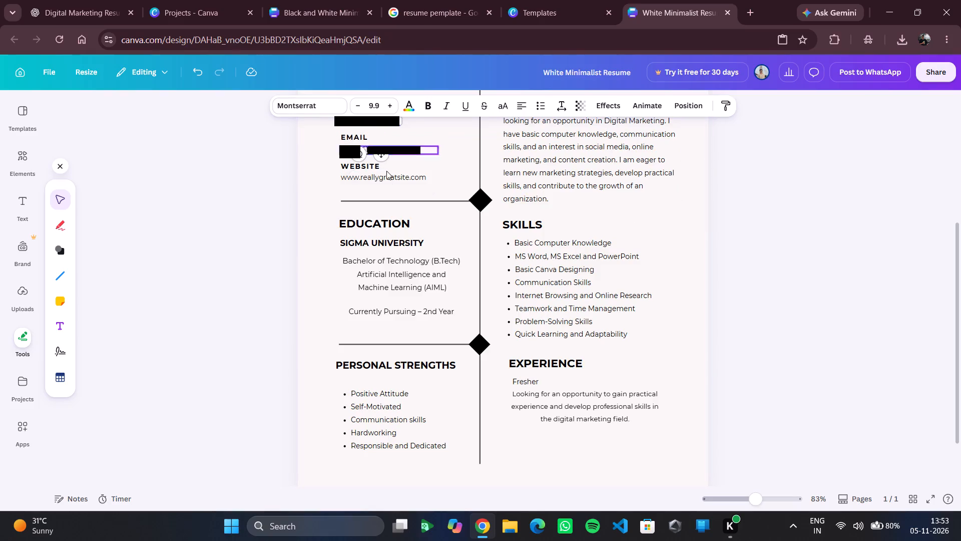
click(385, 275)
click(385, 275)
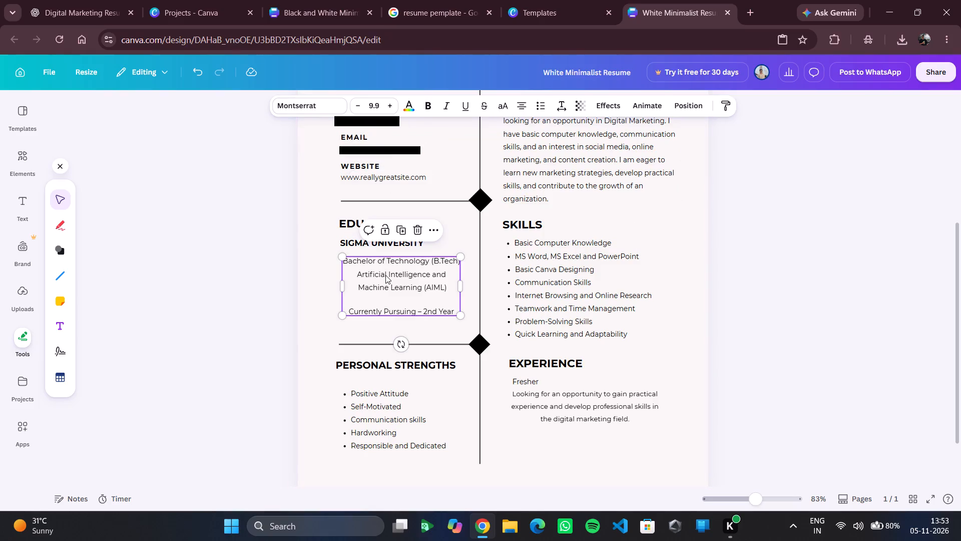
click(366, 406)
Compare the font sizes of the contact, career objective, education, skills, personal strengths and experience headings.
scroll(598, 208, up, 2)
click(560, 207)
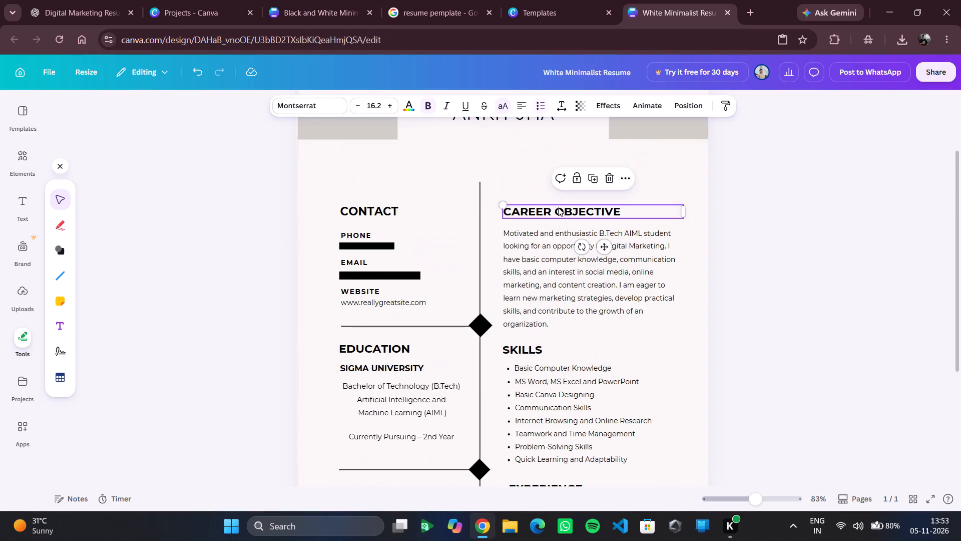
click(375, 209)
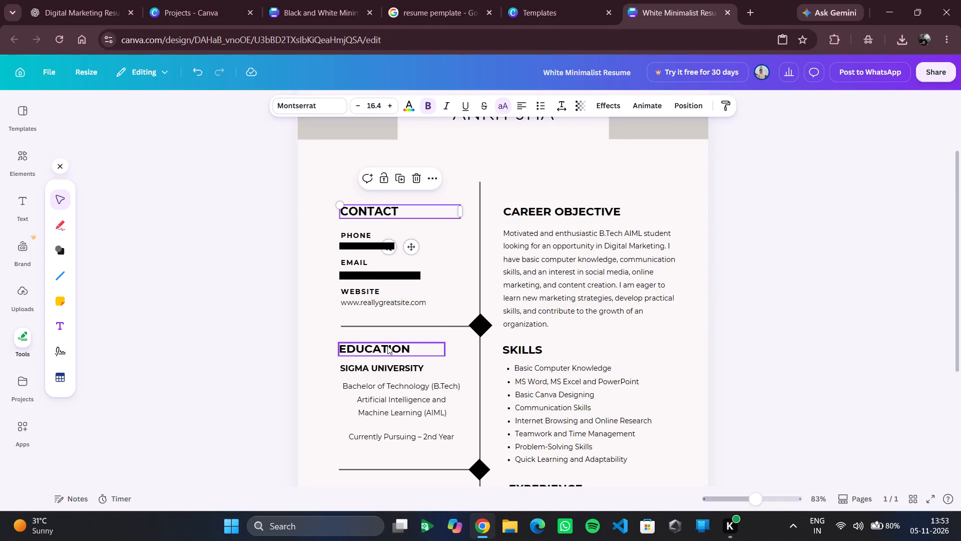
click(387, 346)
click(533, 347)
scroll(517, 260, down, 2)
click(425, 309)
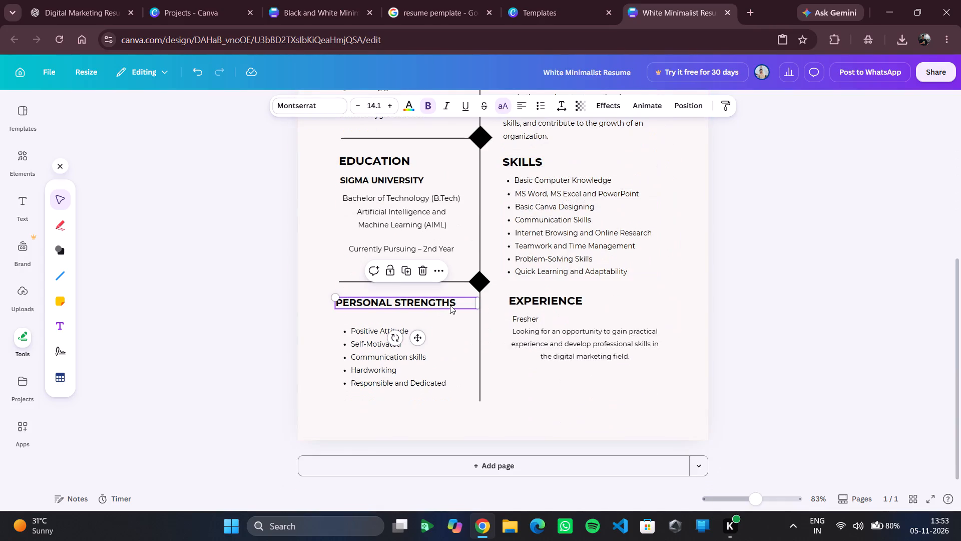
scroll(450, 305, up, 1)
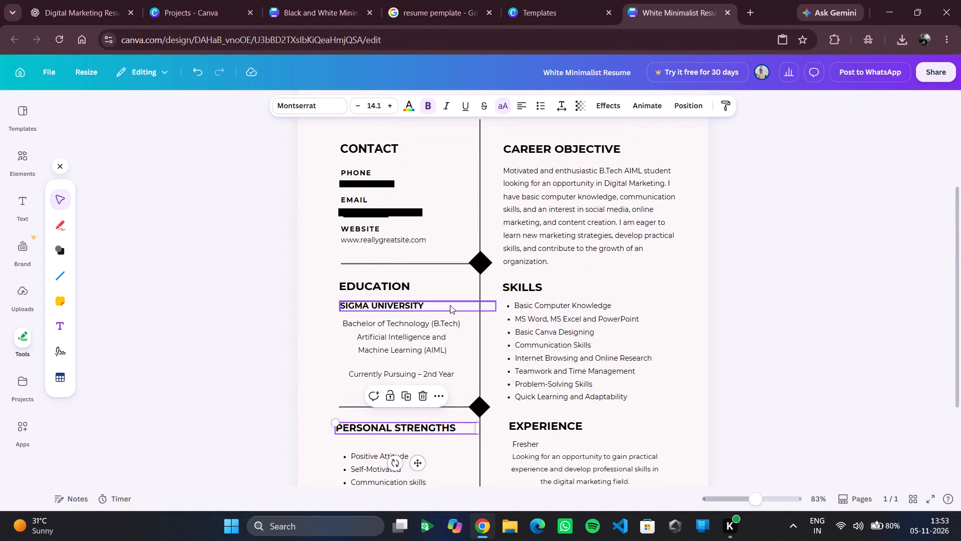
click(418, 286)
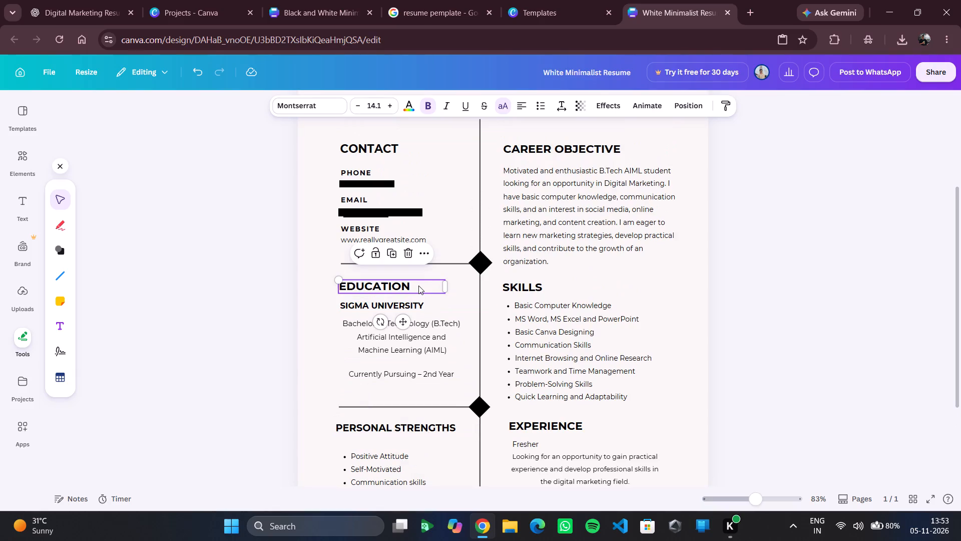
click(508, 292)
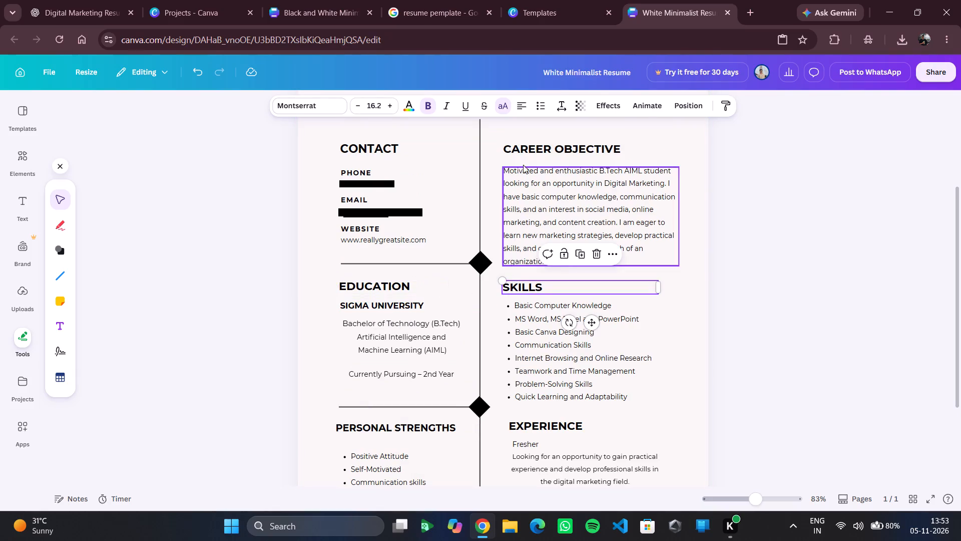
click(531, 148)
click(385, 148)
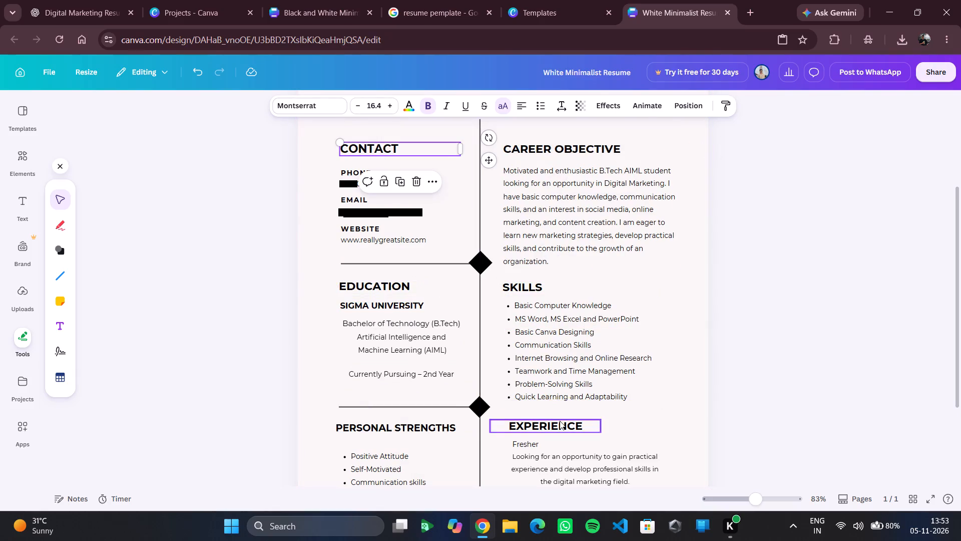
click(560, 421)
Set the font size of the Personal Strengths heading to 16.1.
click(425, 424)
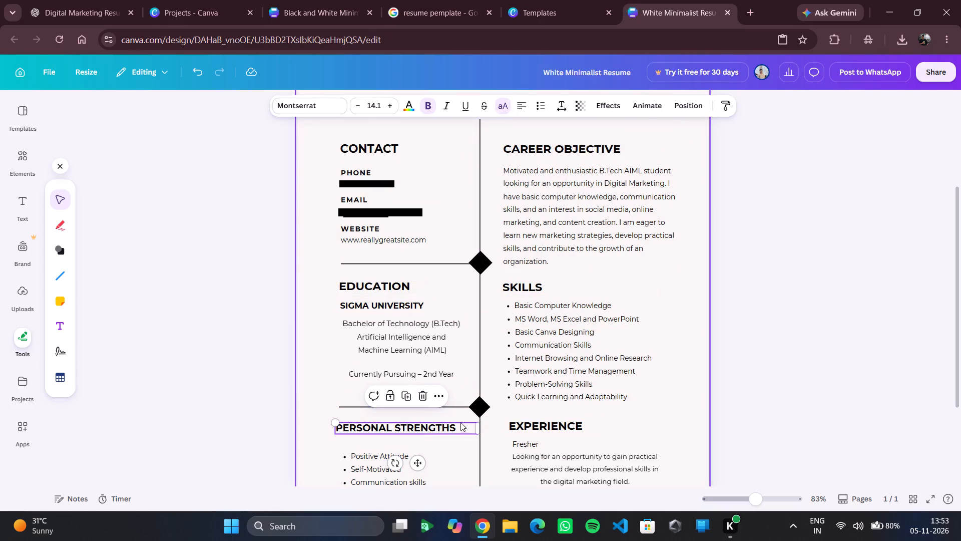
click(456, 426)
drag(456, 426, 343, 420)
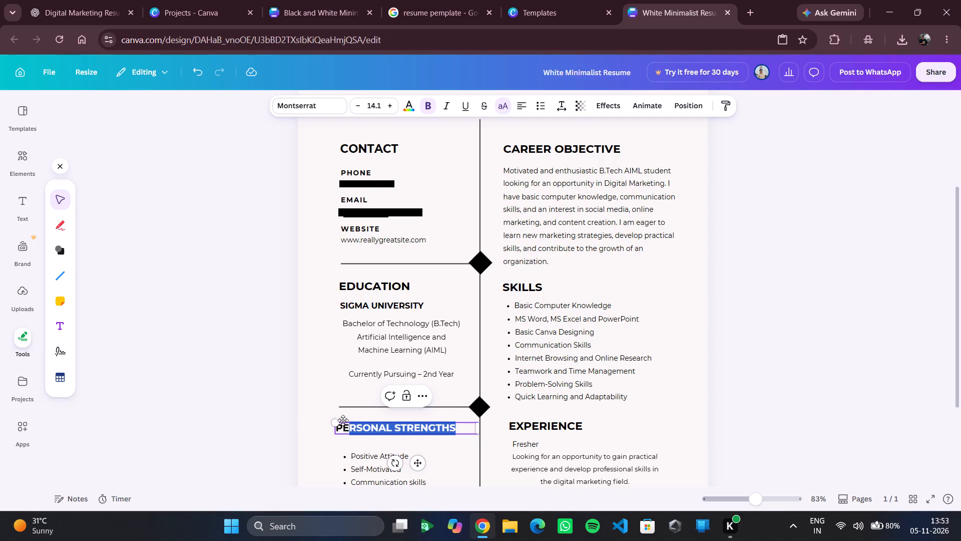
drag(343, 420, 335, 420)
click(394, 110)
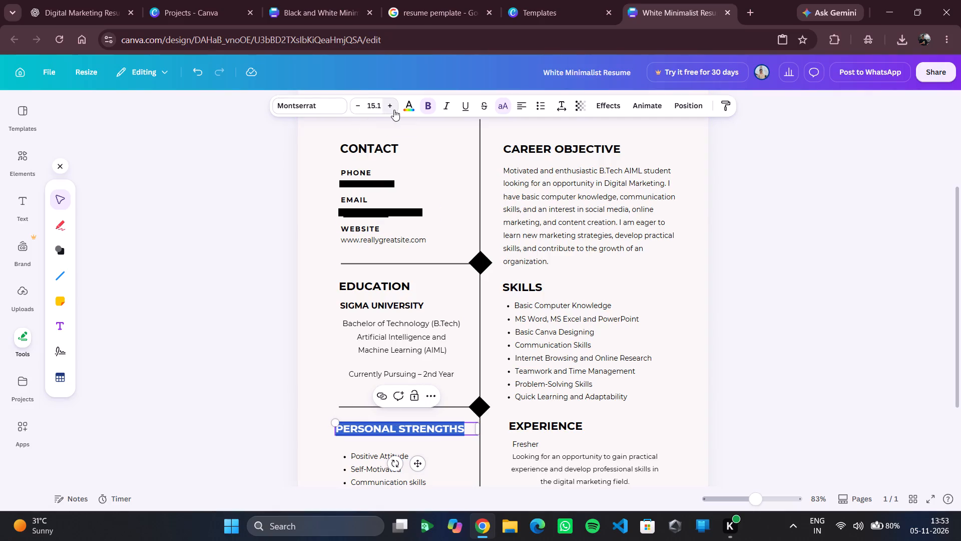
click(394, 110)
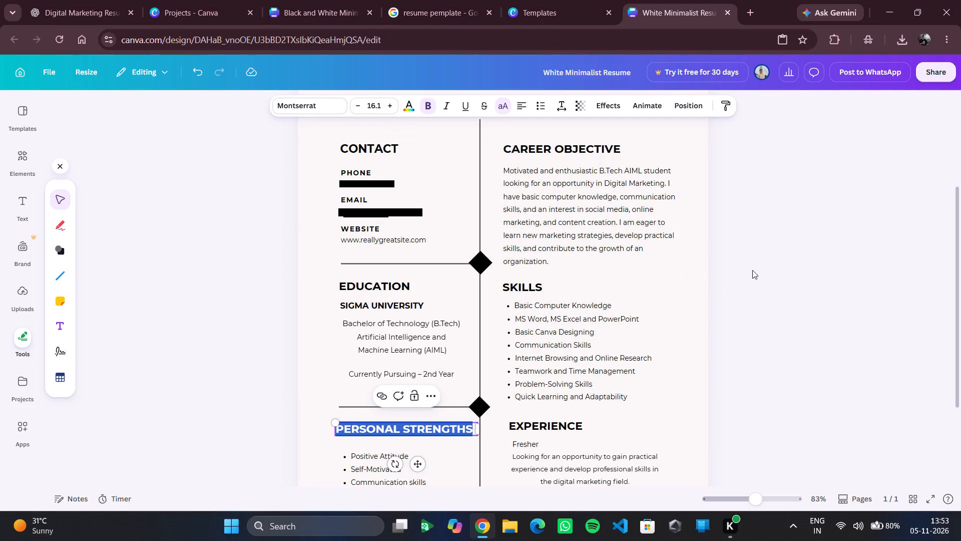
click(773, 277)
Adjust the width of the Personal Strengths heading's text box, keeping the heading on a single line.
scroll(544, 268, down, 1)
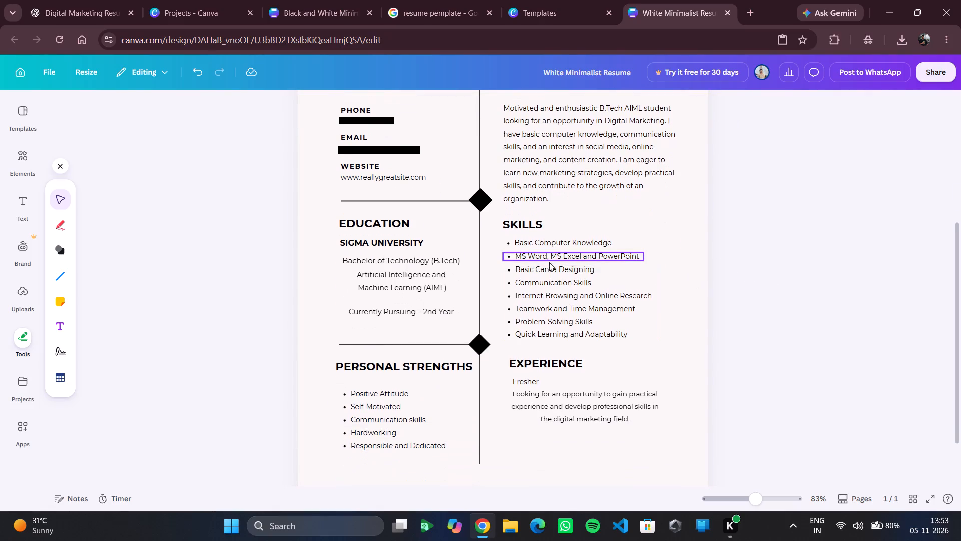
click(428, 365)
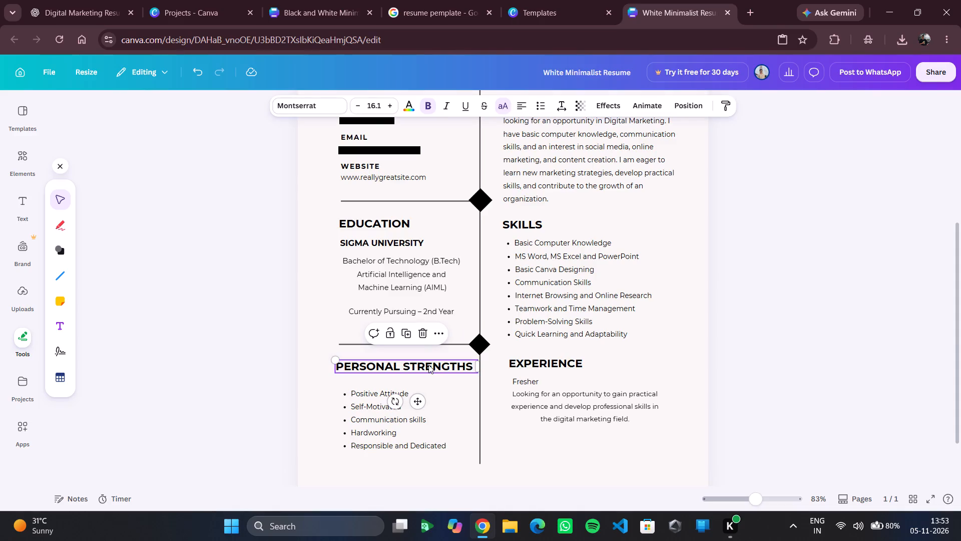
click(467, 367)
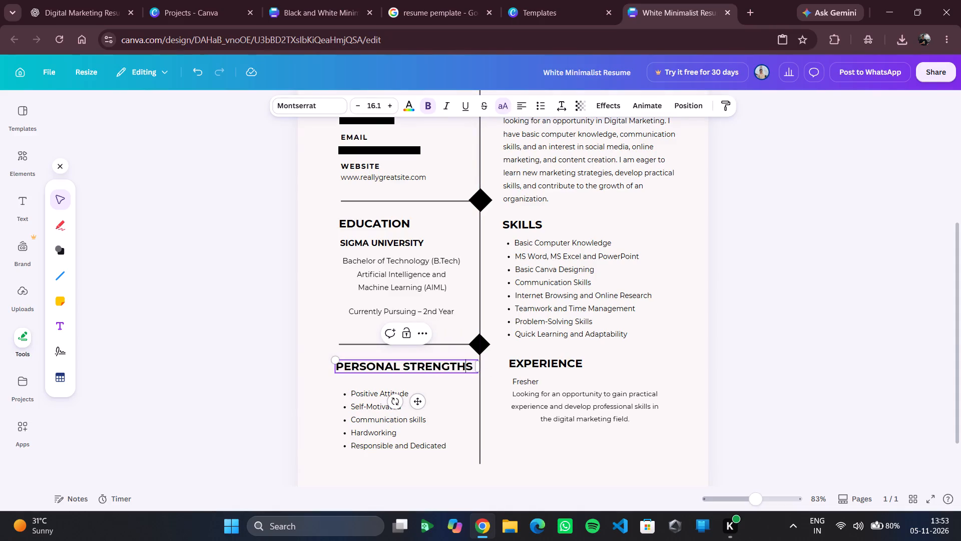
drag(483, 364, 478, 359)
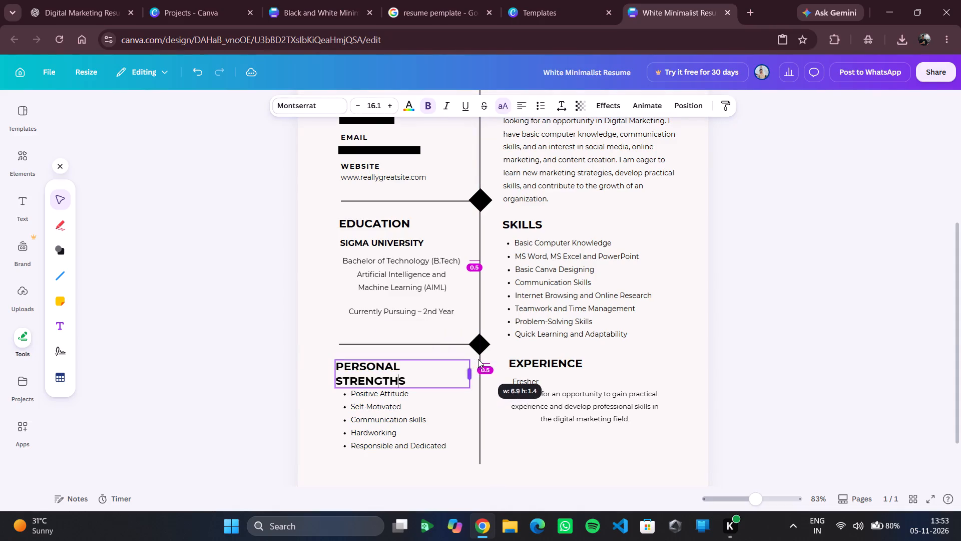
drag(478, 359, 483, 358)
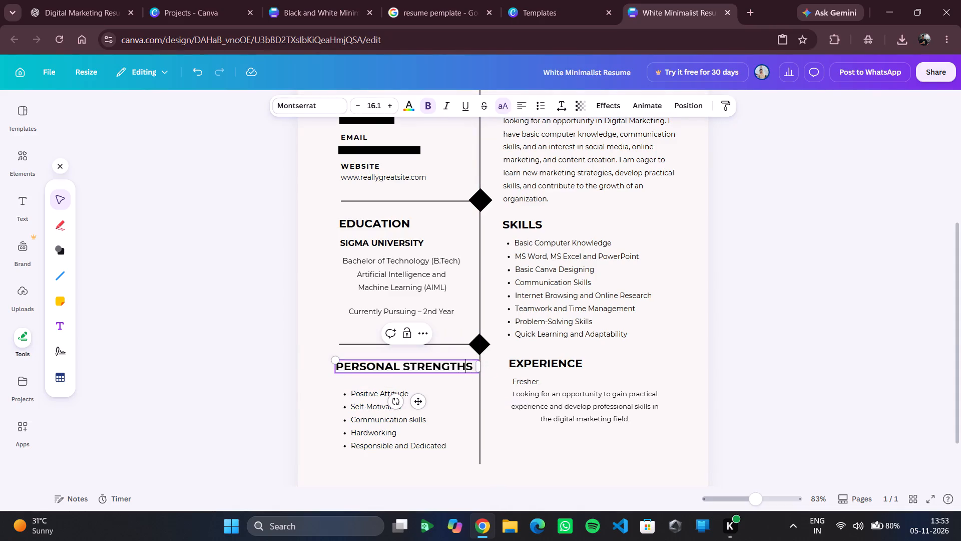
click(565, 340)
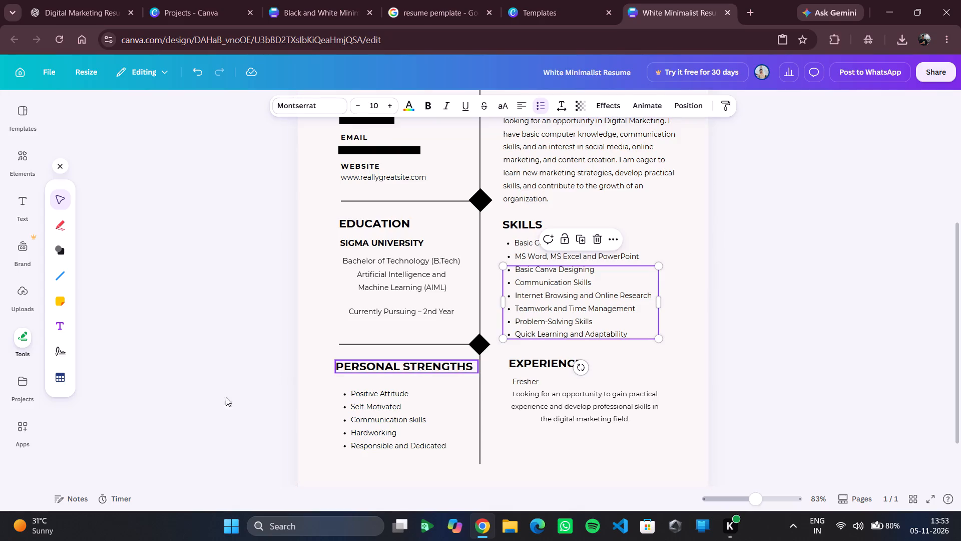
Set the font size of the Personal Strengths heading to 15.1.
click(399, 362)
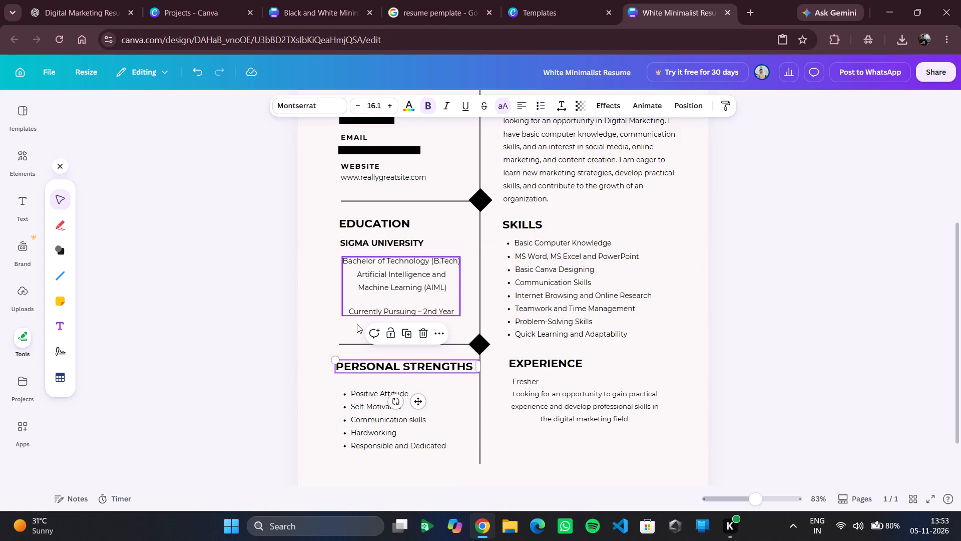
double_click(351, 363)
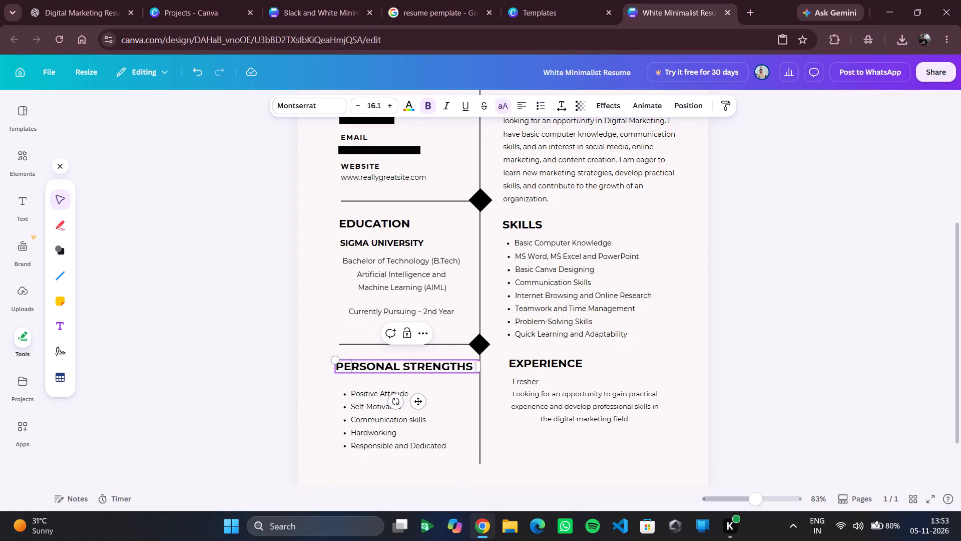
double_click(470, 363)
drag(470, 363, 426, 373)
drag(471, 367, 335, 365)
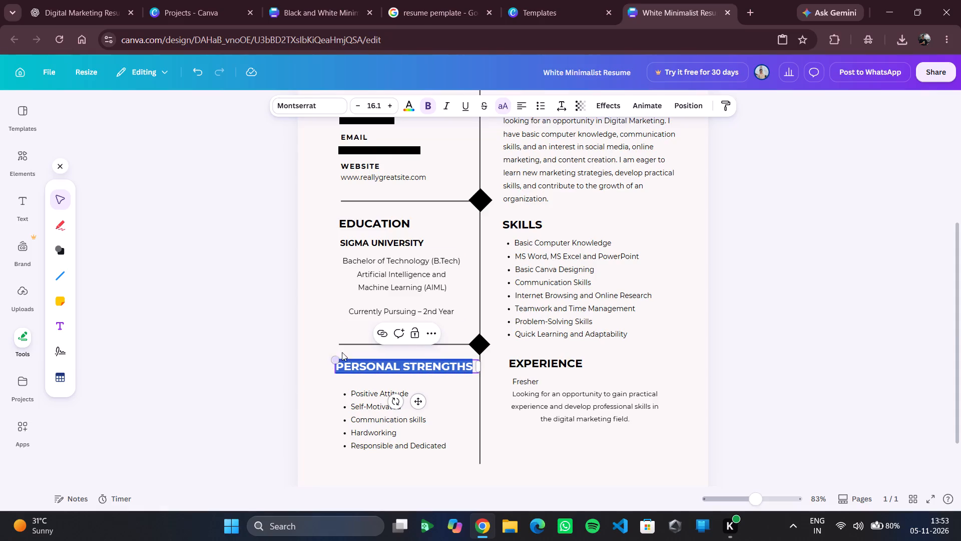
click(362, 112)
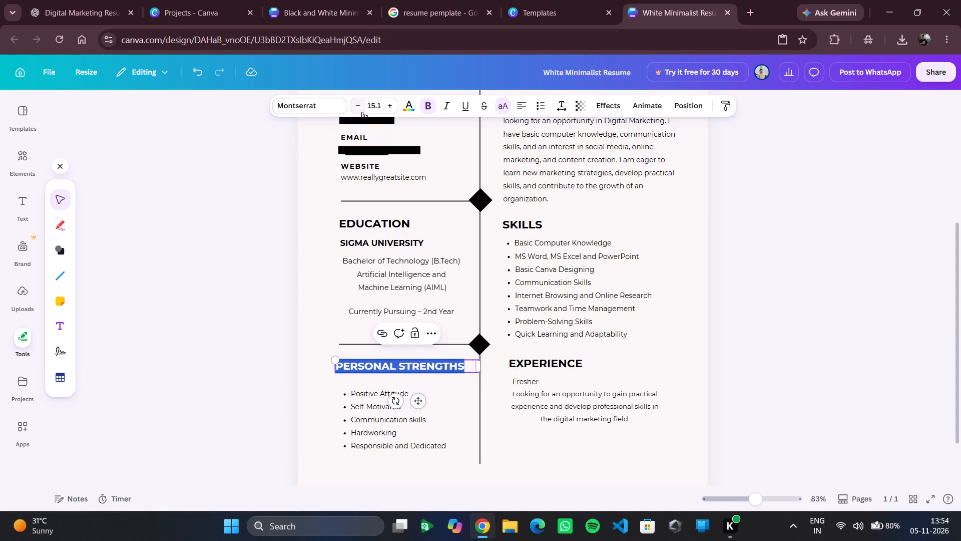
click(795, 305)
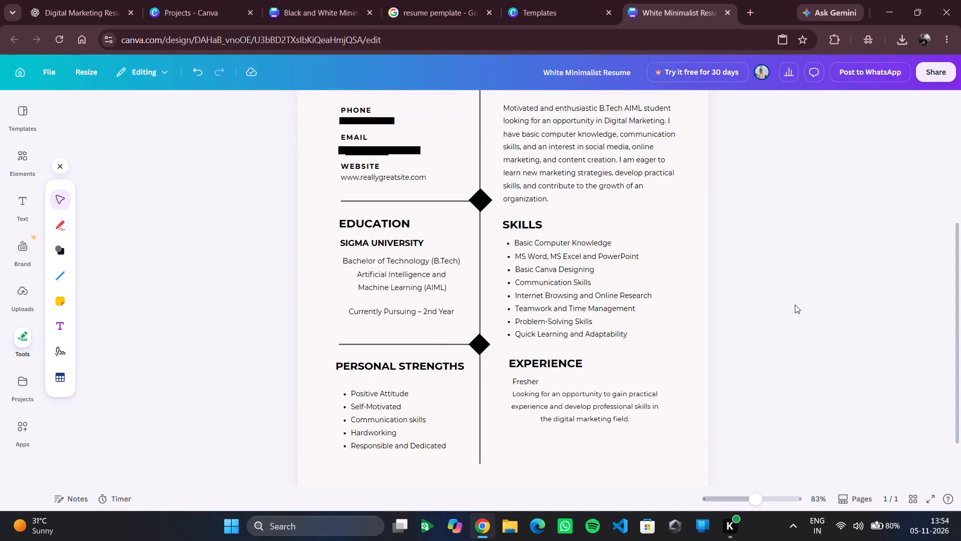
Check the Personal Strengths heading's font size and review the layout of the whole resume page.
double_click(451, 364)
drag(464, 365, 452, 370)
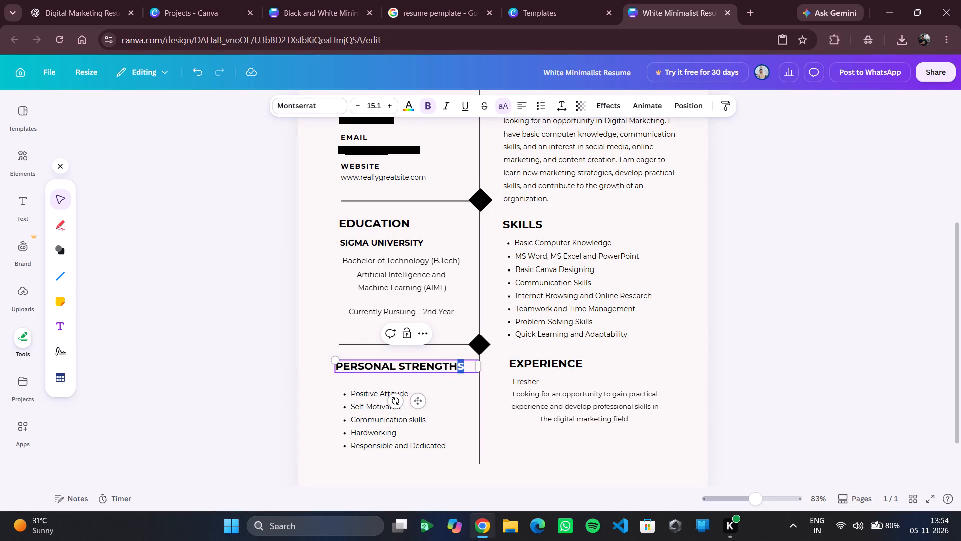
drag(452, 370, 341, 371)
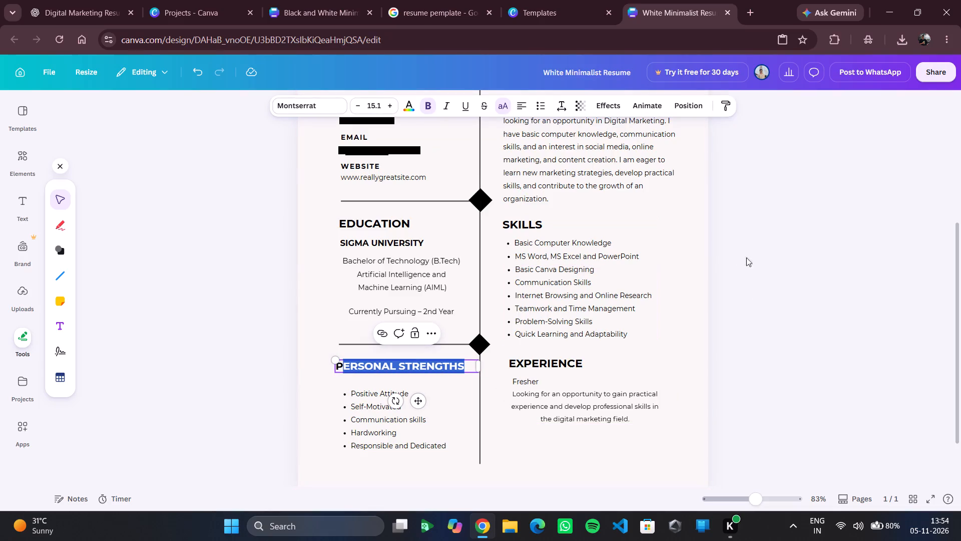
click(807, 257)
scroll(622, 304, up, 1)
scroll(622, 304, down, 1)
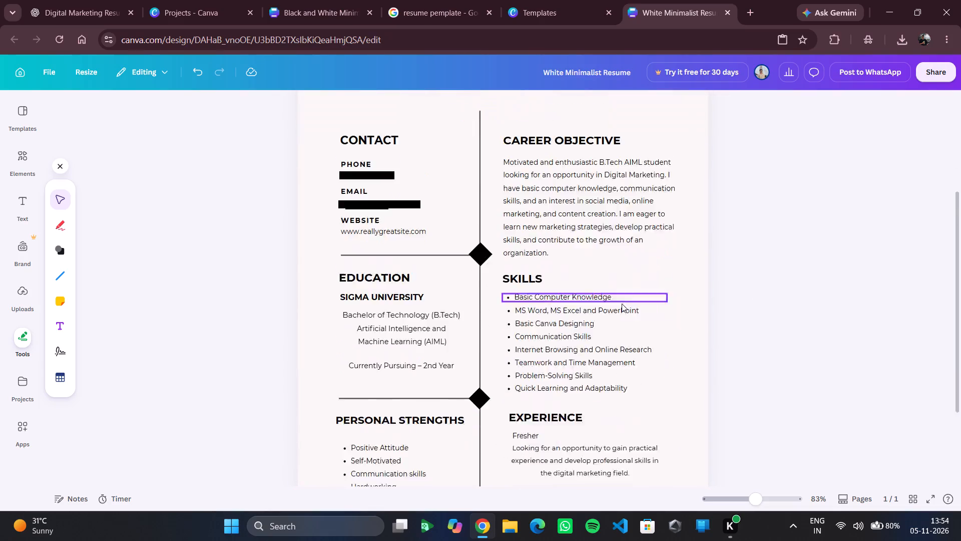
scroll(621, 304, up, 2)
scroll(619, 304, down, 3)
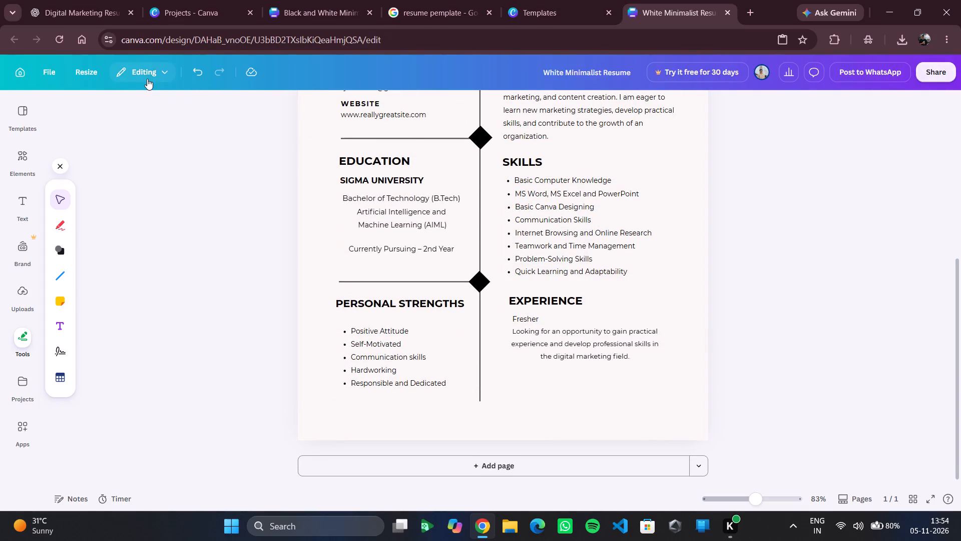
scroll(143, 258, down, 1)
scroll(147, 261, up, 8)
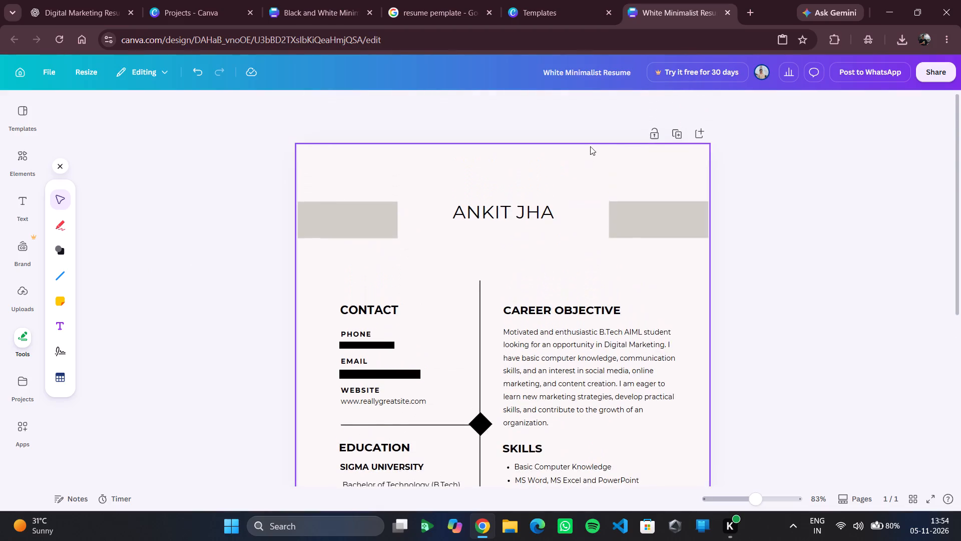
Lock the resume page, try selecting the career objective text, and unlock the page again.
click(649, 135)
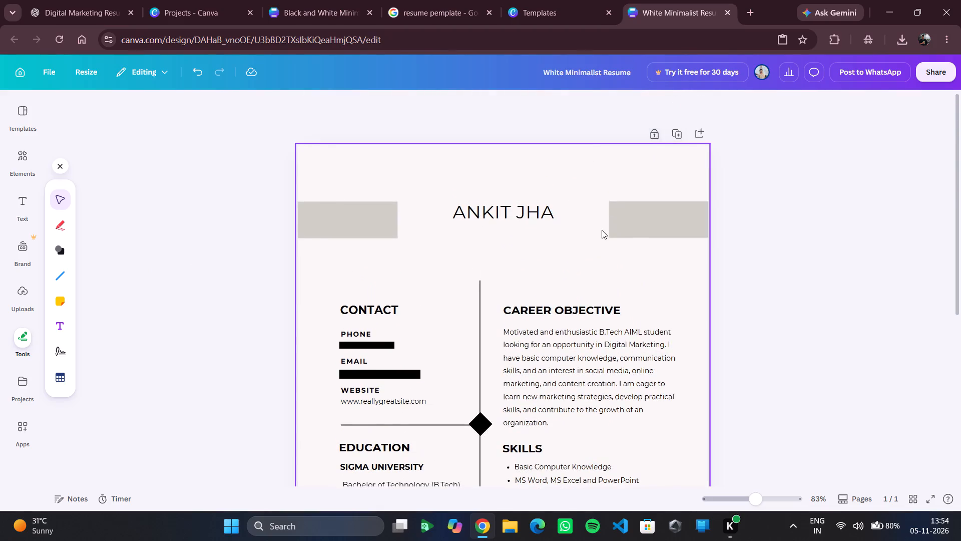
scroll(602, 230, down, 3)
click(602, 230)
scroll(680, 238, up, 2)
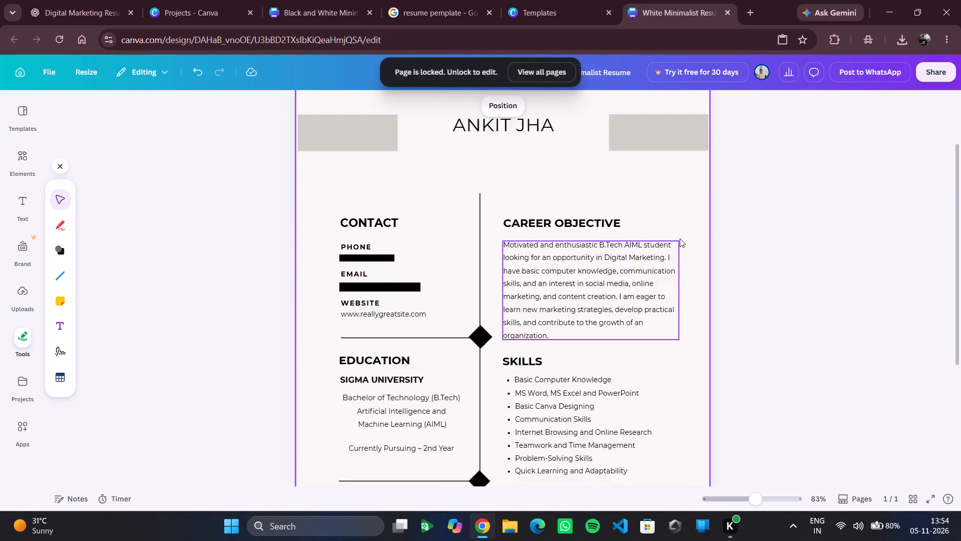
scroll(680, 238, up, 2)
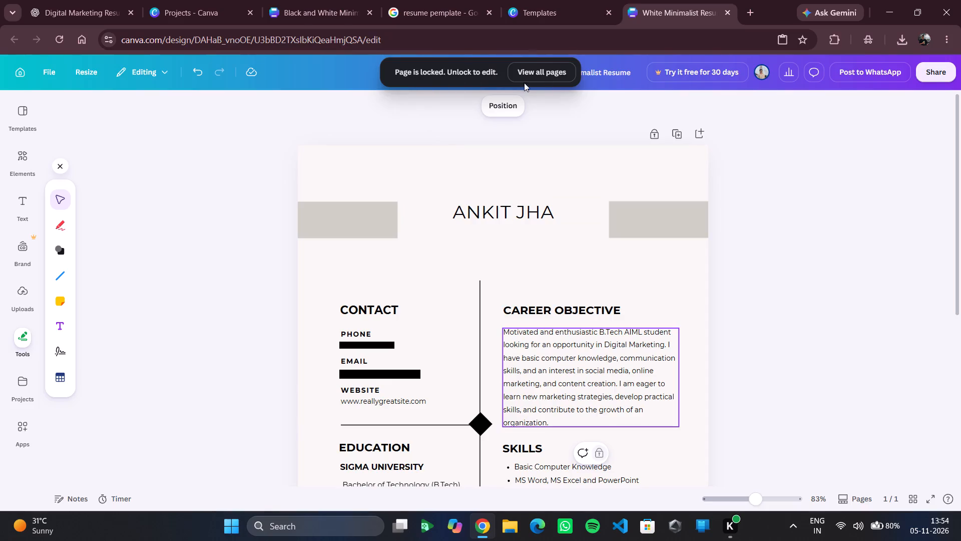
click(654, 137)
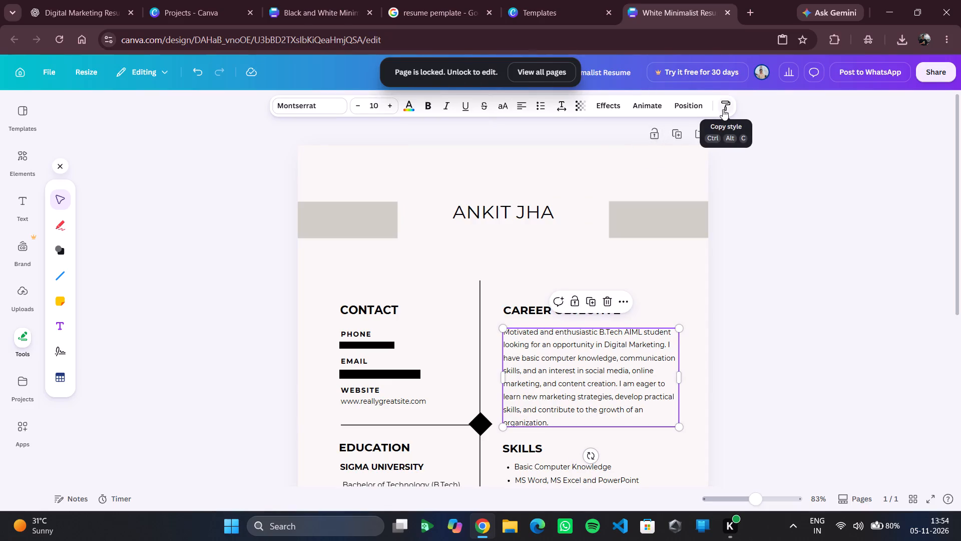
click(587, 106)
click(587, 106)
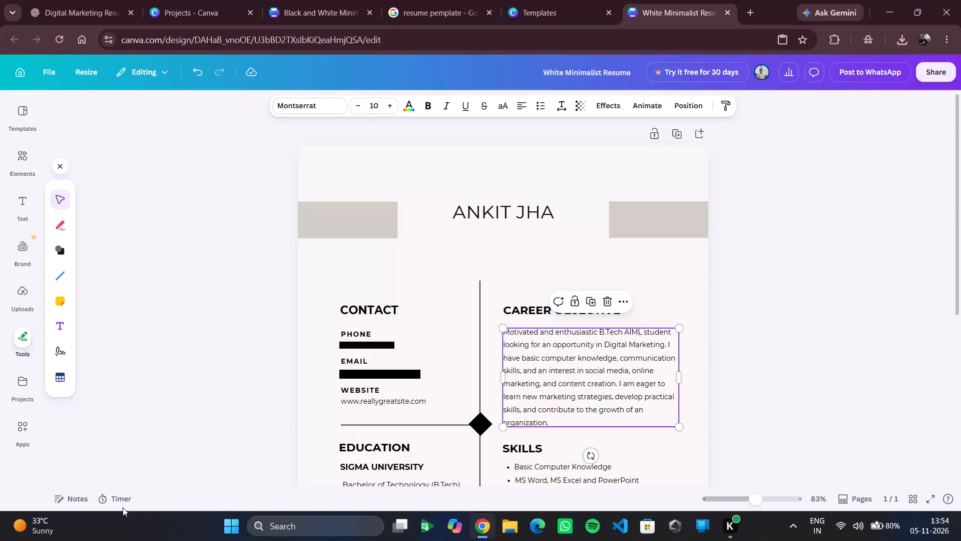
Save the resume design.
click(49, 69)
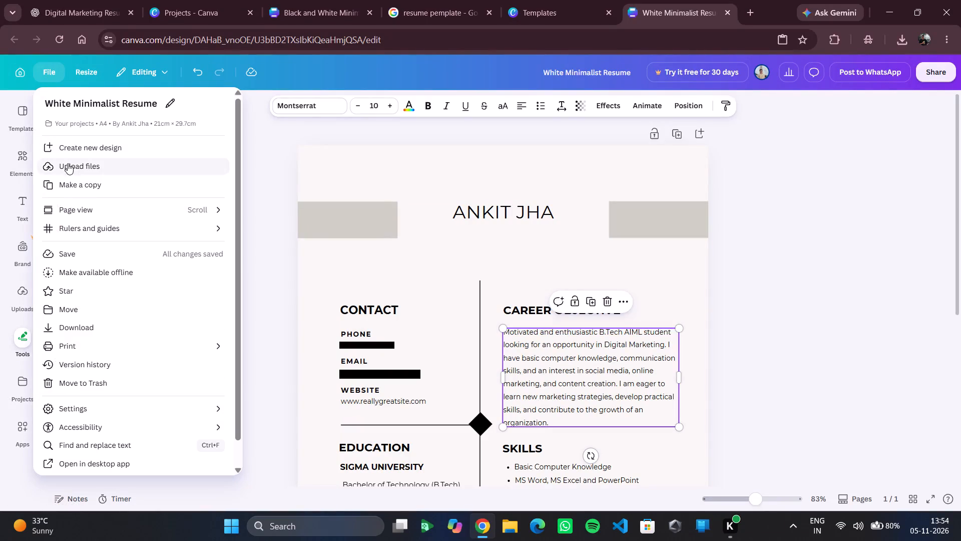
click(55, 255)
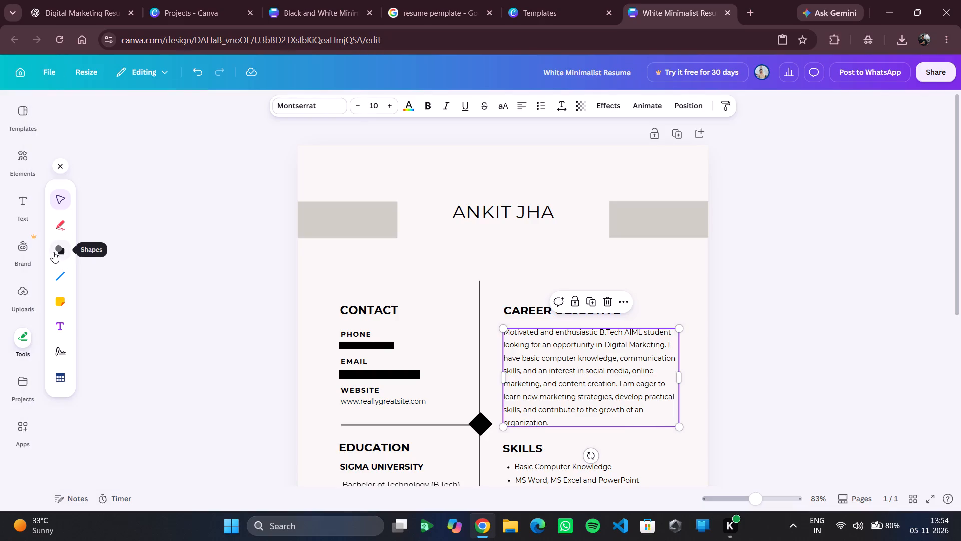
Make the resume design available offline.
click(50, 79)
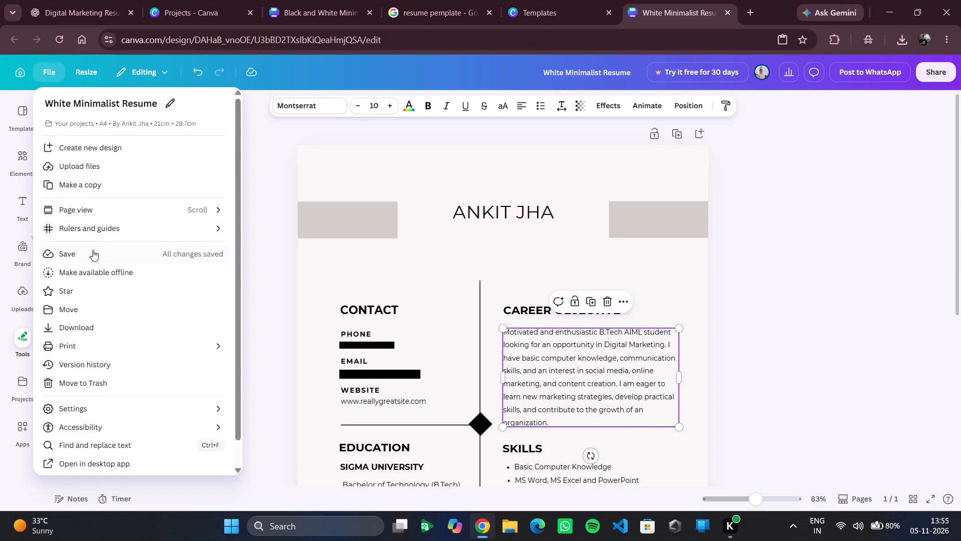
scroll(102, 258, down, 1)
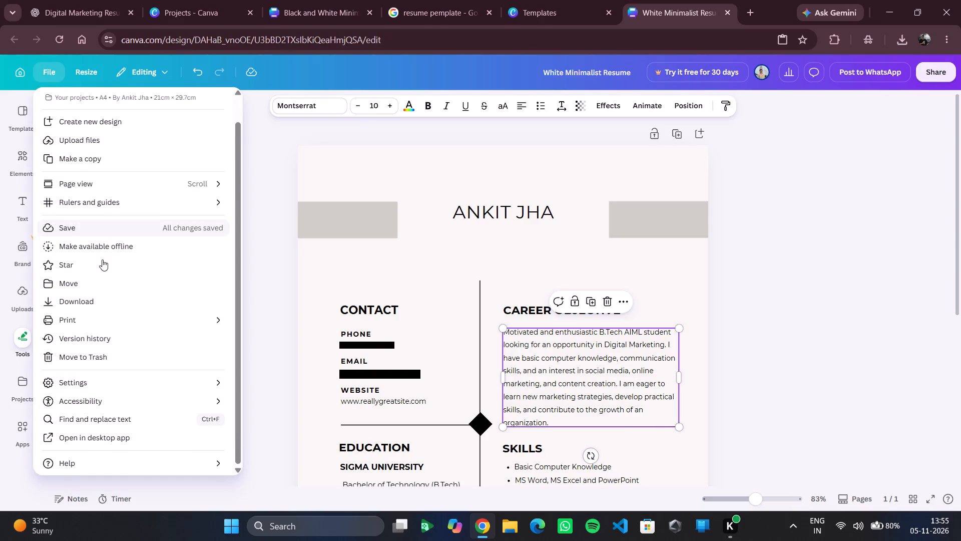
click(106, 252)
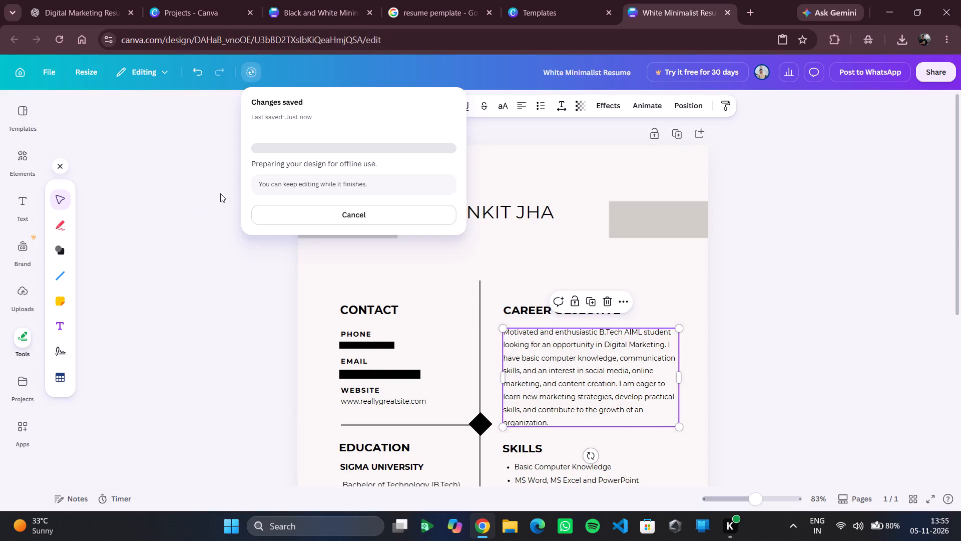
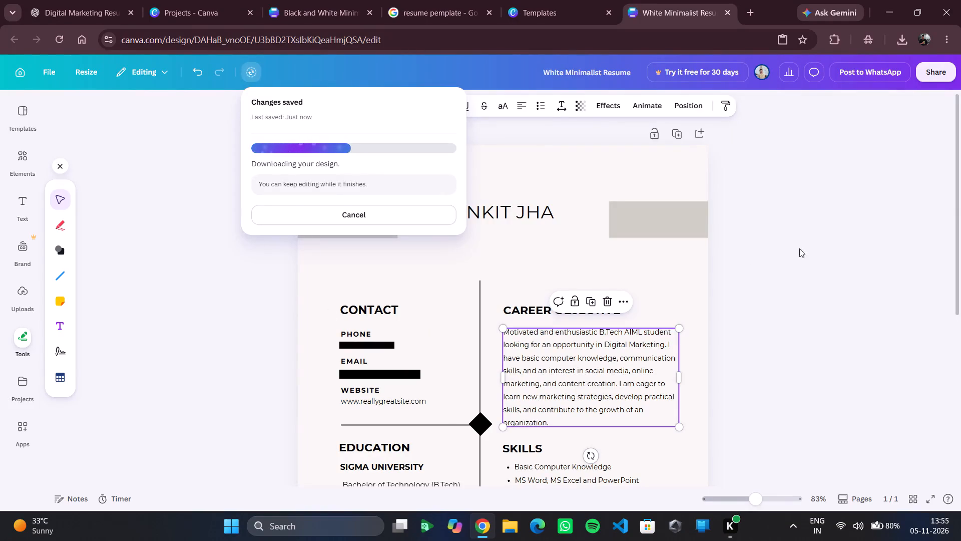
Reload the resume design to continue working with its offline version.
scroll(601, 160, down, 3)
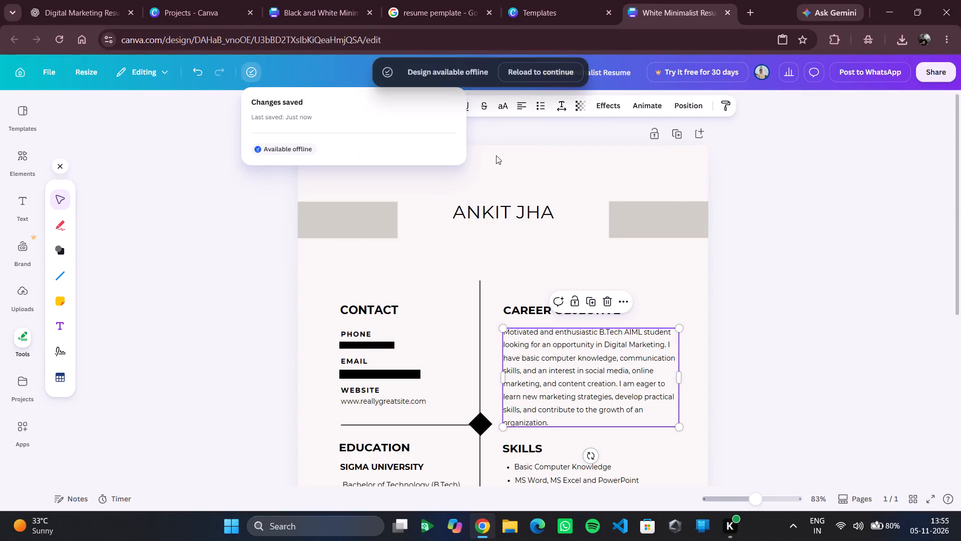
scroll(379, 146, up, 2)
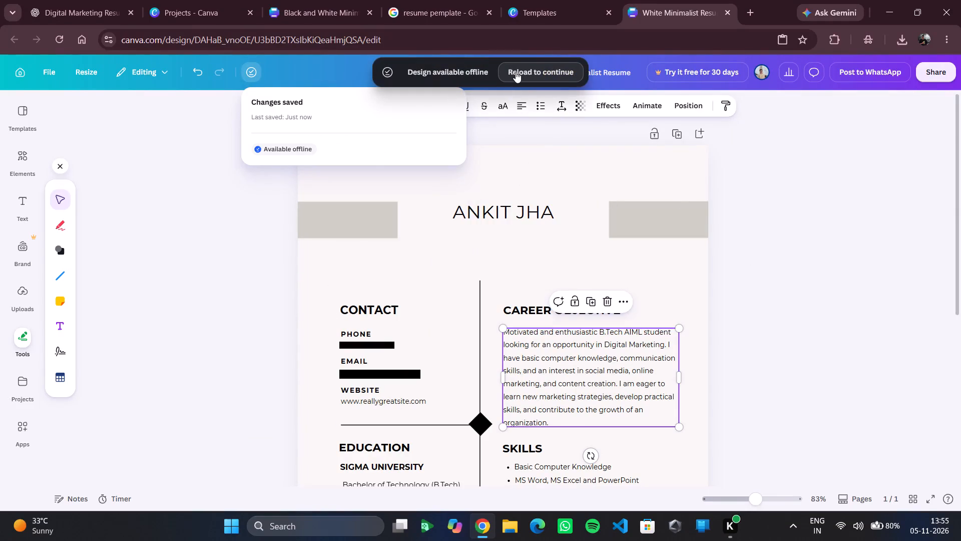
click(517, 72)
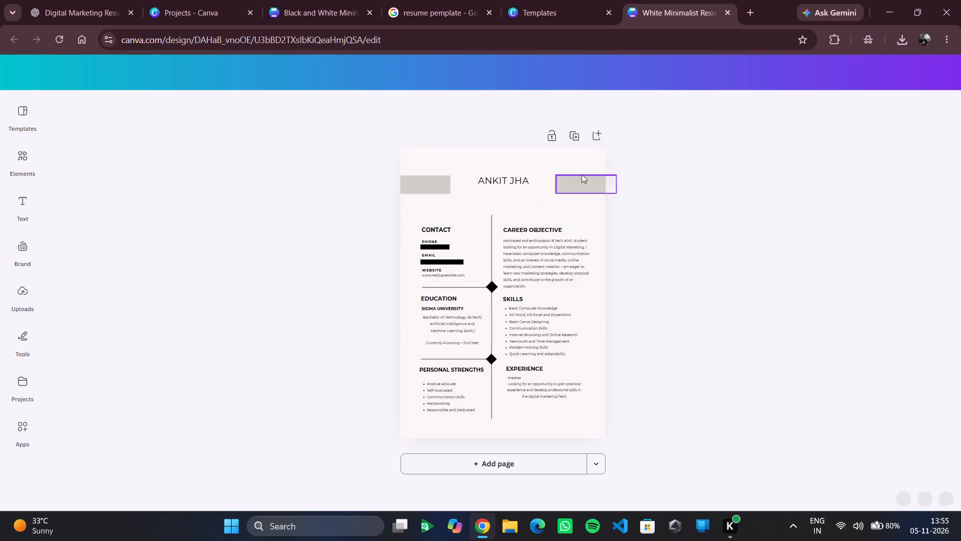
Look for the saved resume in the recent downloads and the Canva projects, and check the account options and profile page.
click(904, 42)
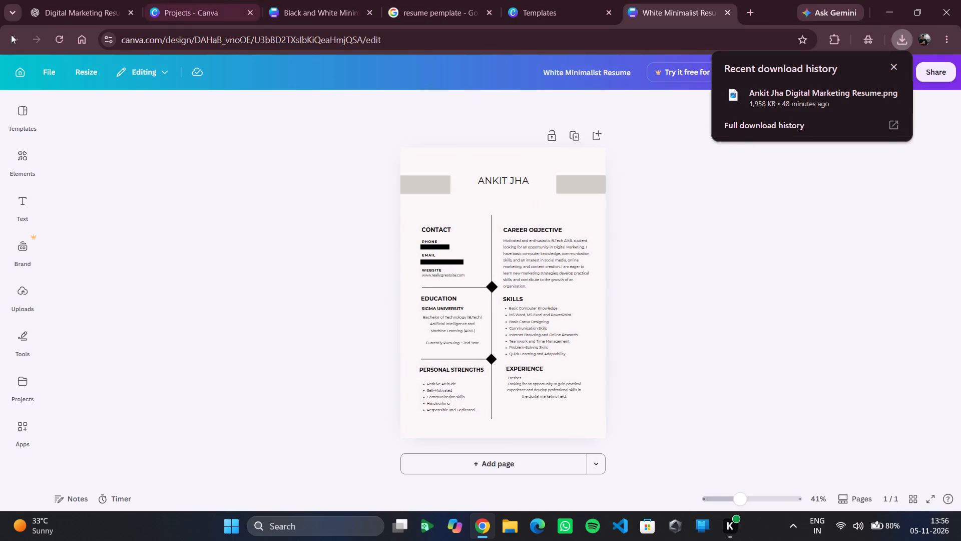
click(195, 3)
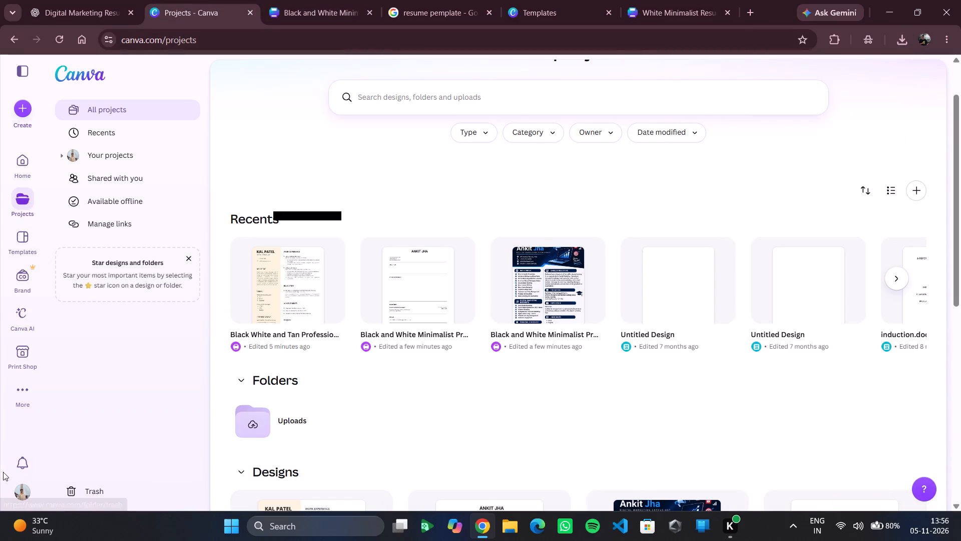
click(27, 392)
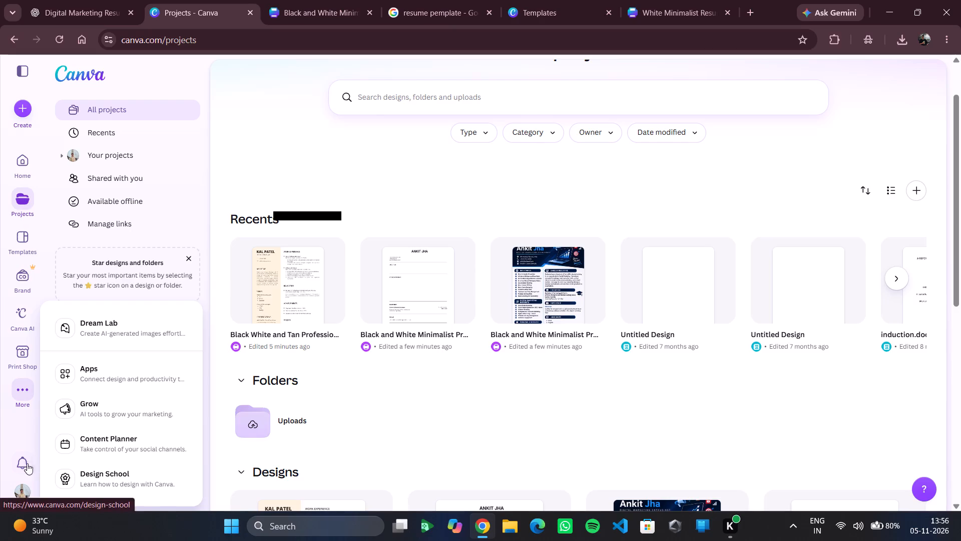
click(18, 486)
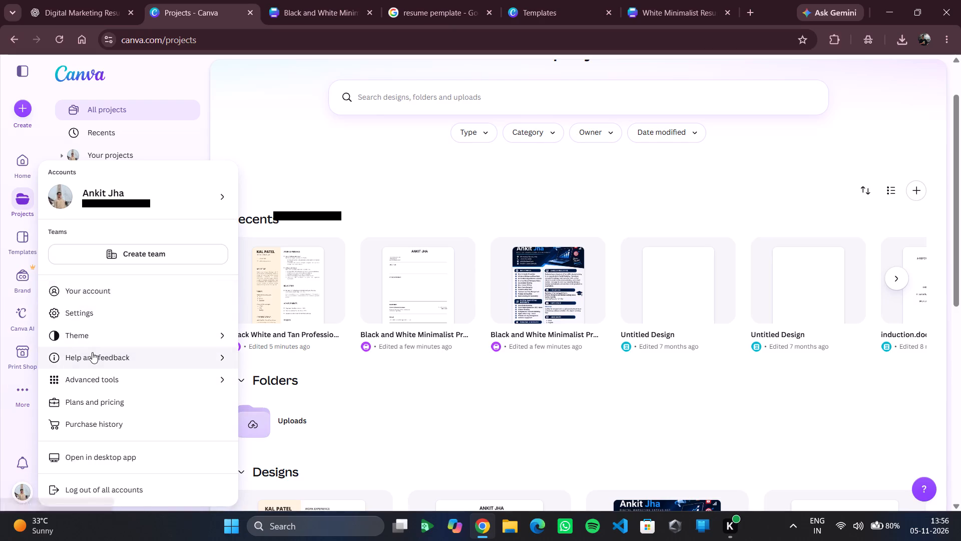
click(143, 189)
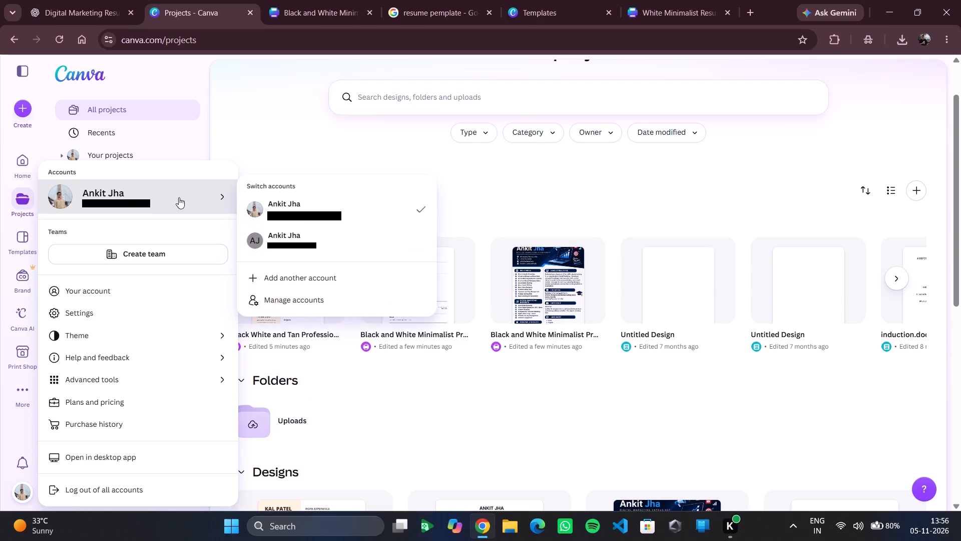
click(253, 203)
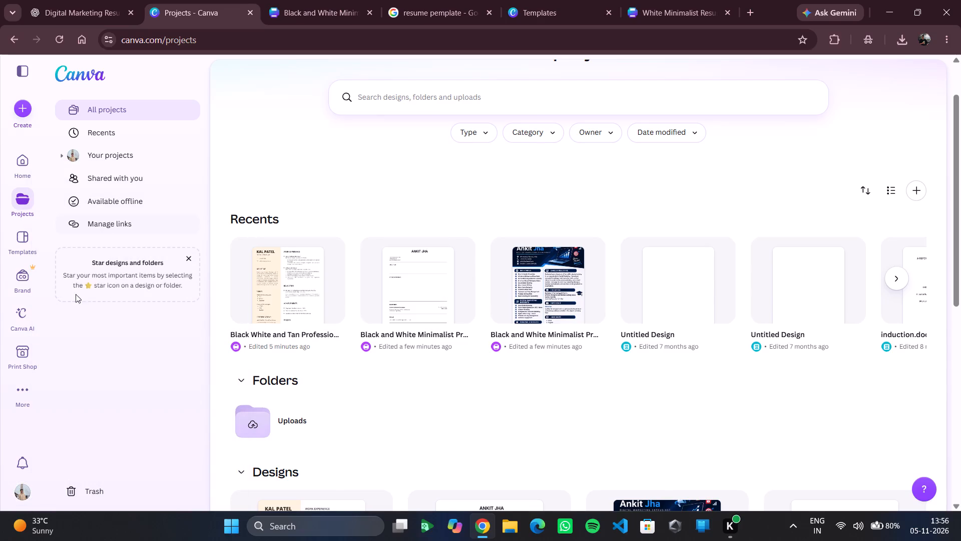
click(15, 399)
scroll(112, 368, down, 2)
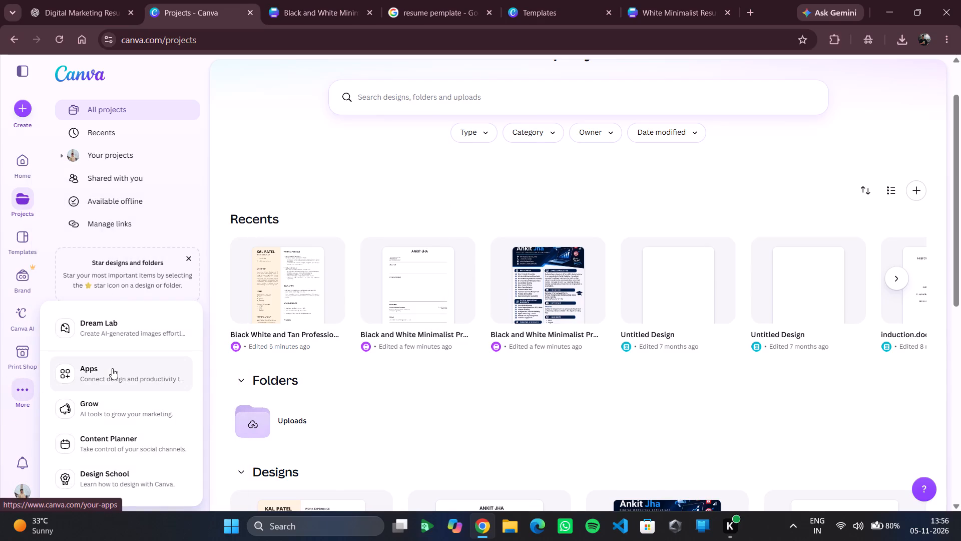
scroll(109, 436, down, 1)
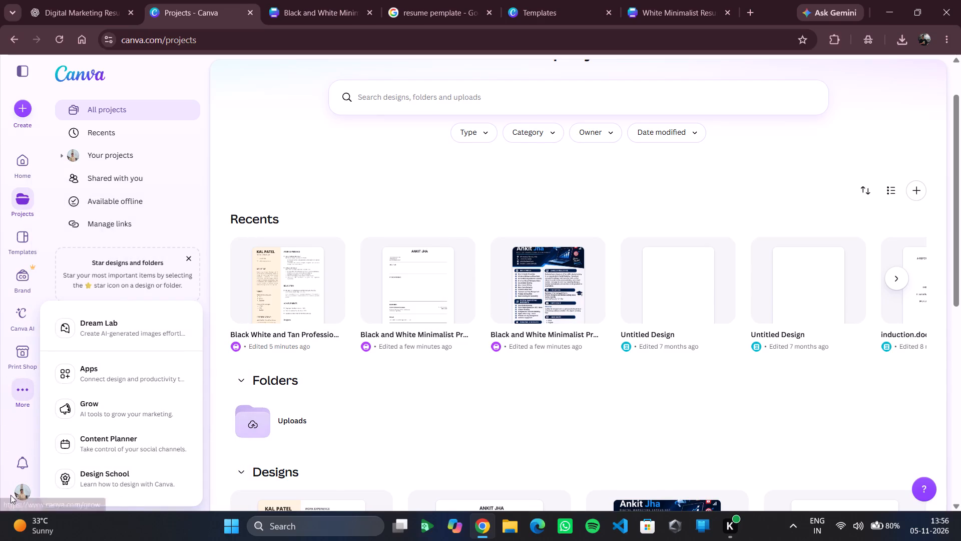
click(24, 487)
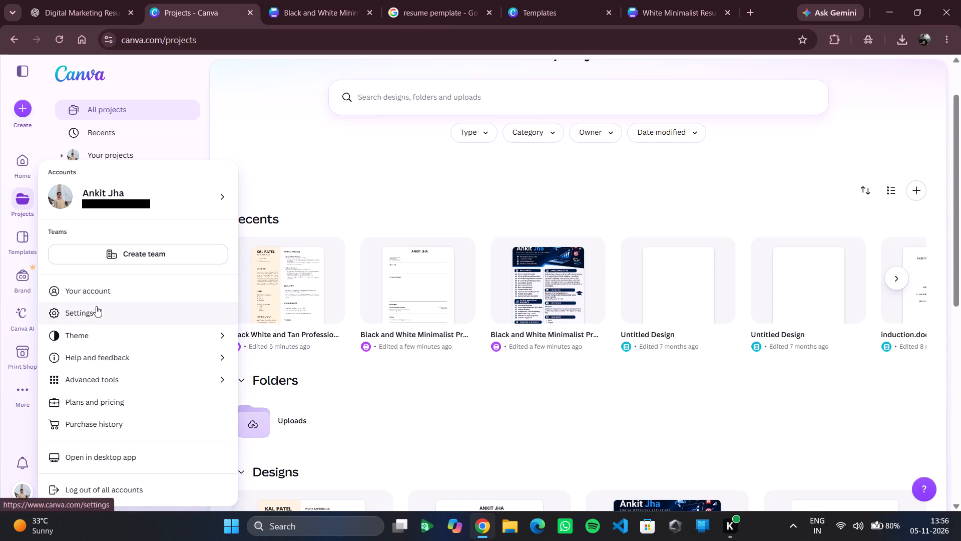
click(100, 293)
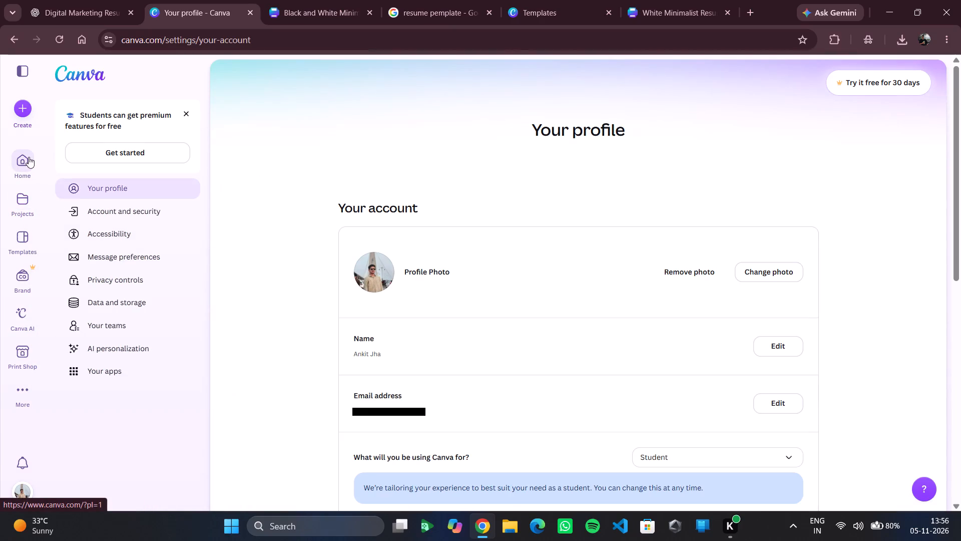
Open the White Minimalist Resume design from the Canva home page.
click(29, 157)
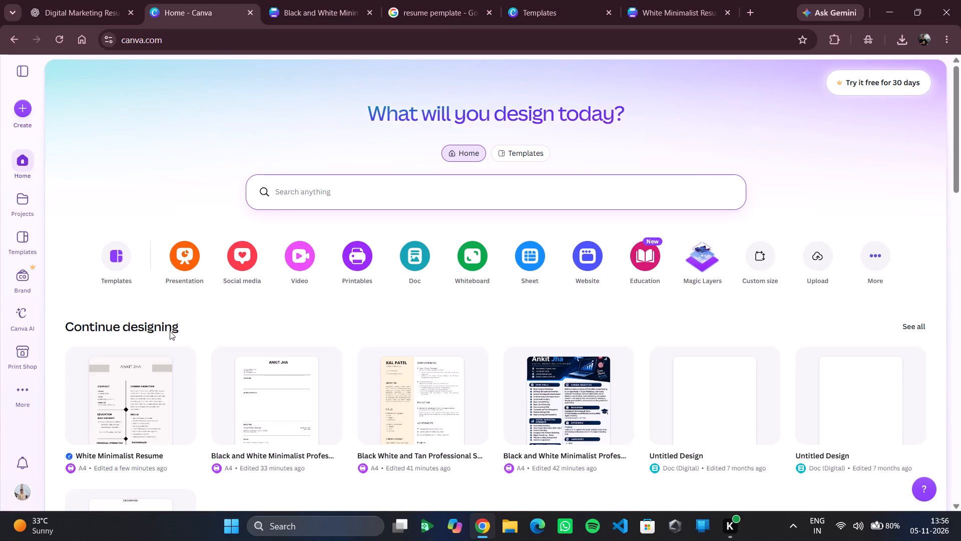
click(152, 393)
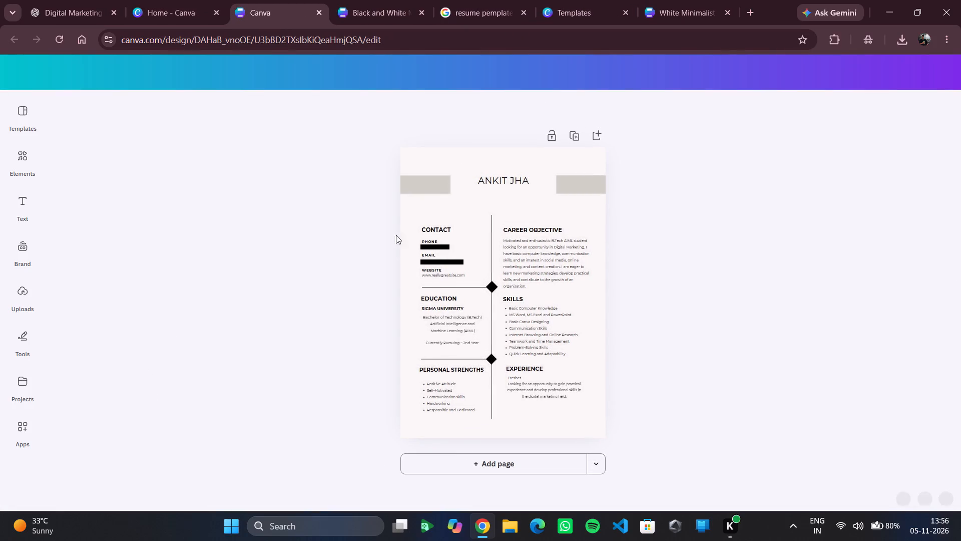
Check the WhatsApp sharing option for the resume design.
click(947, 73)
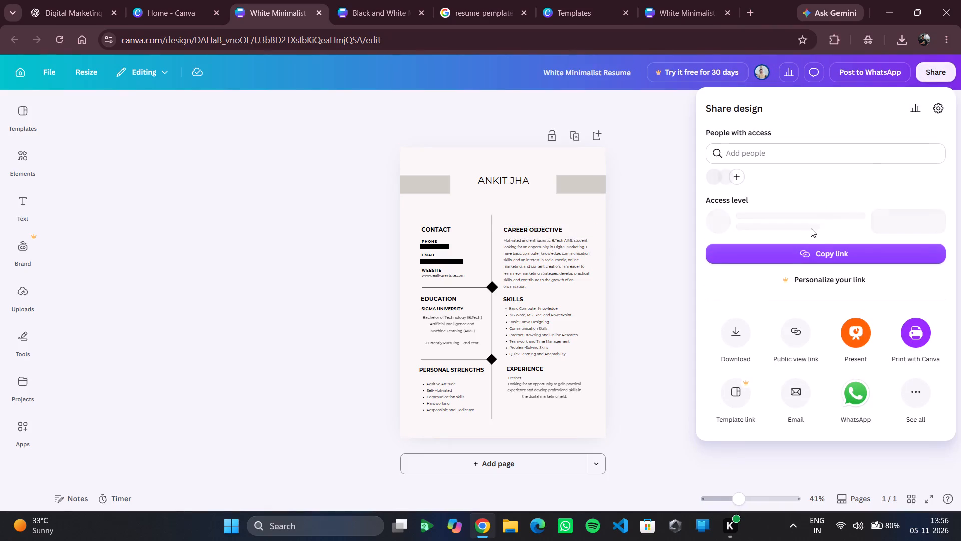
click(863, 407)
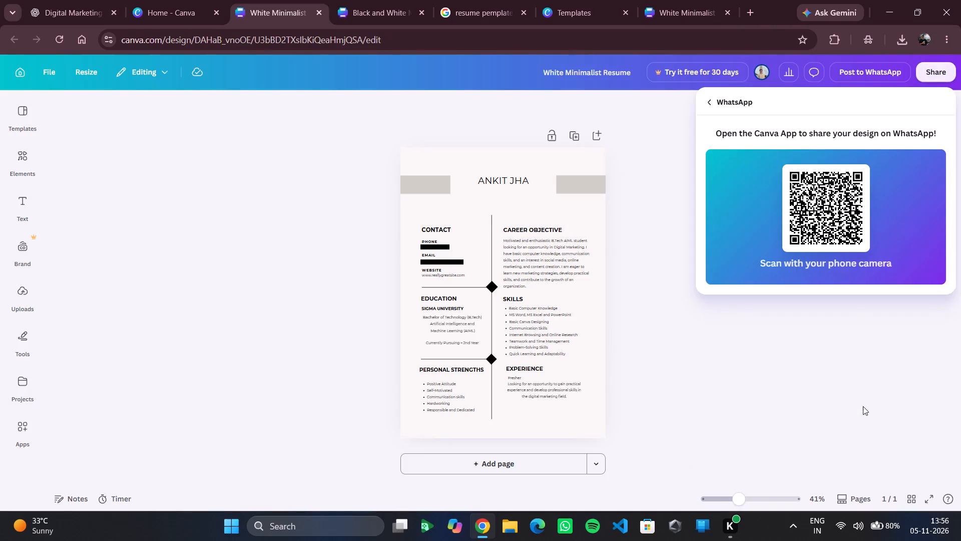
click(708, 102)
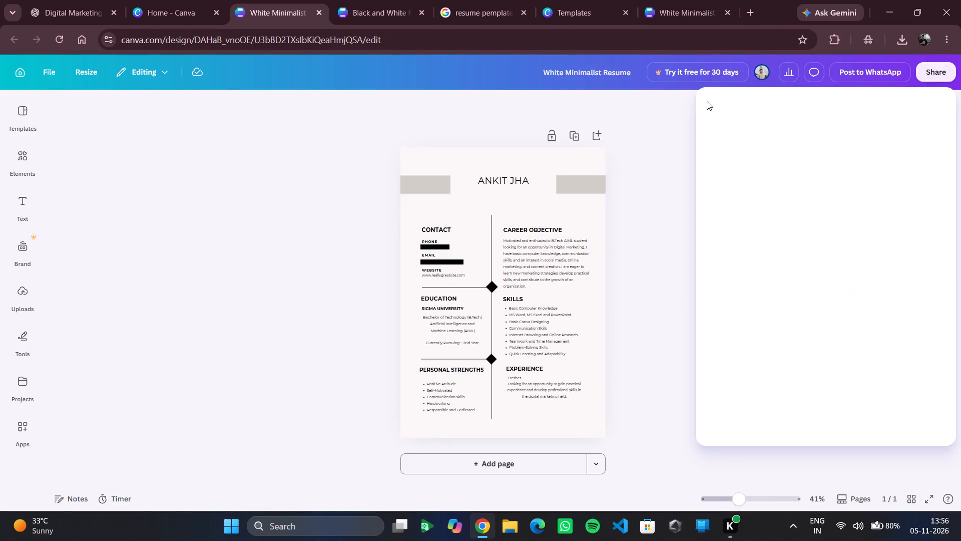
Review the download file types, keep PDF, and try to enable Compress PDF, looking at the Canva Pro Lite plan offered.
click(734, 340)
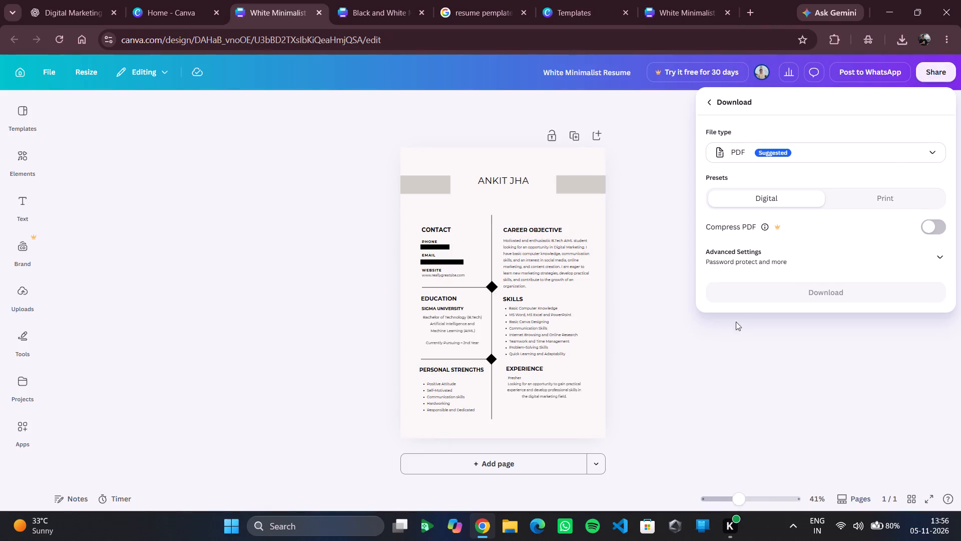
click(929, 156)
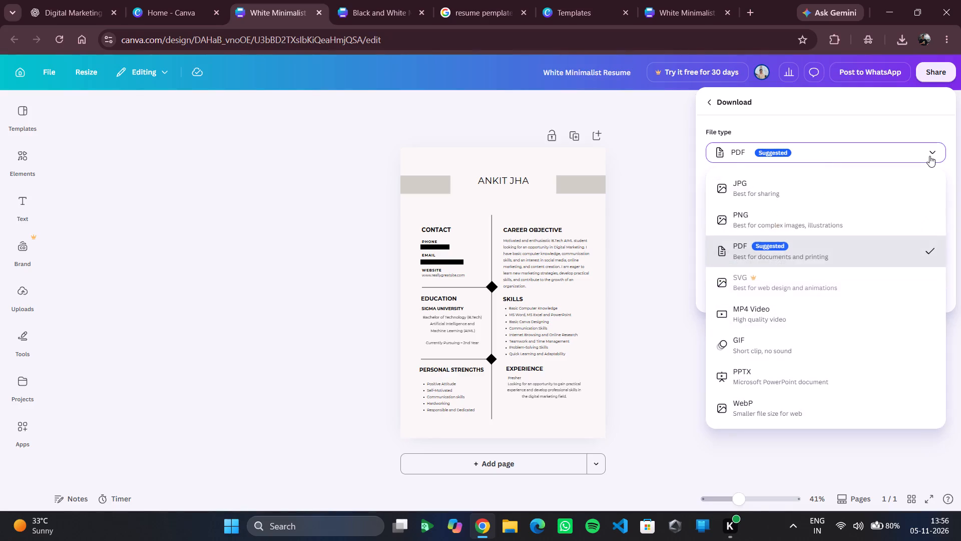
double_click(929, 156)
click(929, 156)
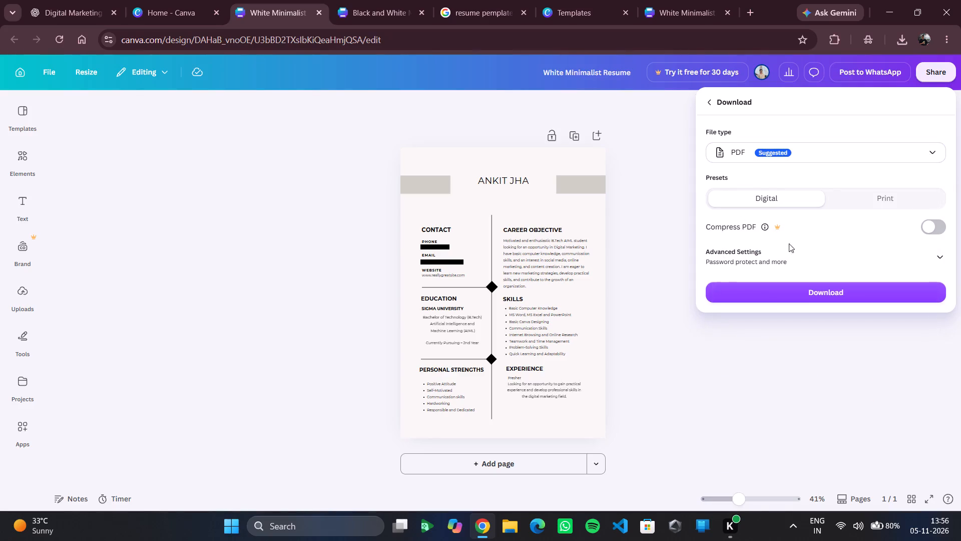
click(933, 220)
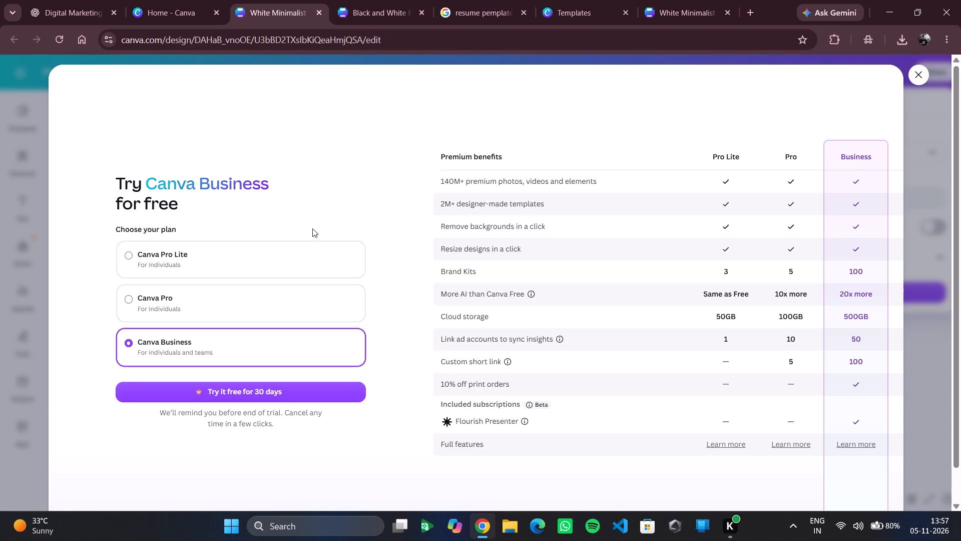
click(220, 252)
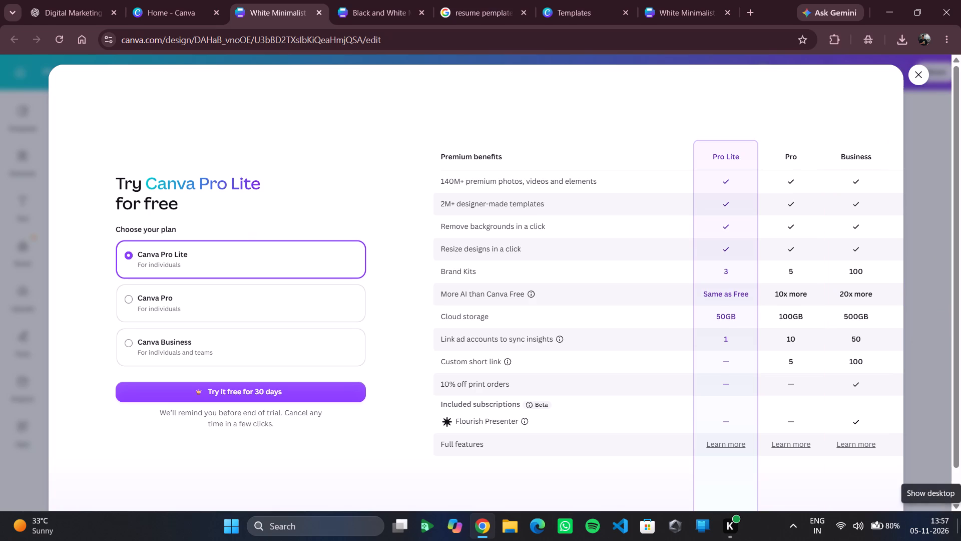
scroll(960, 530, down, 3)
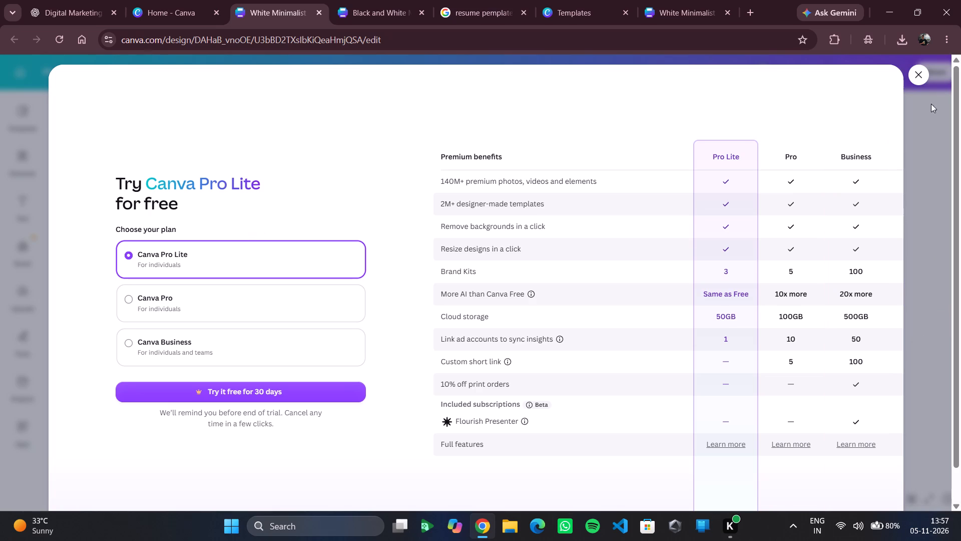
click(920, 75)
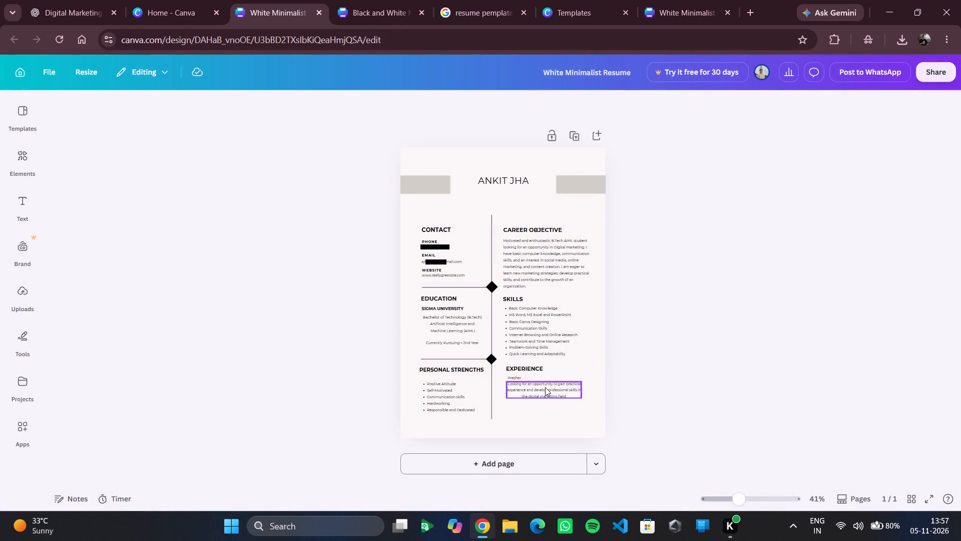
Download the White Minimalist Resume as a PDF with the Digital preset, leaving the advanced settings off.
click(922, 67)
click(729, 345)
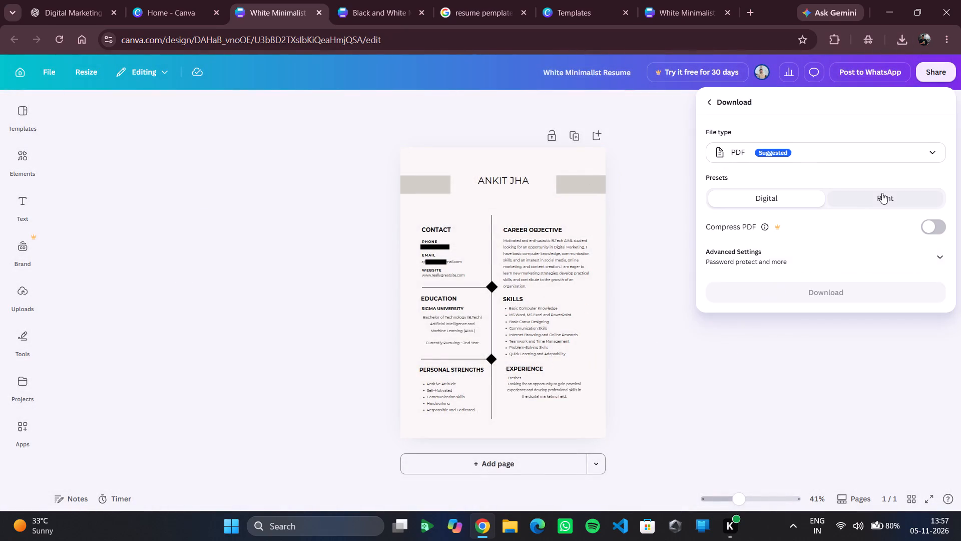
click(771, 257)
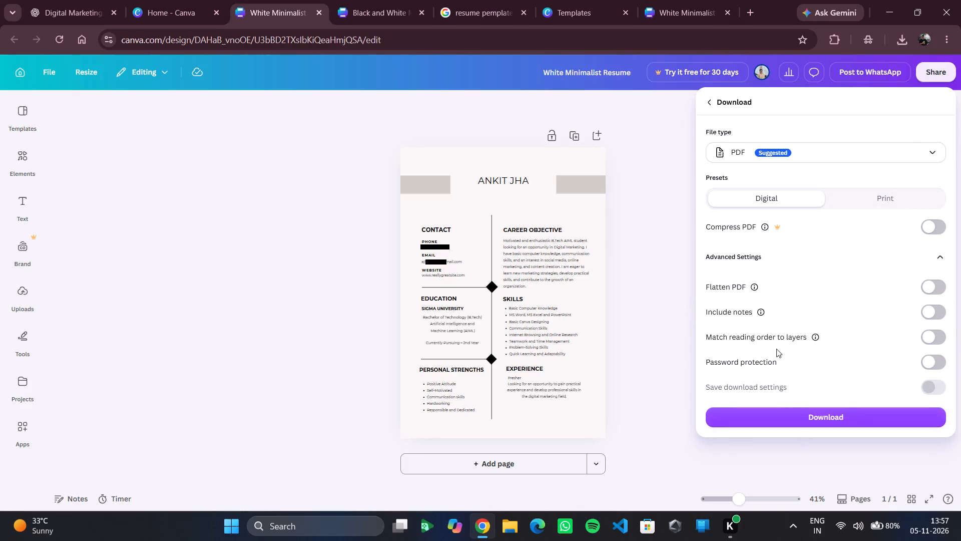
click(758, 203)
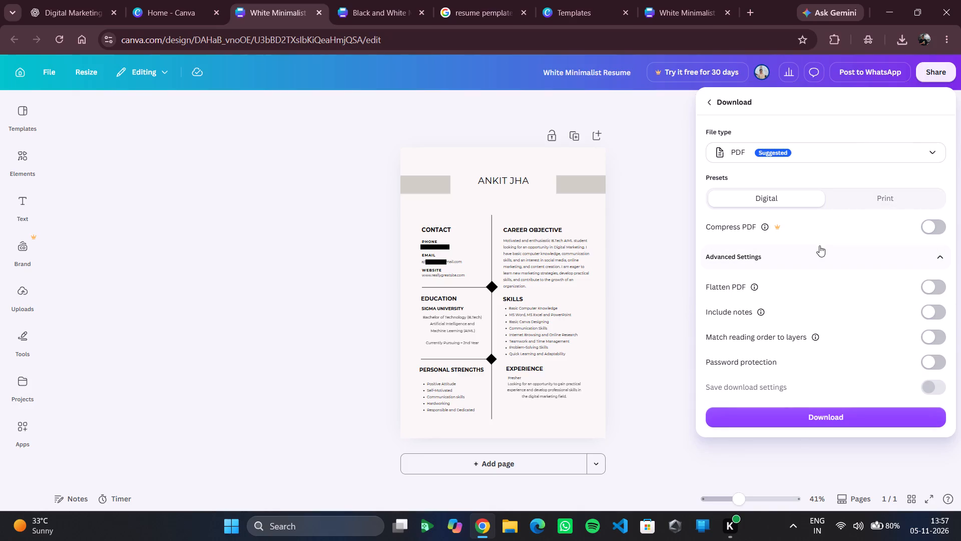
click(817, 248)
click(813, 290)
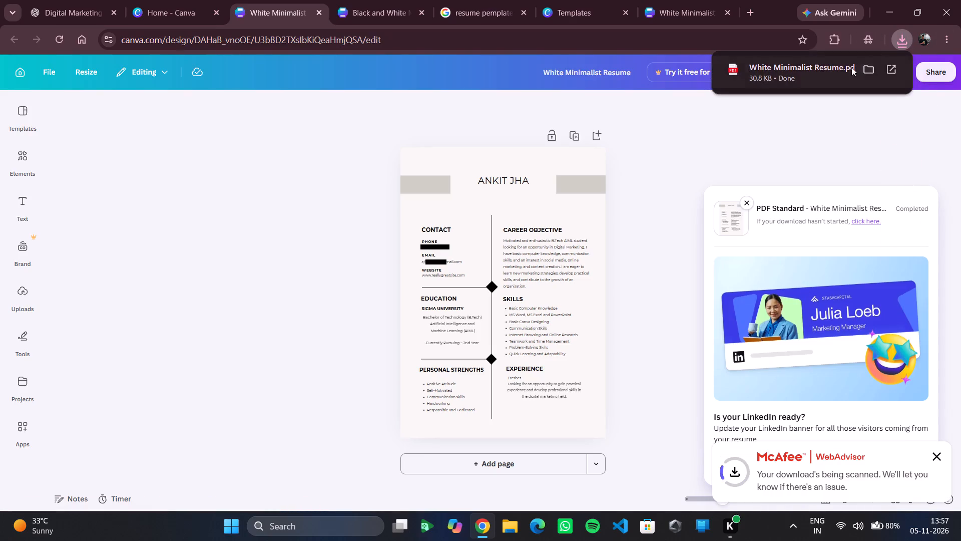
Open the downloaded White Minimalist Resume PDF and review the whole page at 50% zoom.
click(837, 73)
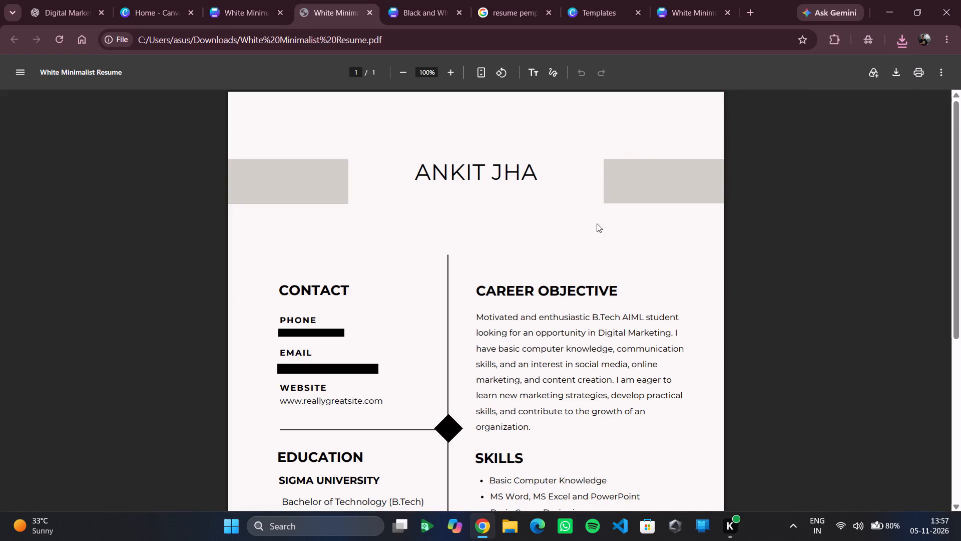
triple_click(405, 78)
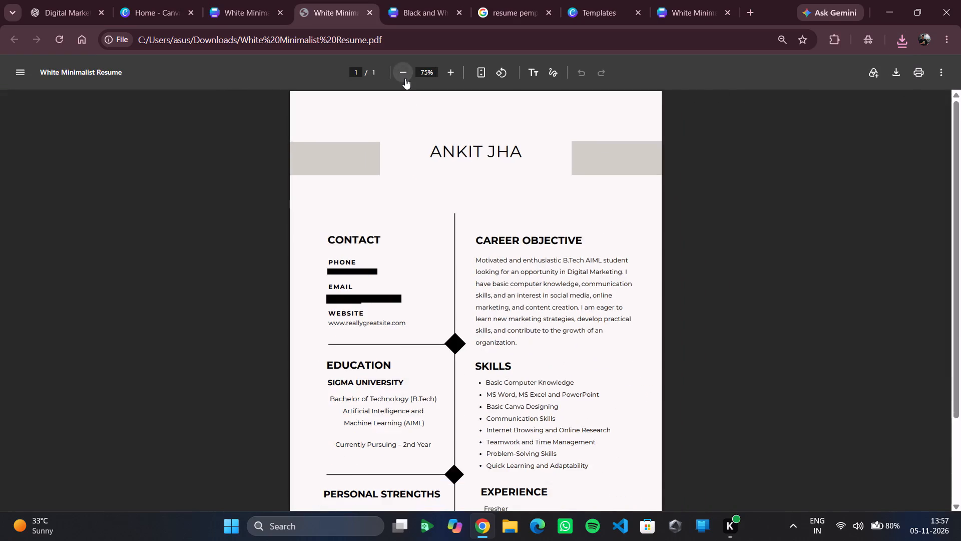
double_click(405, 78)
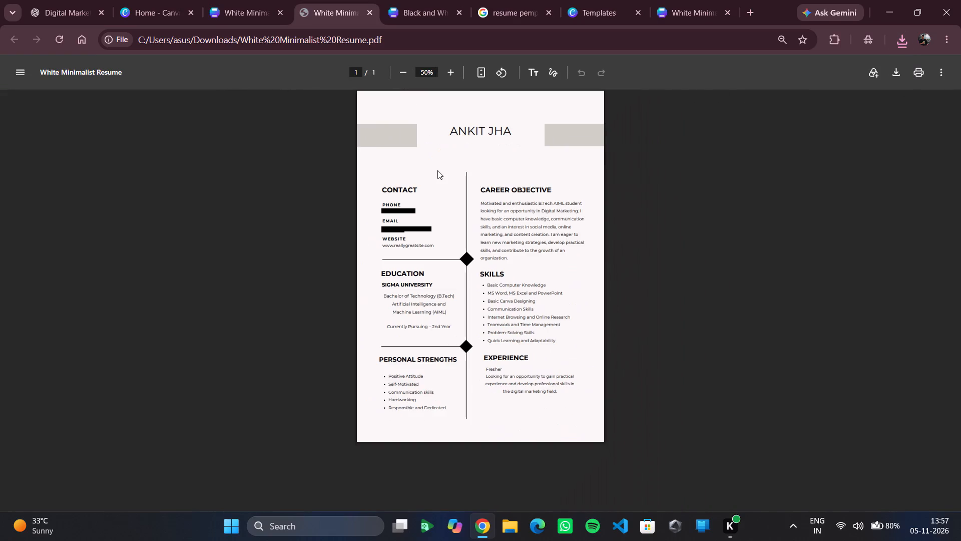
scroll(572, 237, up, 3)
double_click(502, 232)
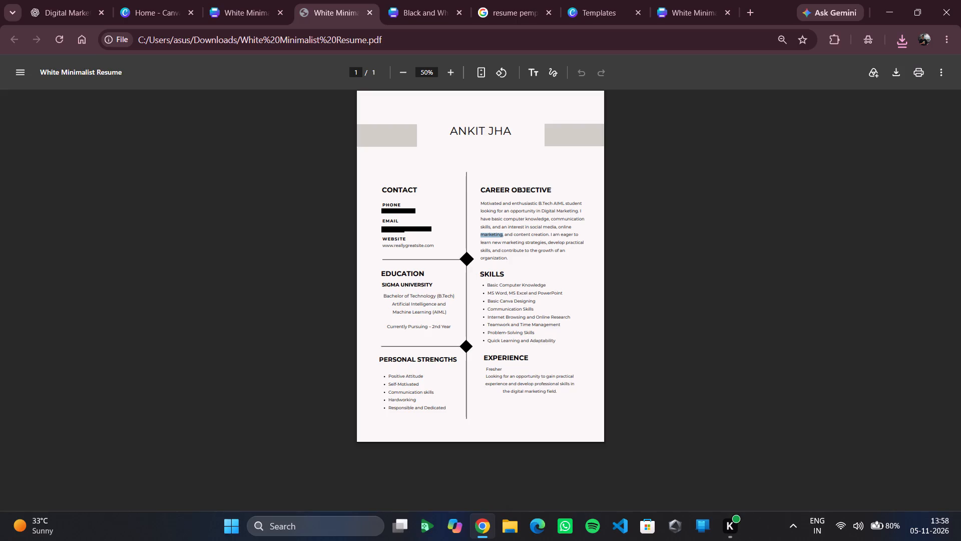
click(645, 229)
Switch to WhatsApp.
click(568, 527)
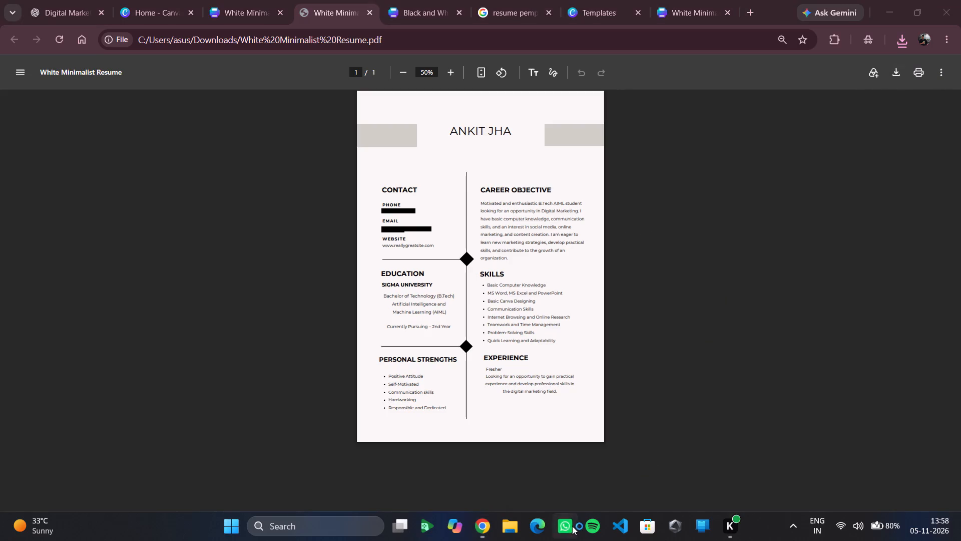
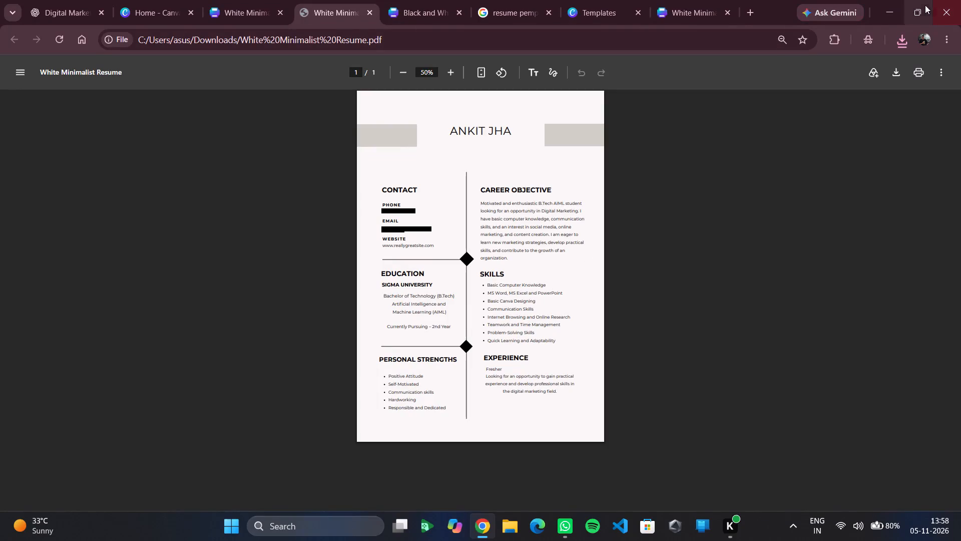
Close the Black and White Minimalist Professional Software Developer CV design and return to the White Minimalist Resume design.
click(707, 14)
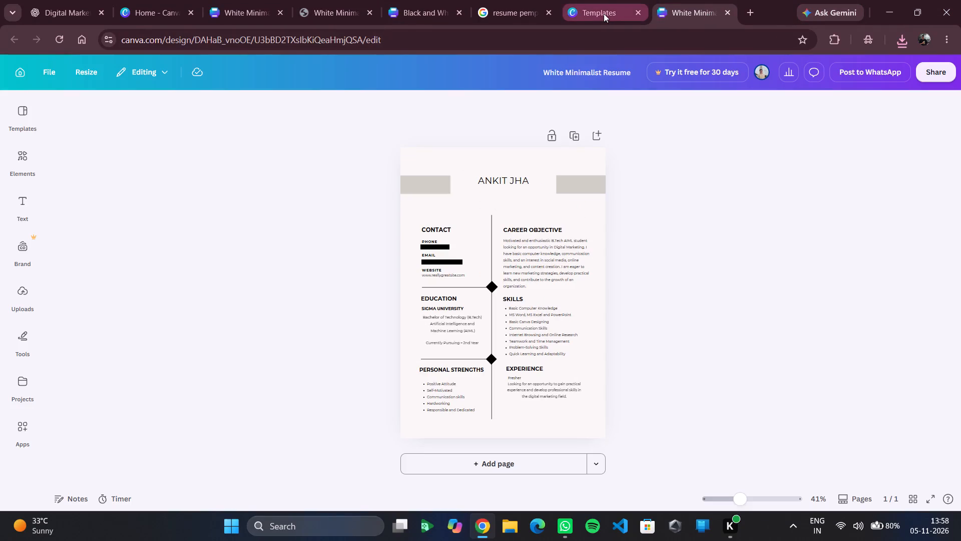
click(604, 14)
click(499, 0)
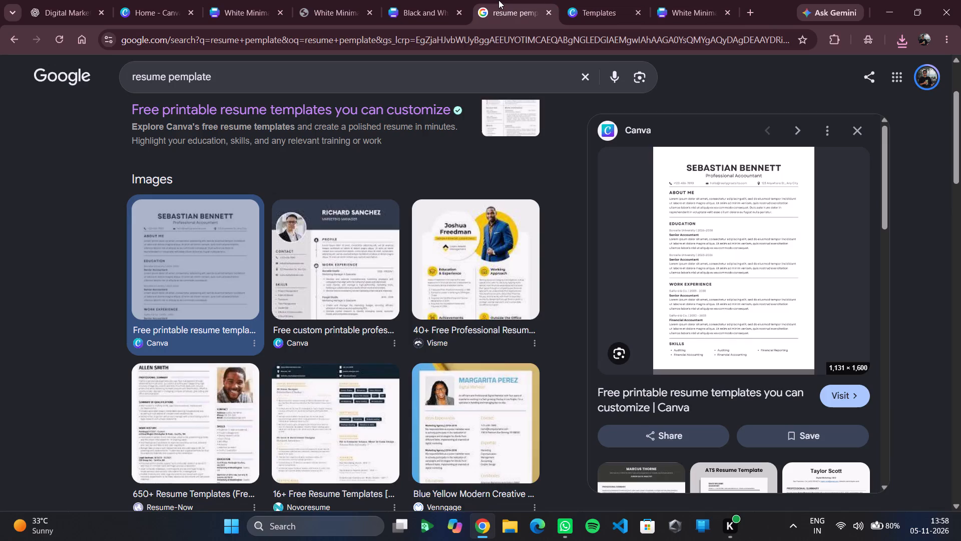
click(432, 0)
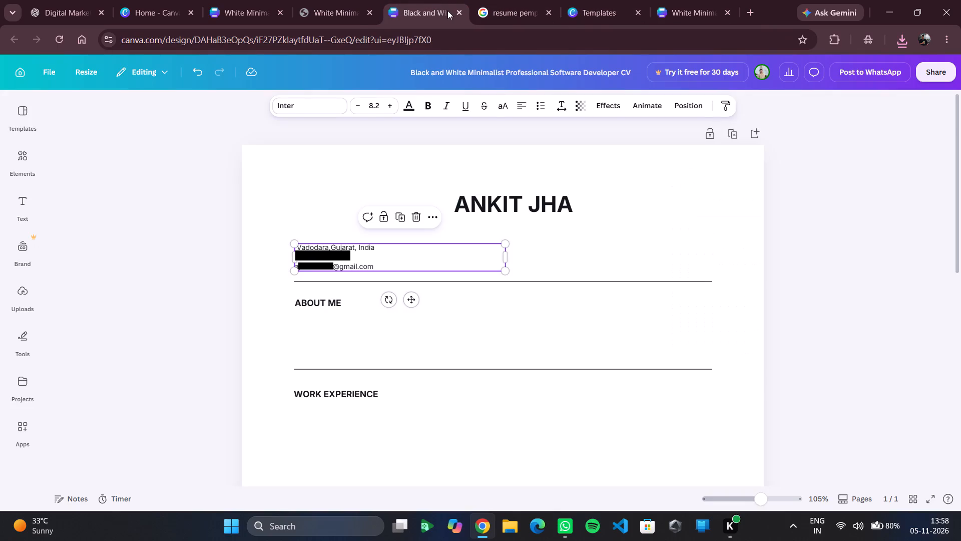
click(463, 9)
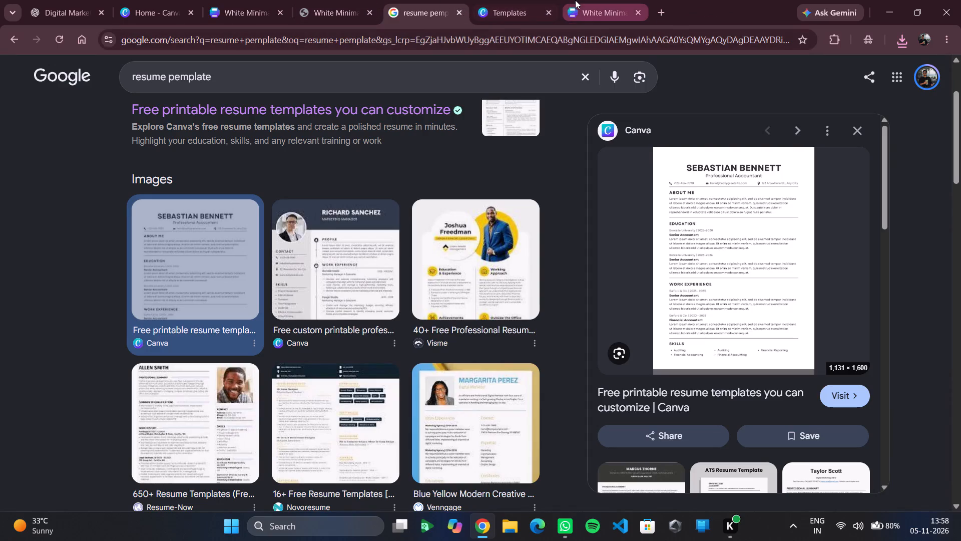
click(575, 0)
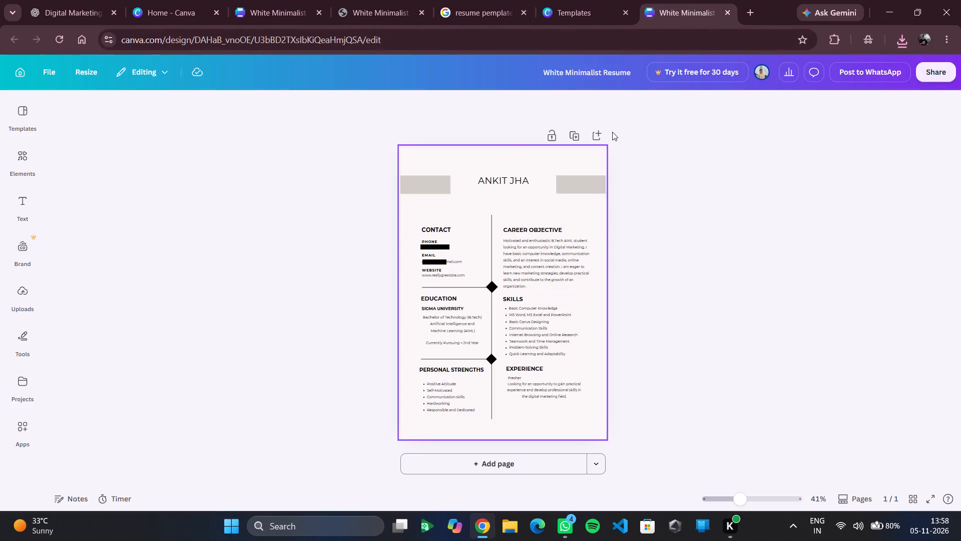
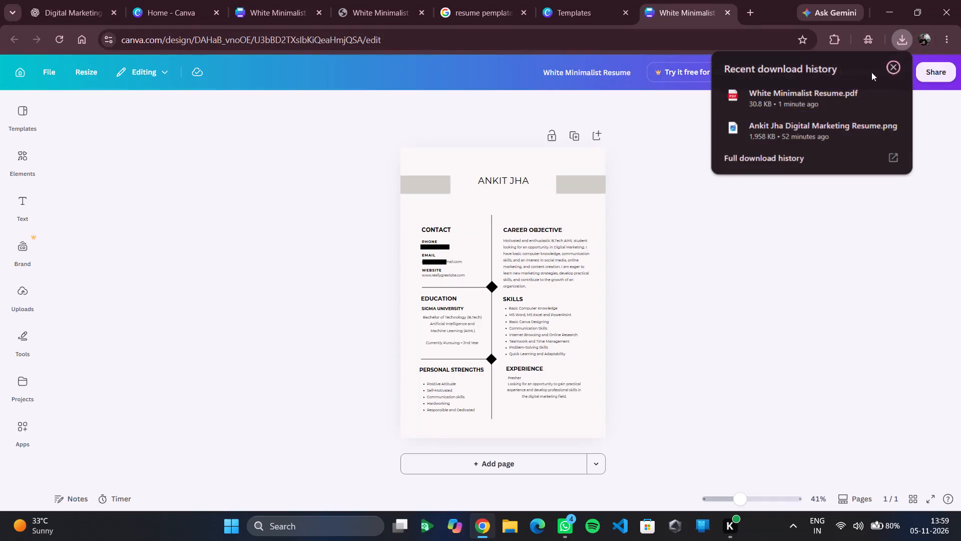
Open the downloaded White Minimalist Resume.pdf from the recent download history.
click(822, 98)
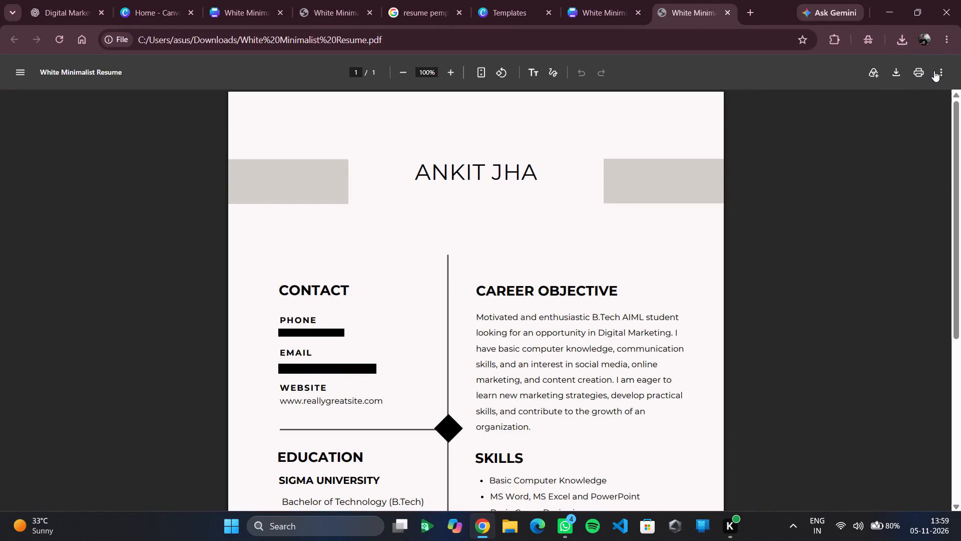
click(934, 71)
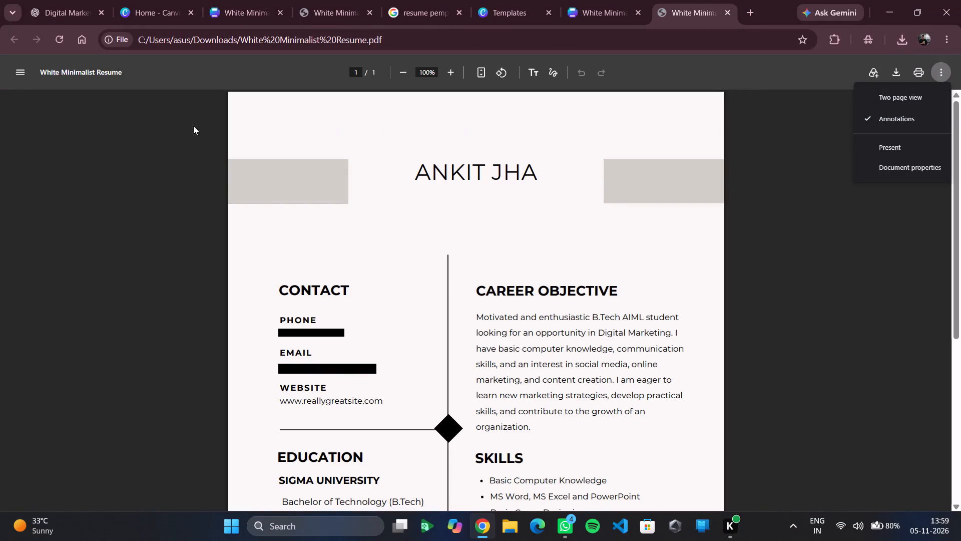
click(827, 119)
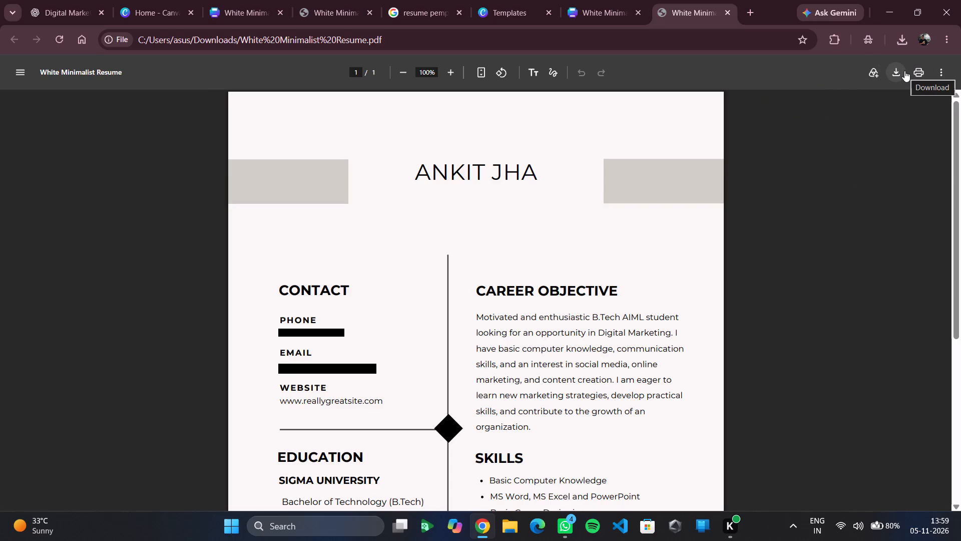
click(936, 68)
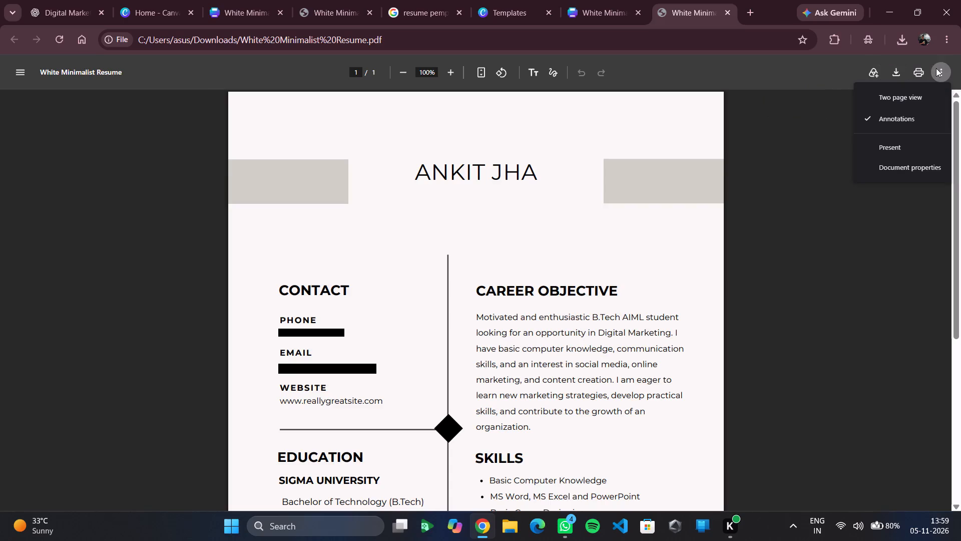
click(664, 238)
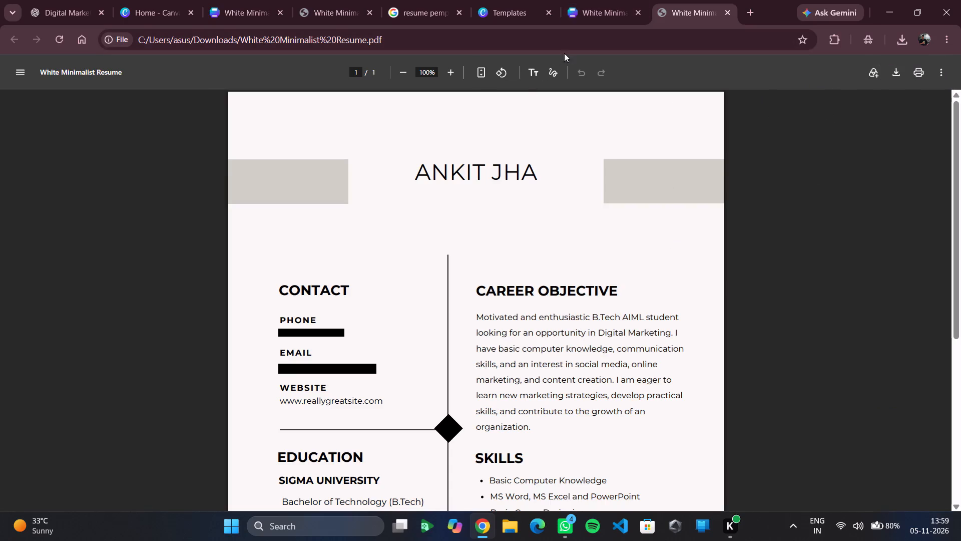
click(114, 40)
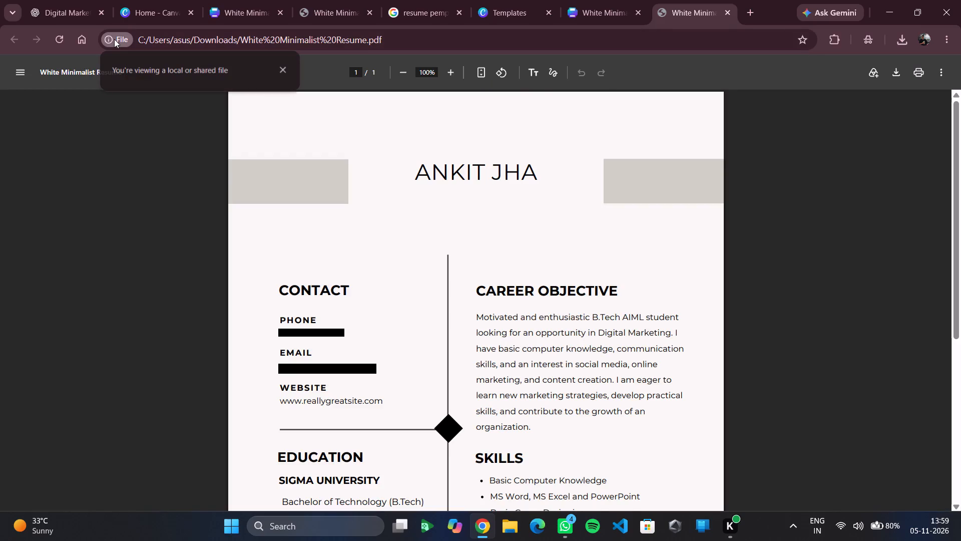
Save White Minimalist Resume.pdf to the signed-in account's Google Drive.
click(147, 69)
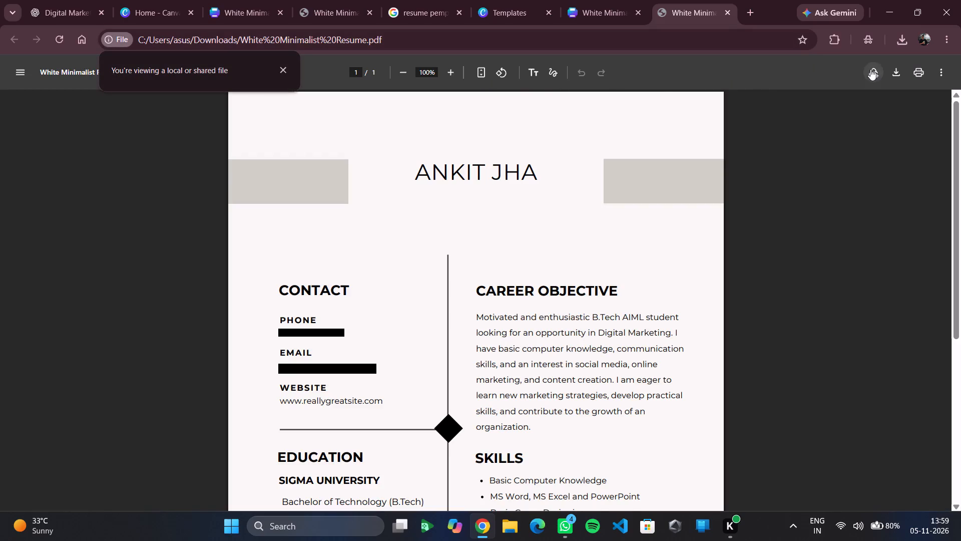
click(870, 69)
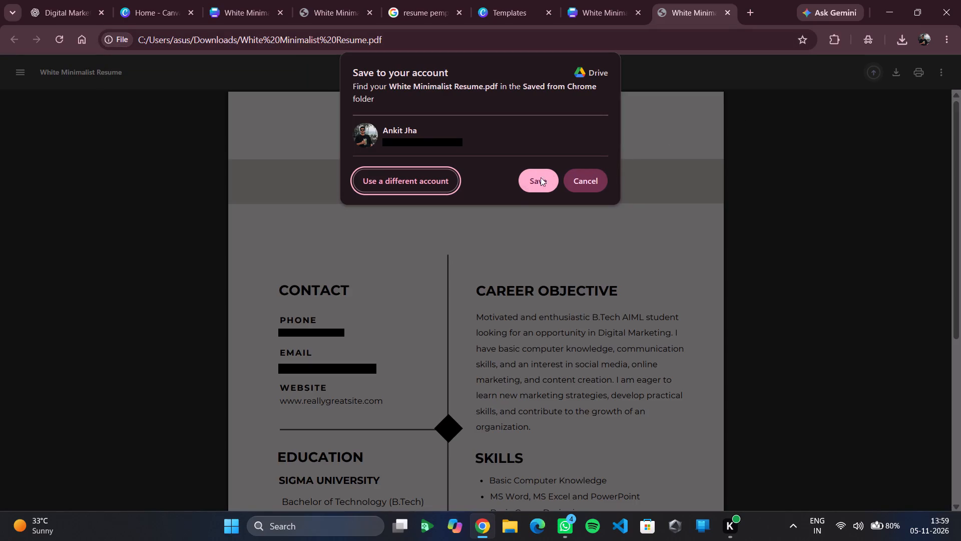
click(530, 176)
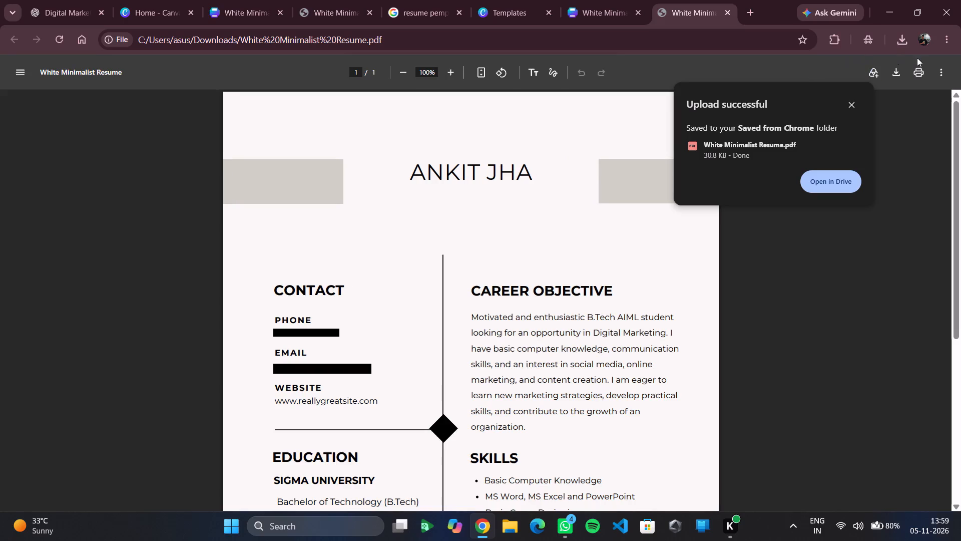
Open the uploaded resume's Saved from Chrome folder in Google Drive and decline the student Gemini plan offer.
click(830, 189)
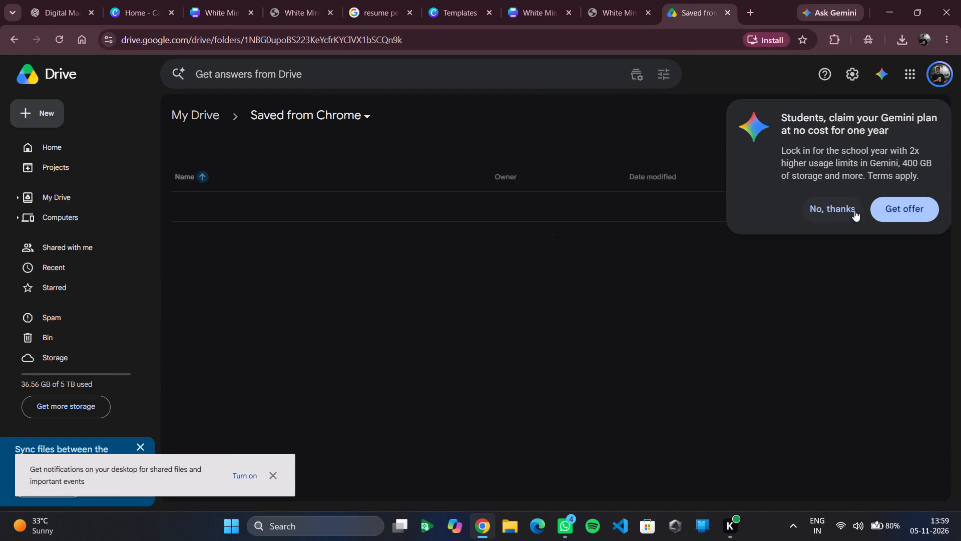
click(836, 210)
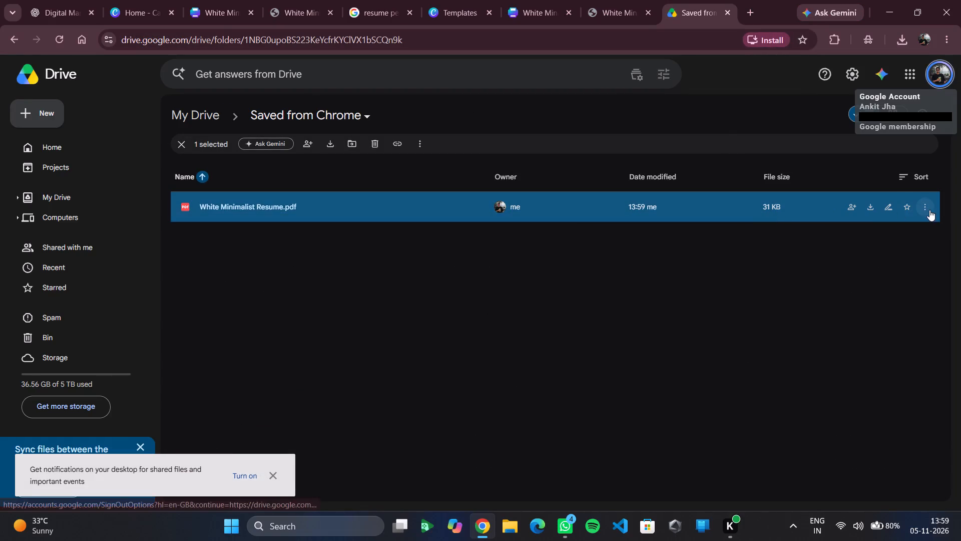
Open the sharing options for White Minimalist Resume.pdf in the Saved from Chrome folder.
click(929, 210)
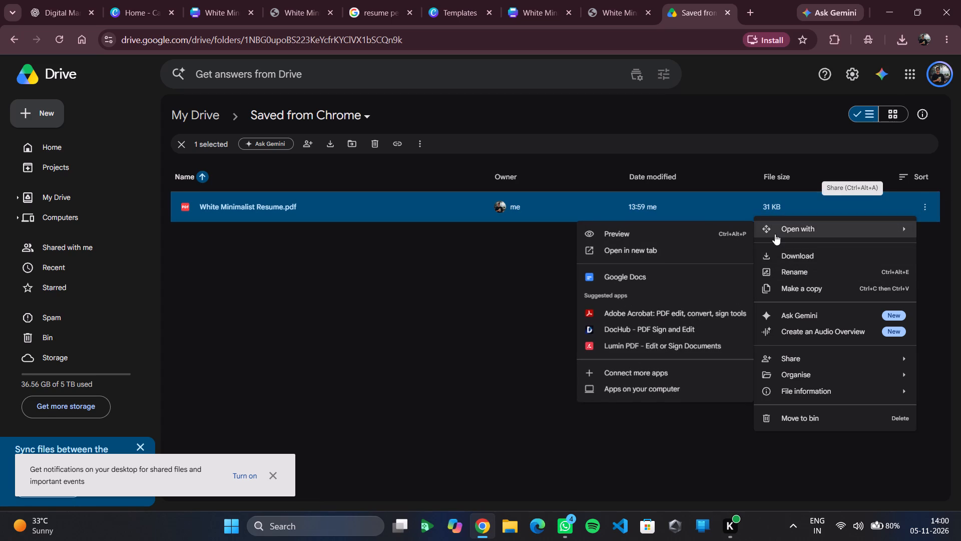
click(793, 354)
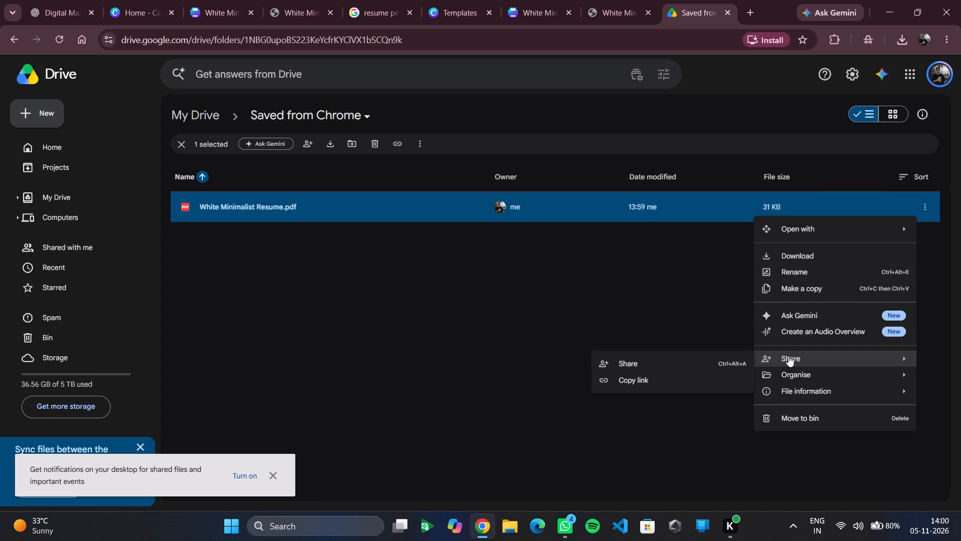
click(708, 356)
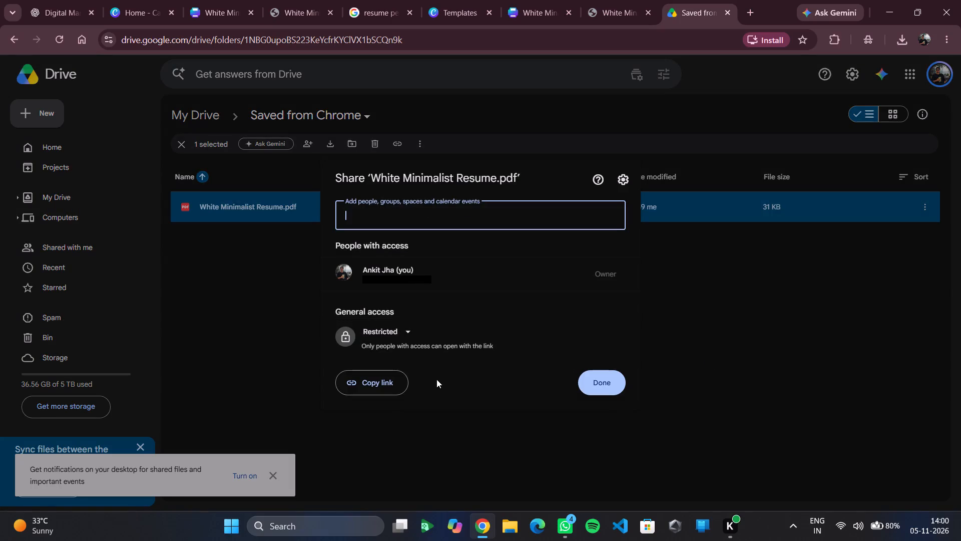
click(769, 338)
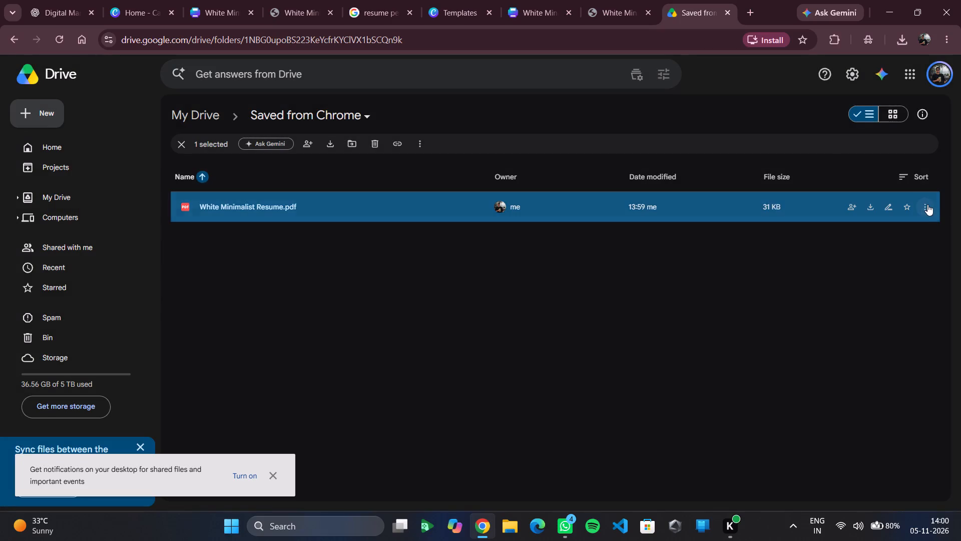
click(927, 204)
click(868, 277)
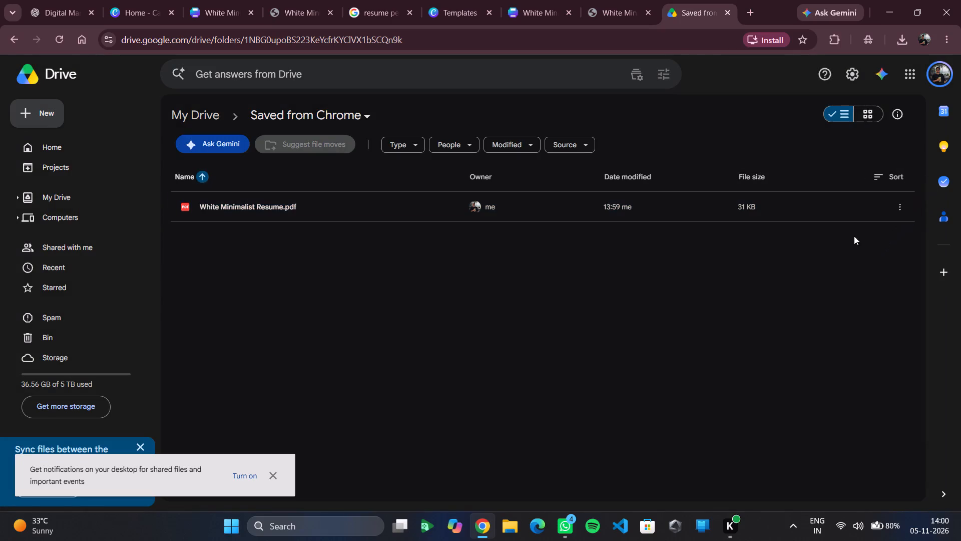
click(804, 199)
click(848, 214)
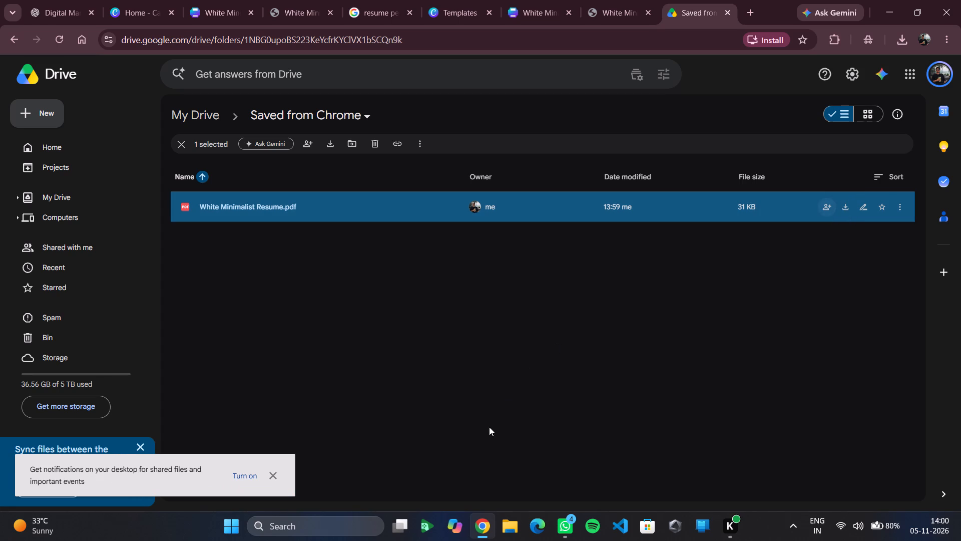